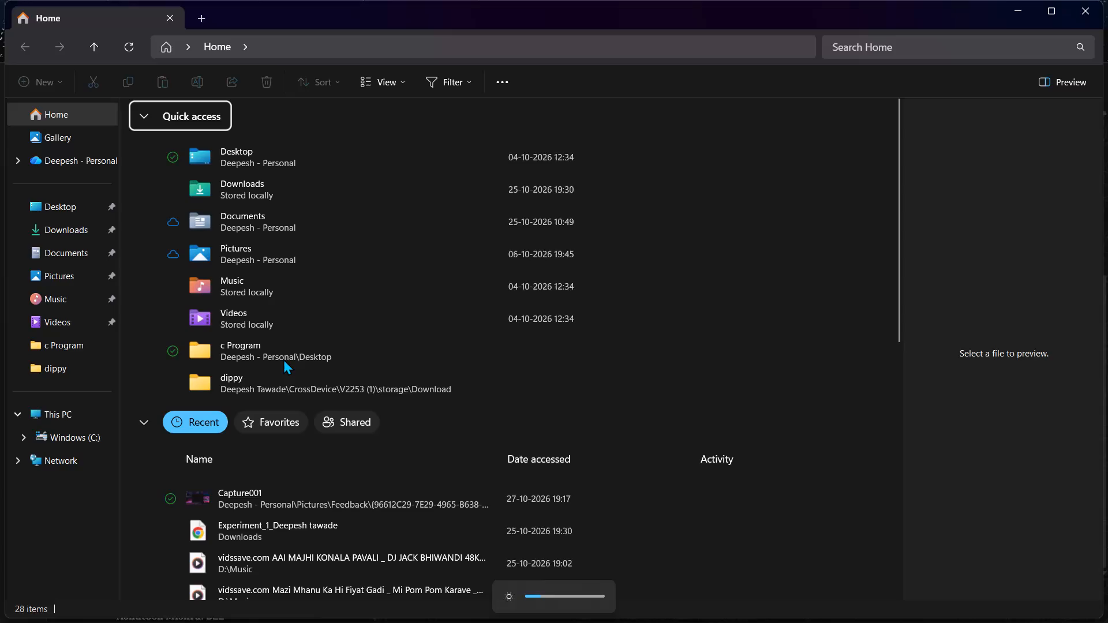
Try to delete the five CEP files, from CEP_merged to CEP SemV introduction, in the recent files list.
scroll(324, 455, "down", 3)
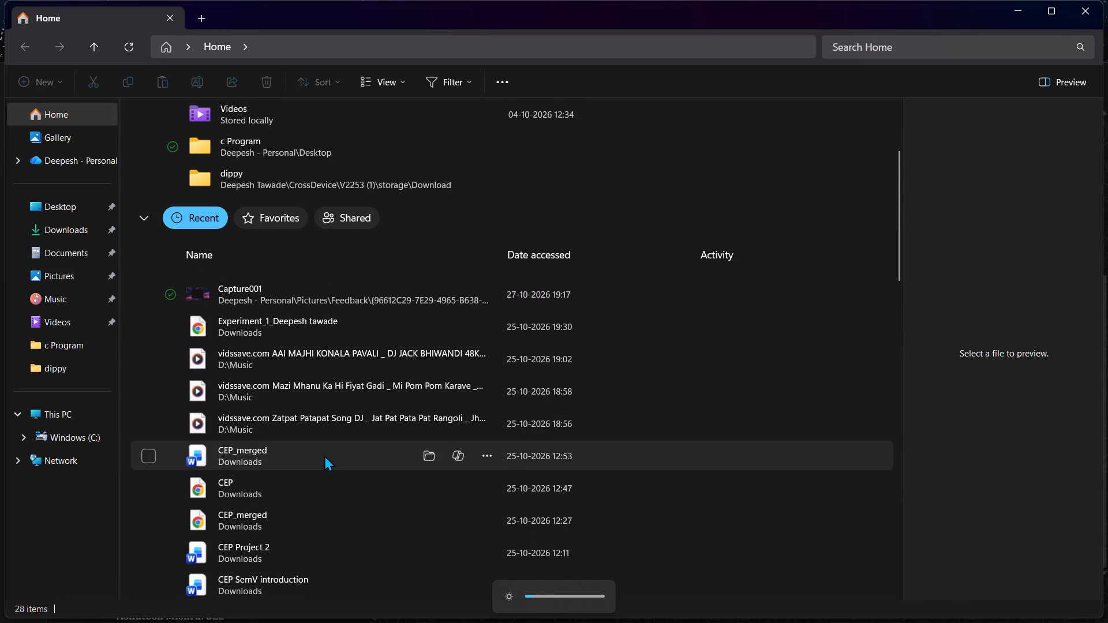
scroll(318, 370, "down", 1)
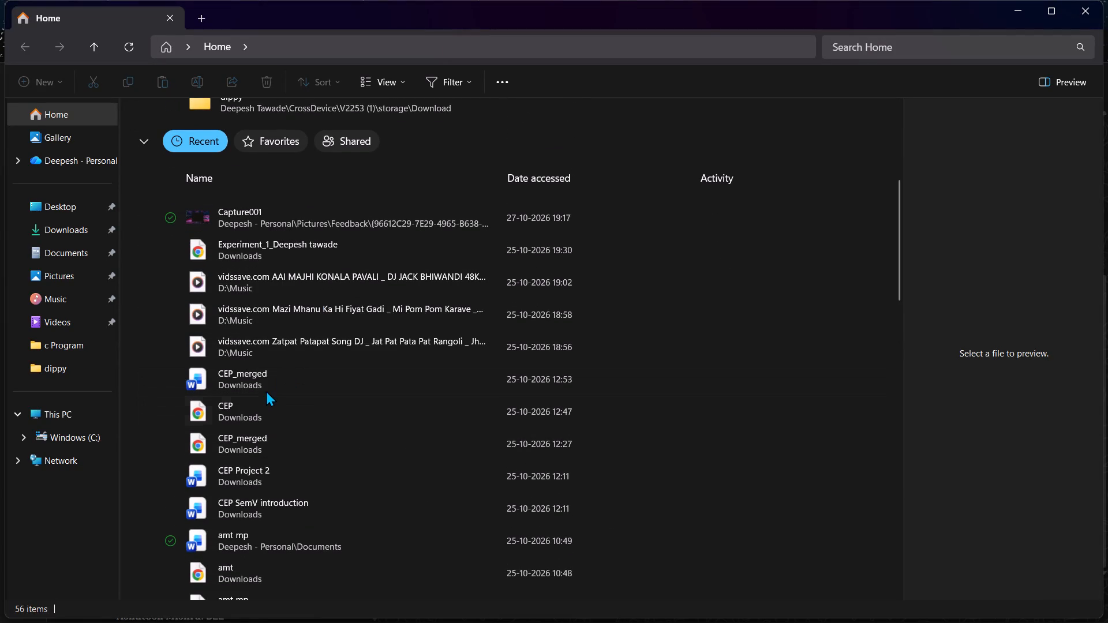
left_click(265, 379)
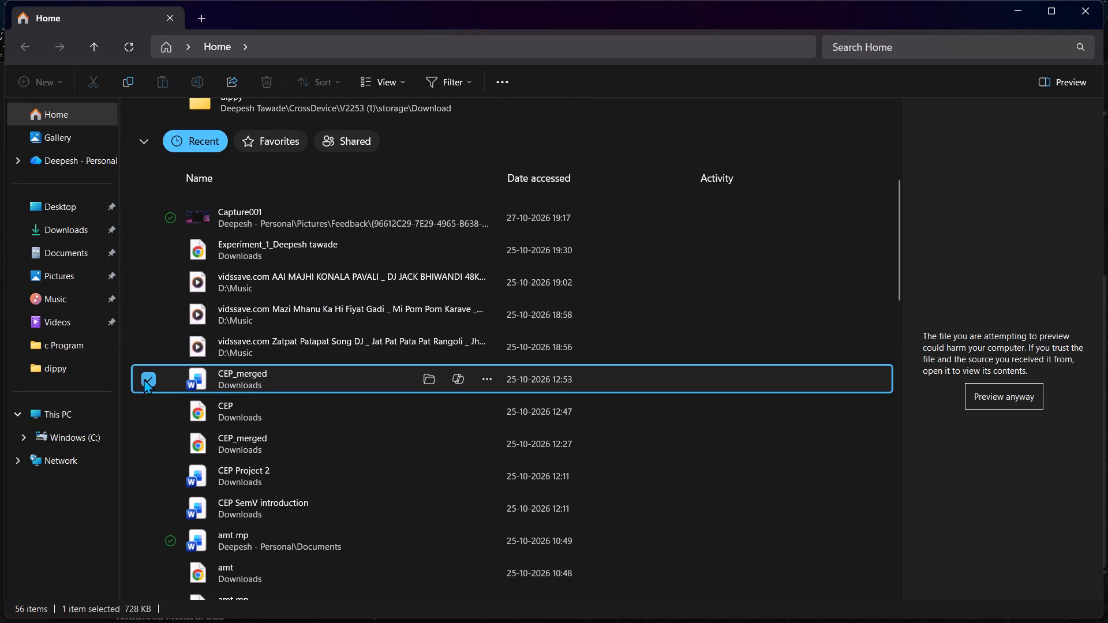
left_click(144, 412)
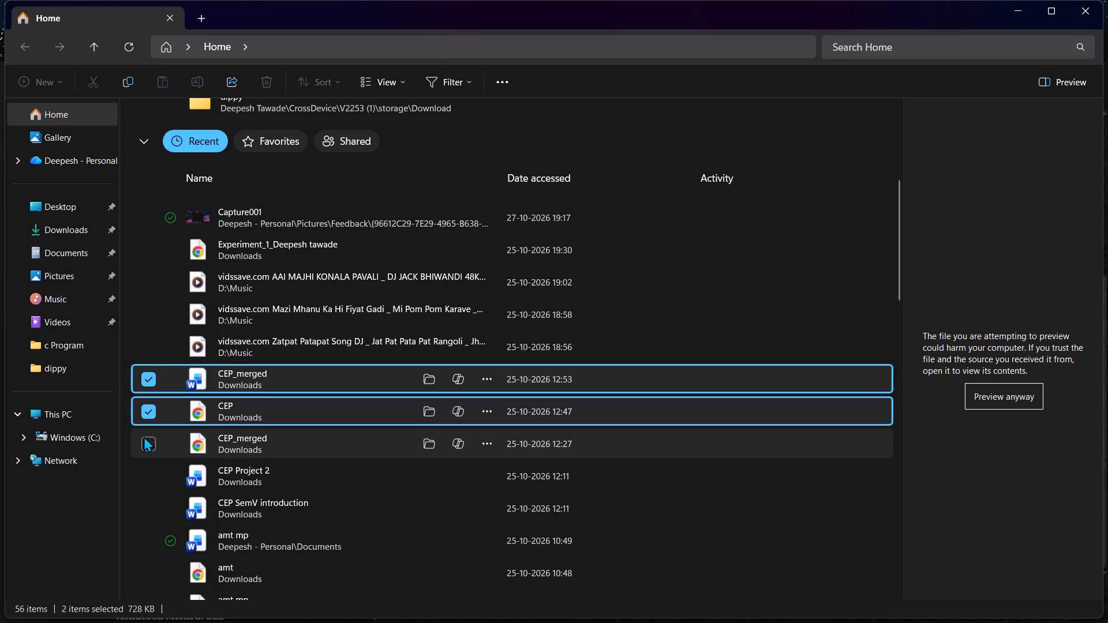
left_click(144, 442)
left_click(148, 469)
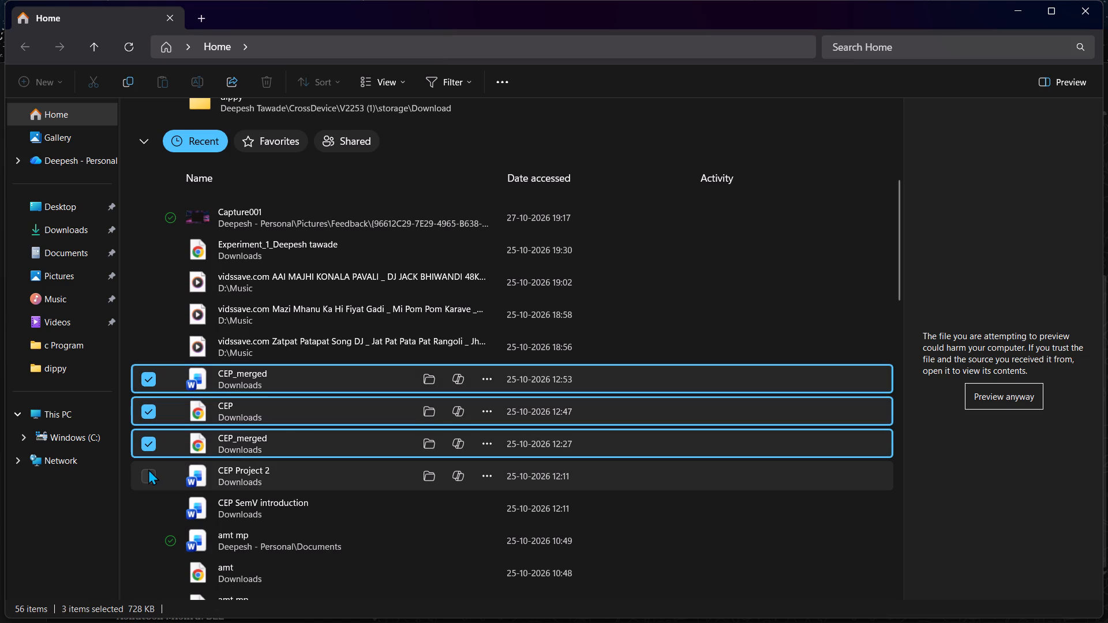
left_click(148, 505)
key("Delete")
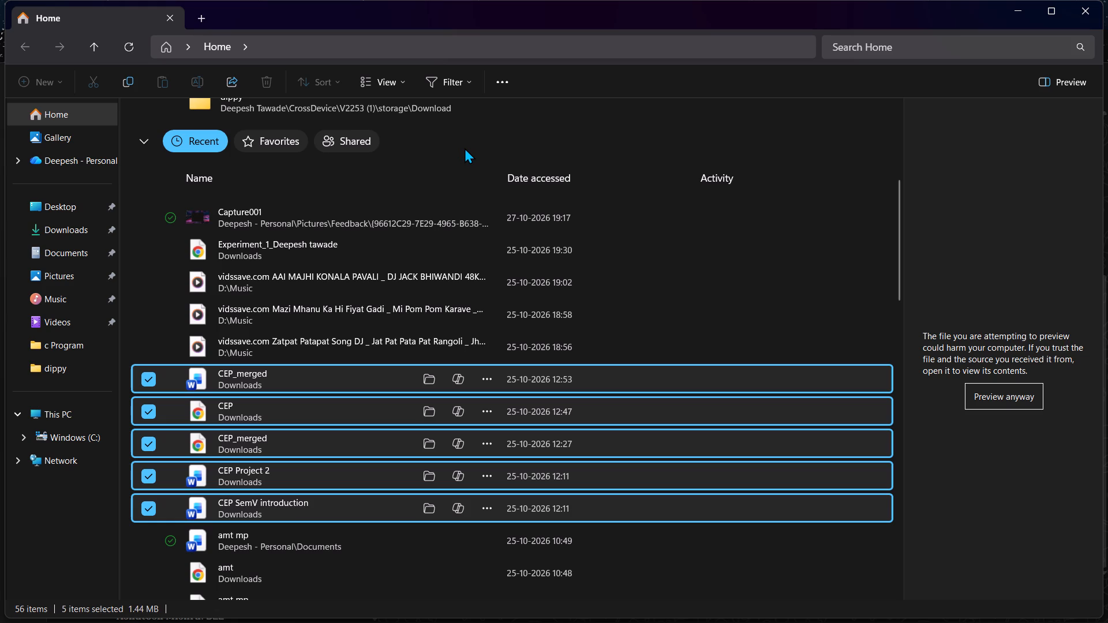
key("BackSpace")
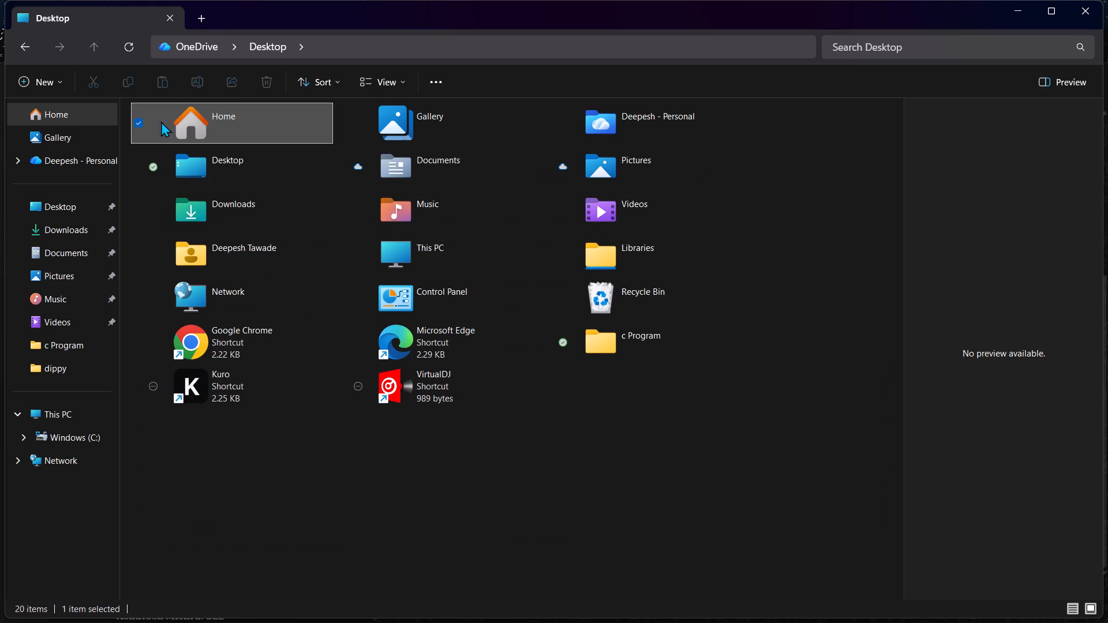
Open the amt mp Word document stored in the personal Documents folder from the Home page's recent files.
left_click(50, 119)
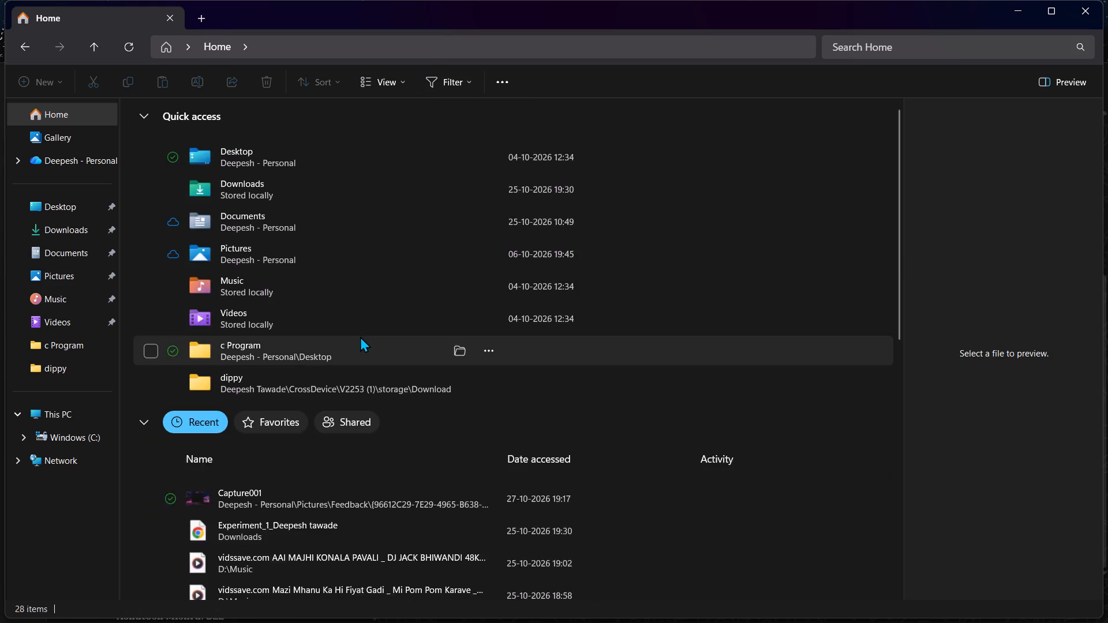
scroll(360, 336, "down", 5)
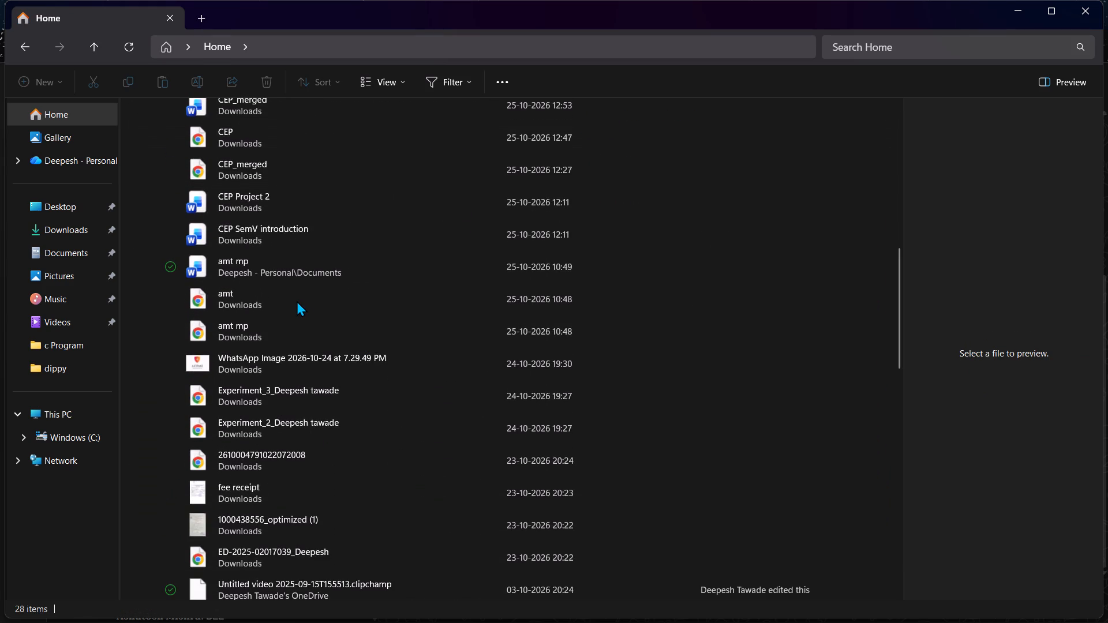
left_click(297, 301)
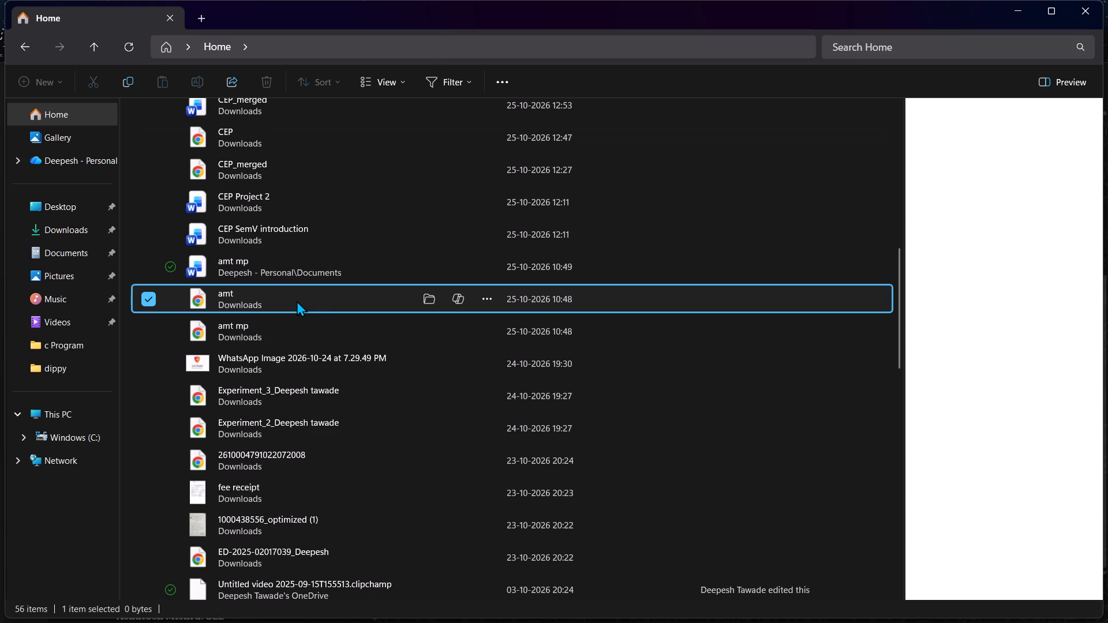
left_click(326, 253)
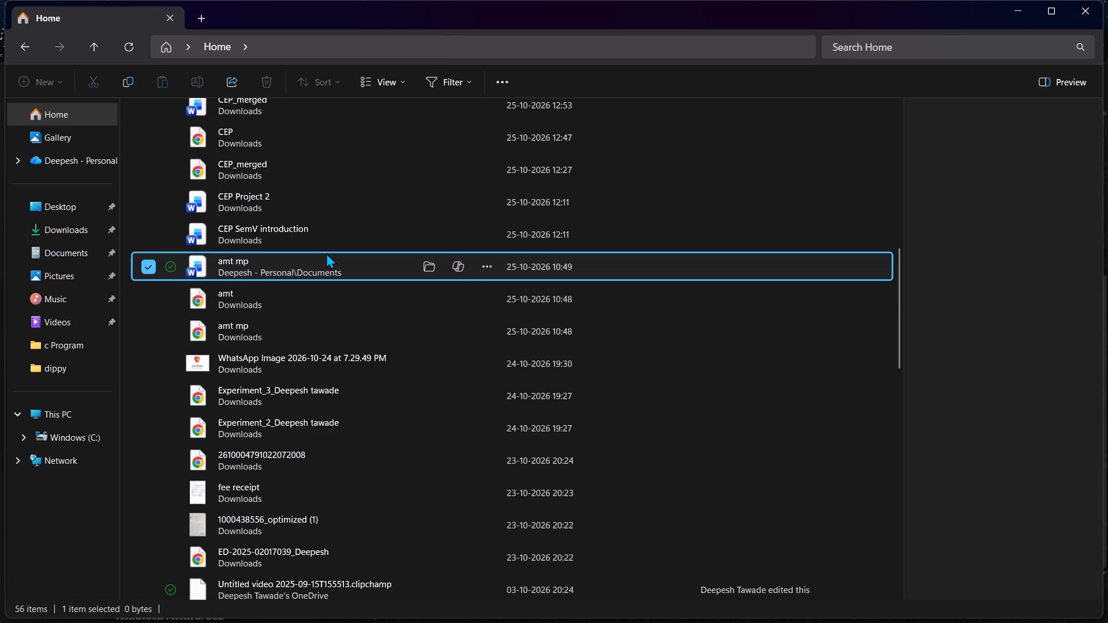
left_click(481, 268)
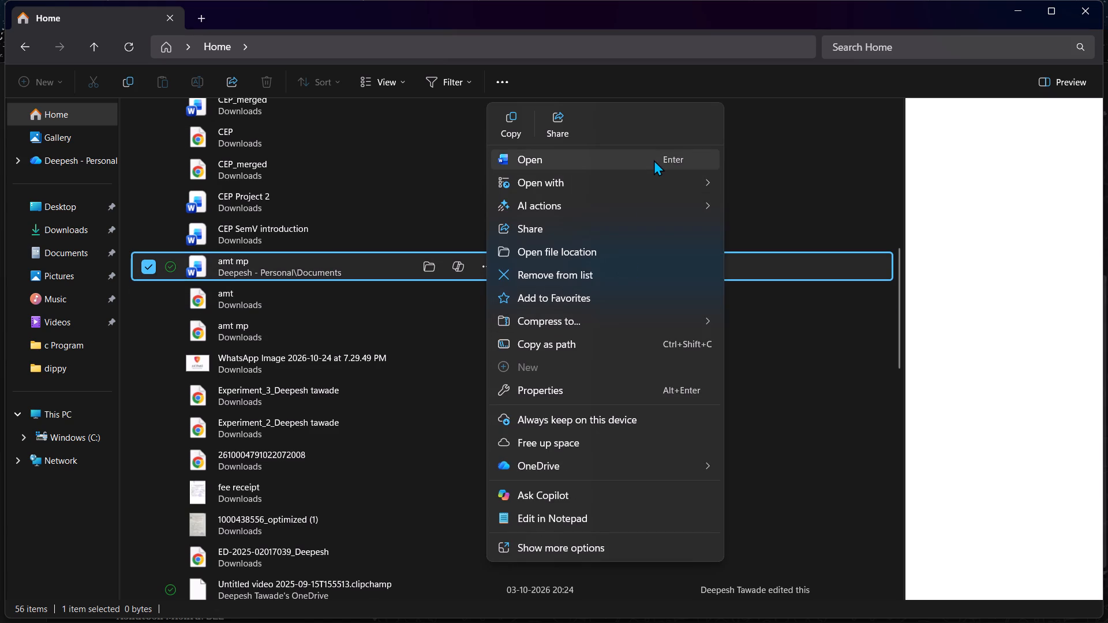
left_click(654, 160)
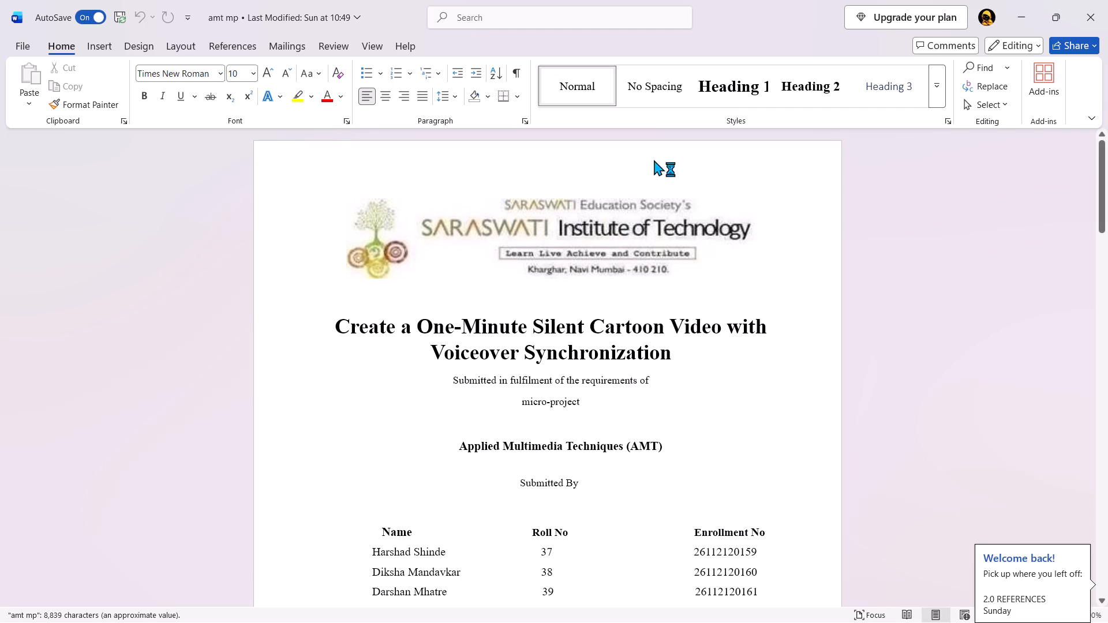
Remove the left indent of the PEO1 paragraph under Programme Educational Objectives so it starts at the page margin.
scroll(639, 309, "down", 6)
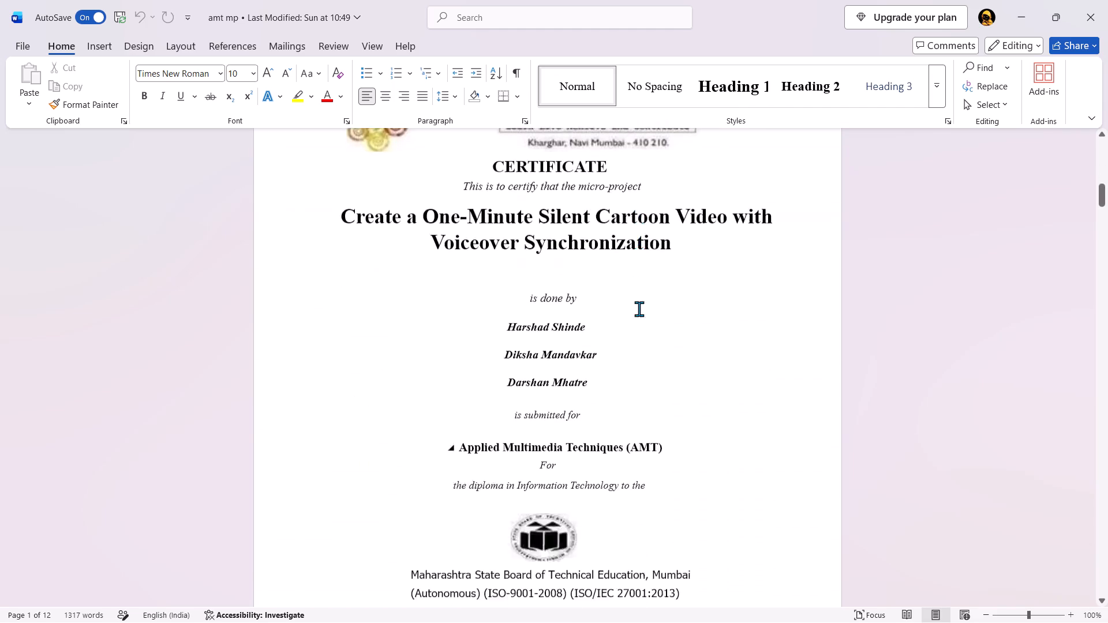
scroll(639, 309, "down", 1)
scroll(639, 309, "up", 4)
scroll(639, 309, "down", 4)
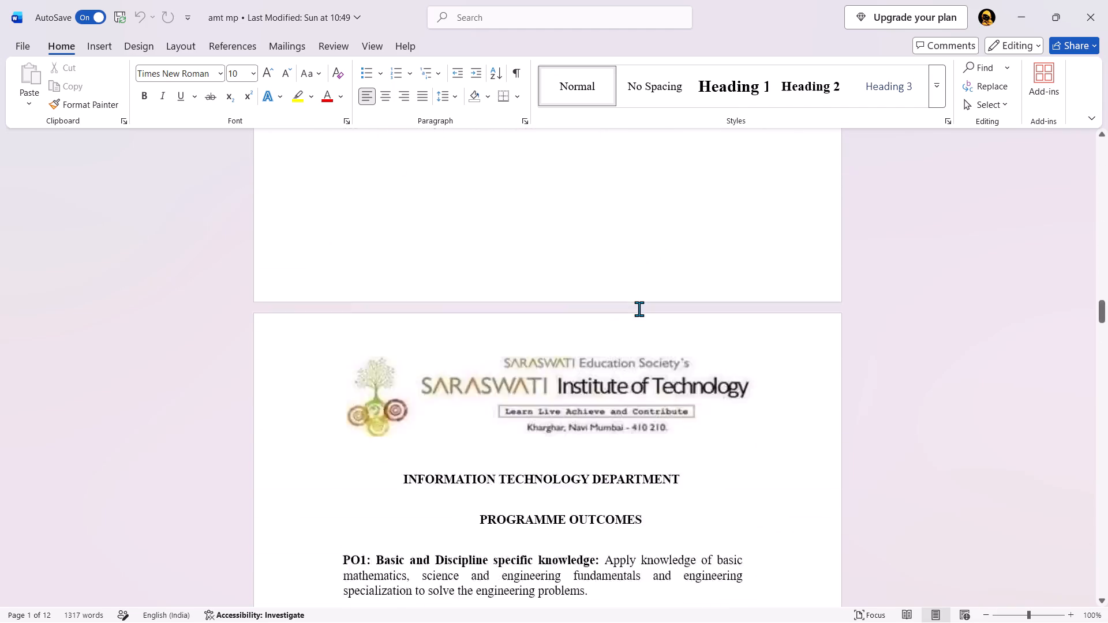
scroll(639, 309, "down", 7)
scroll(639, 309, "up", 6)
left_click(639, 309)
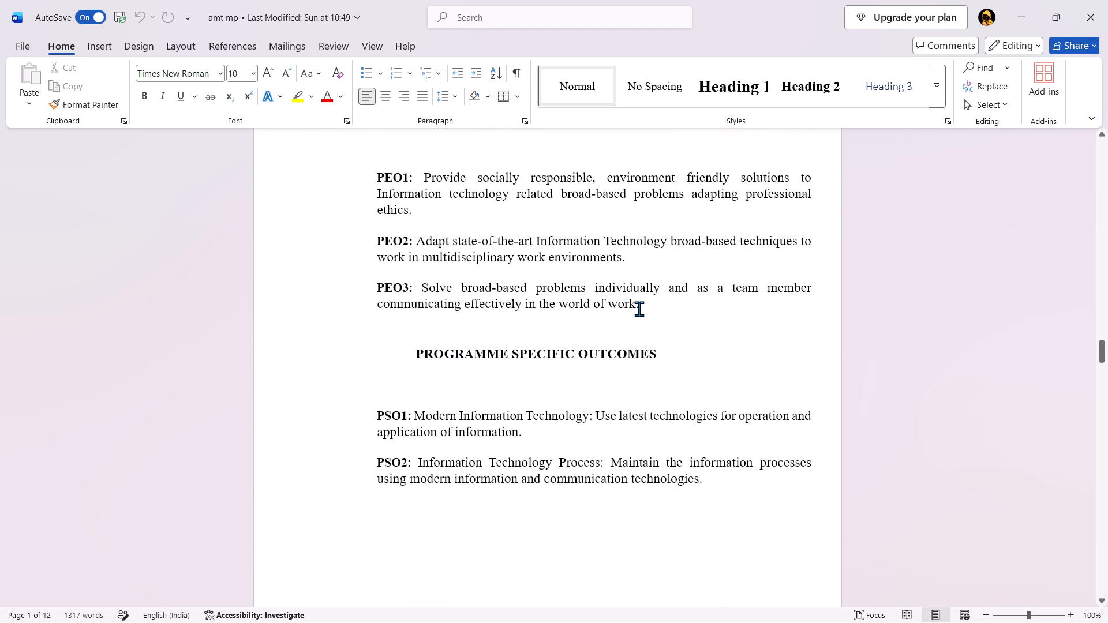
scroll(639, 309, "up", 1)
left_click(372, 326)
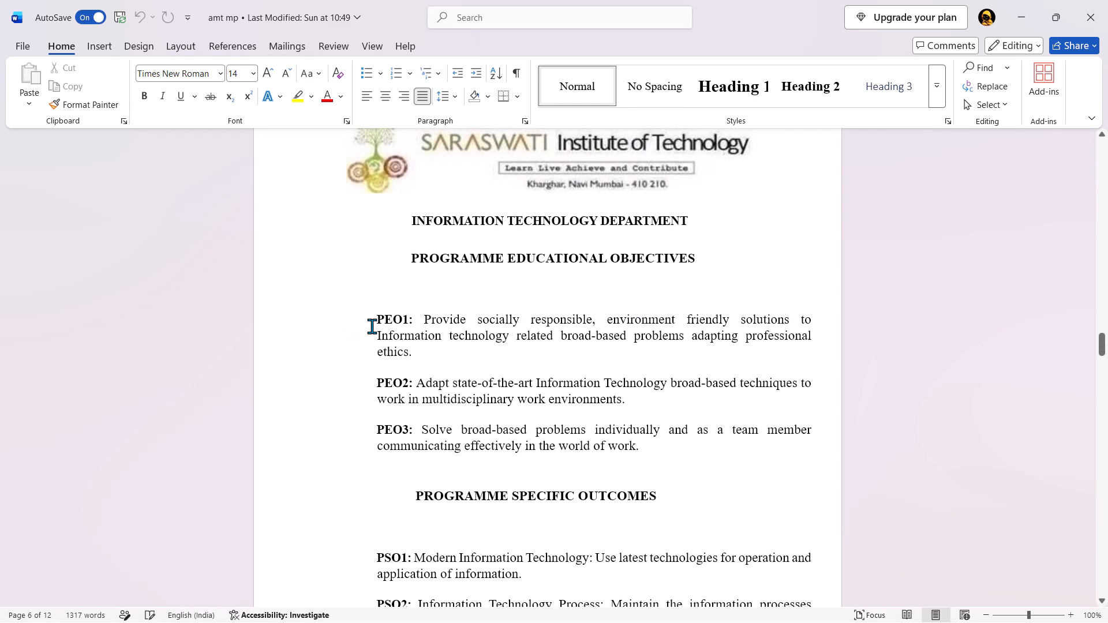
key("BackSpace")
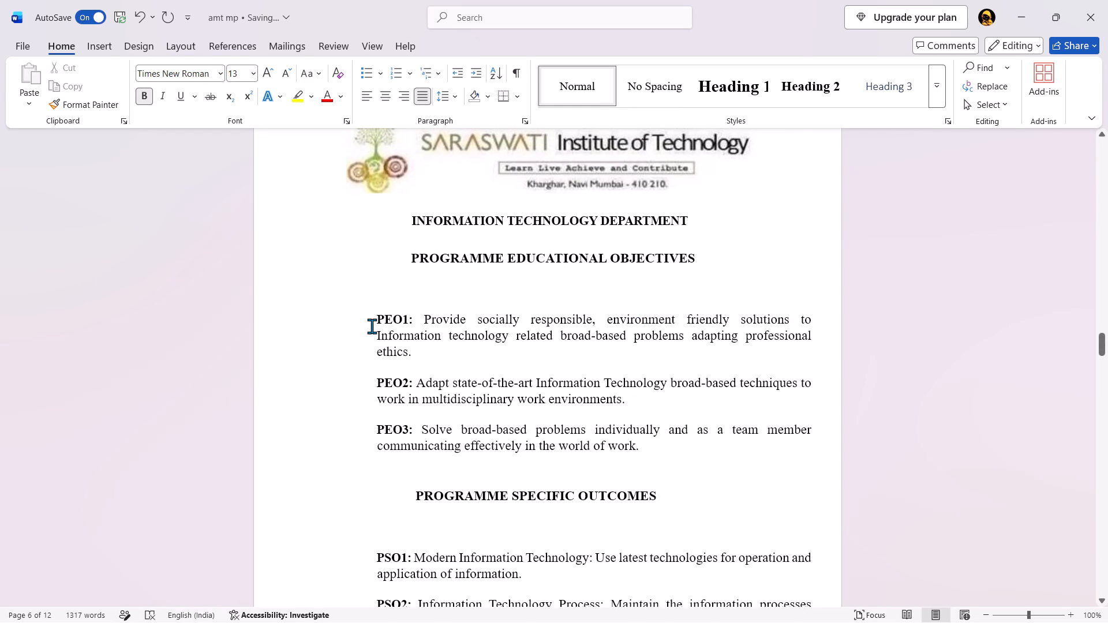
key("BackSpace")
key("BackSpace")
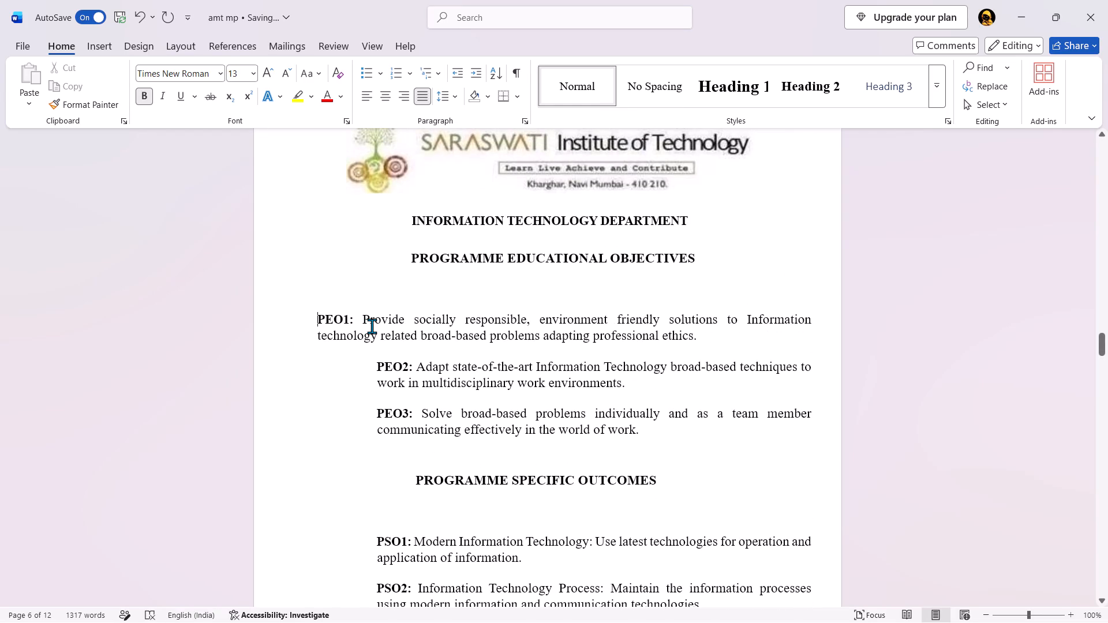
Remove the left indents of the PEO2 and PEO3 paragraphs to align them with PEO1.
key("Down")
key("Down")
key("Right")
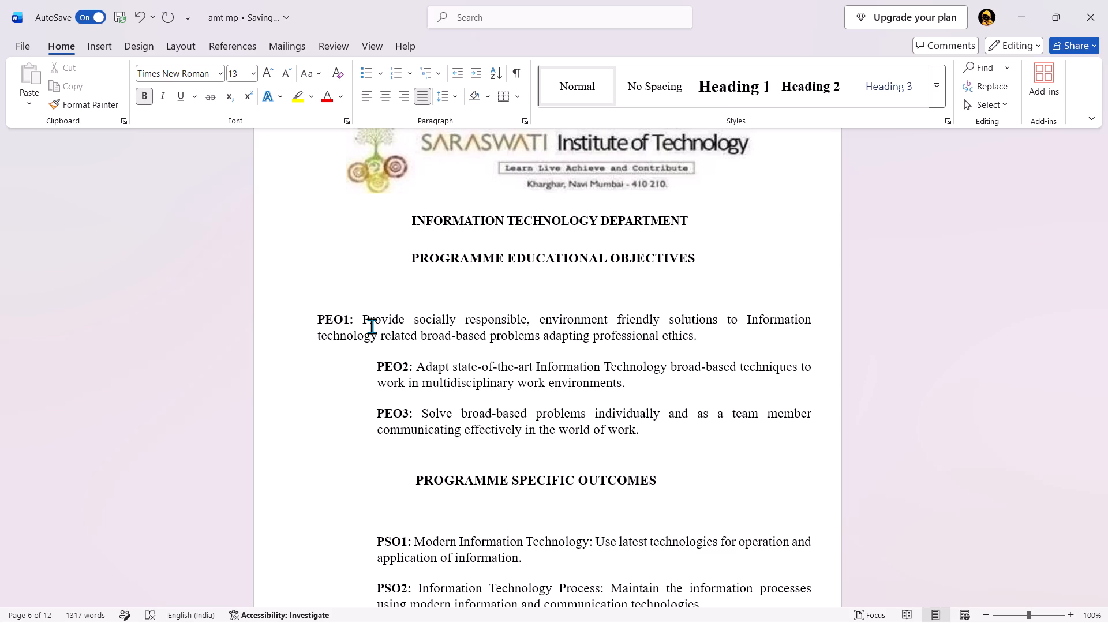
left_click(374, 359)
key("BackSpace")
key("BackSpace")
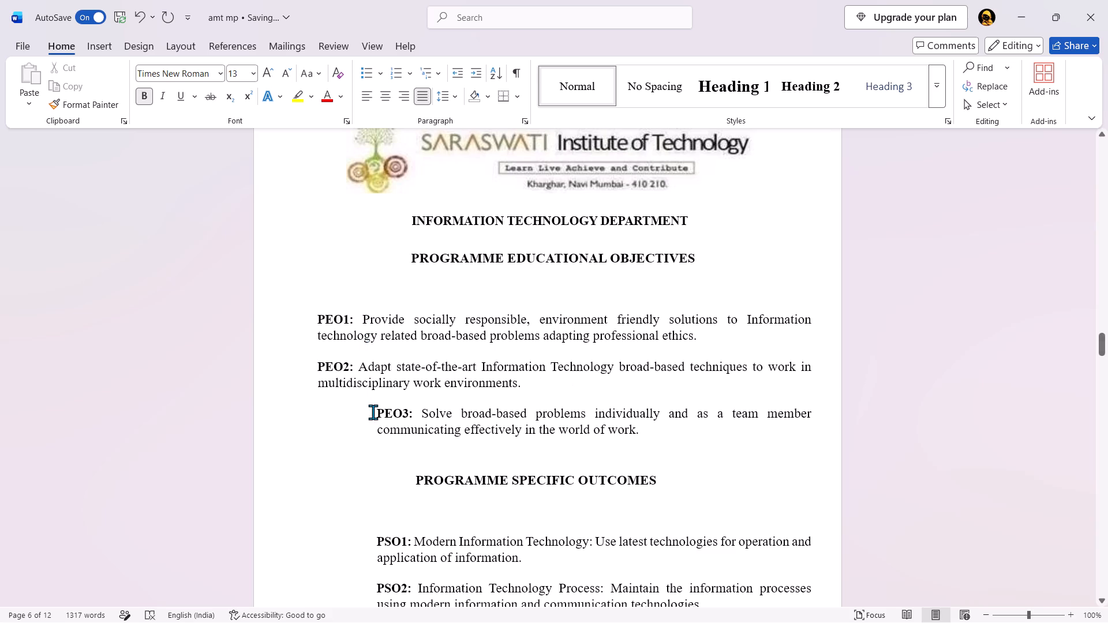
left_click(373, 412)
key("BackSpace")
key("BackSpace")
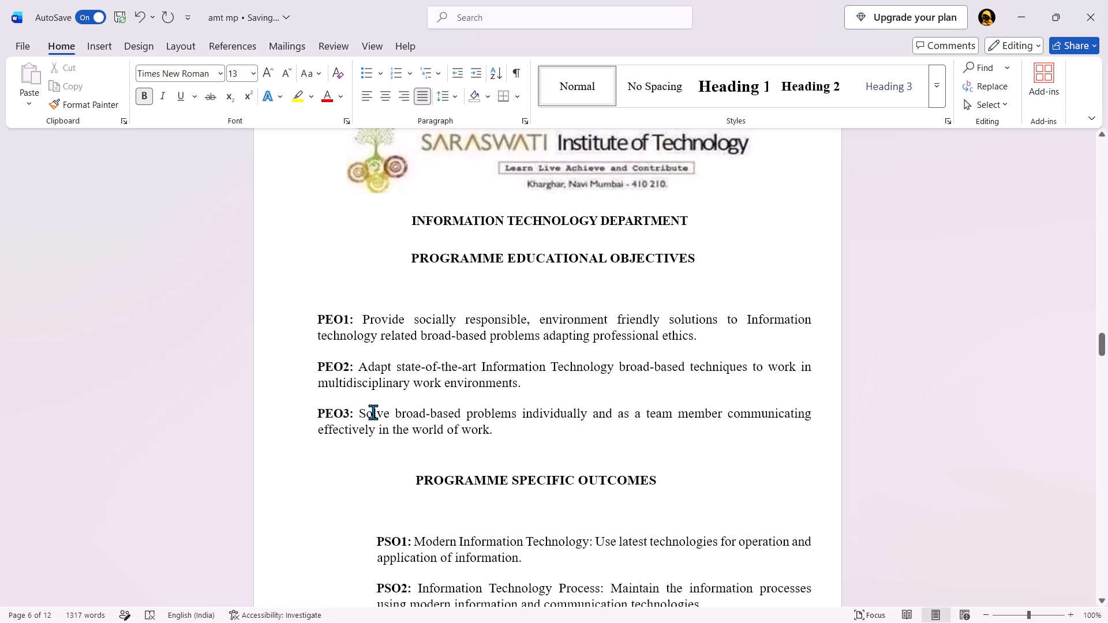
Remove the left indents of the PSO1 and PSO2 paragraphs under Programme Specific Outcomes.
scroll(386, 373, "down", 2)
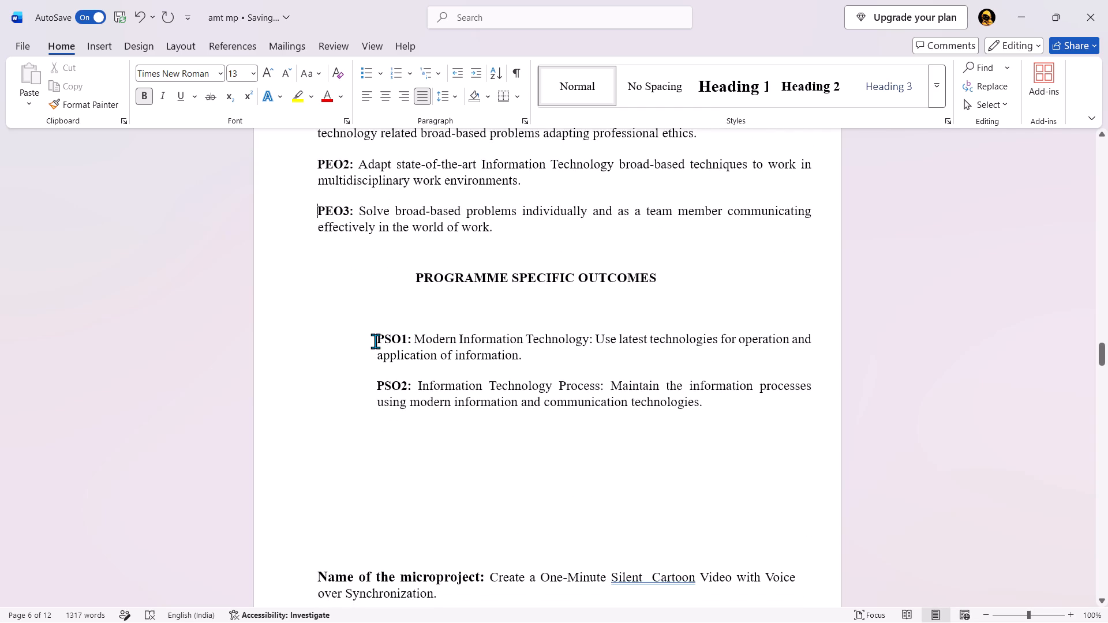
left_click(375, 341)
key("BackSpace")
key("BackSpace")
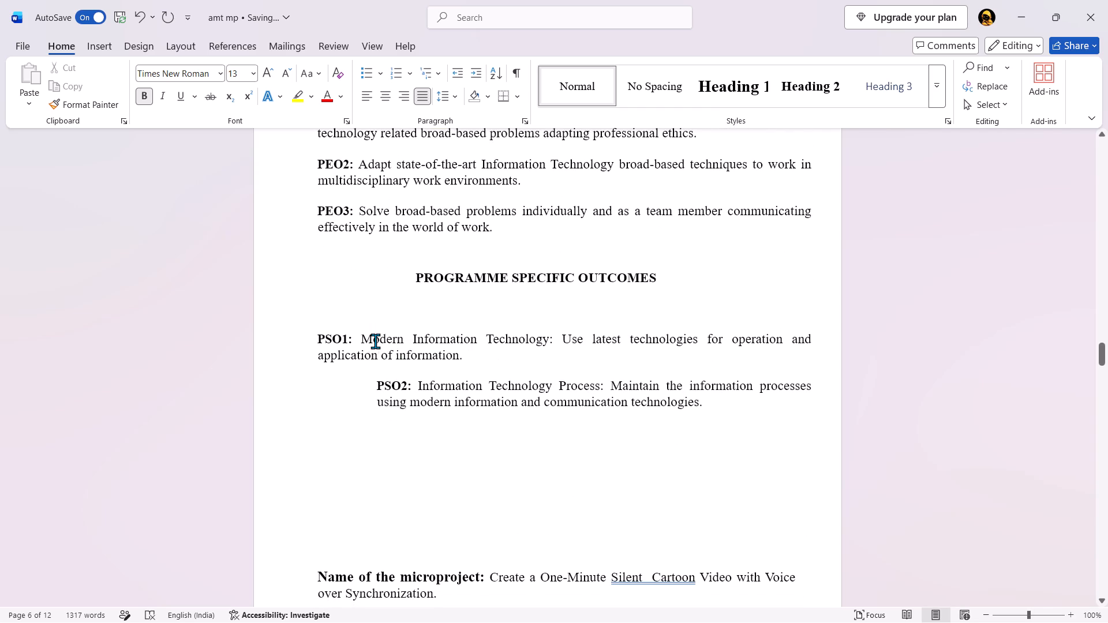
left_click(372, 392)
key("BackSpace")
key("BackSpace")
Insert a paragraph break before the "Name of the microproject" line that precedes the Introduction.
scroll(372, 392, "down", 3)
scroll(353, 357, "up", 2)
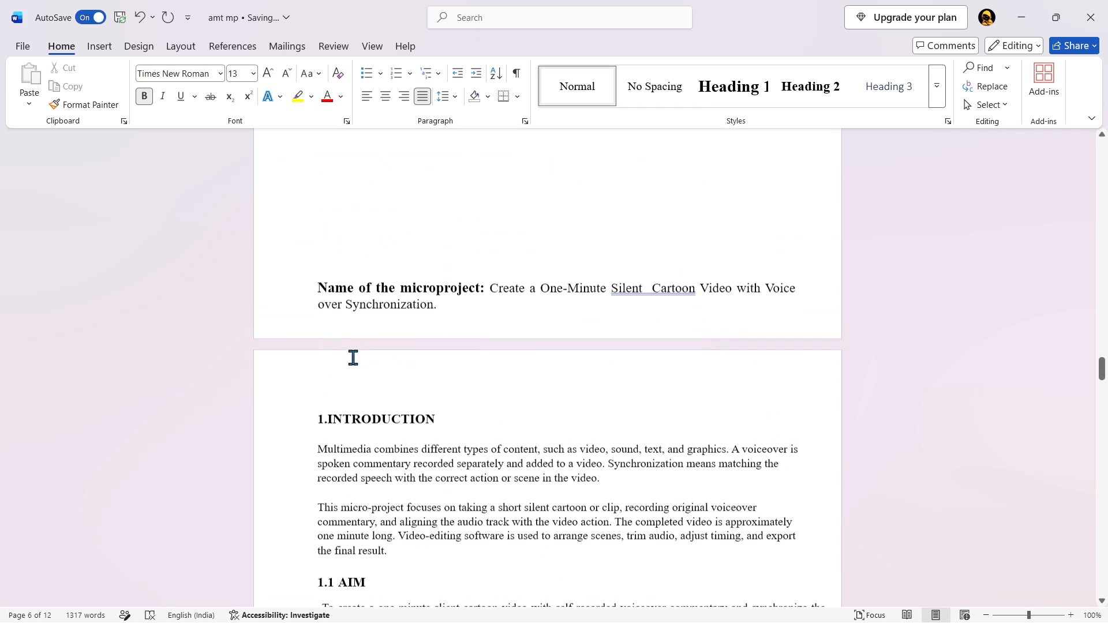
left_click(317, 292)
key("BackSpace")
key("BackSpace")
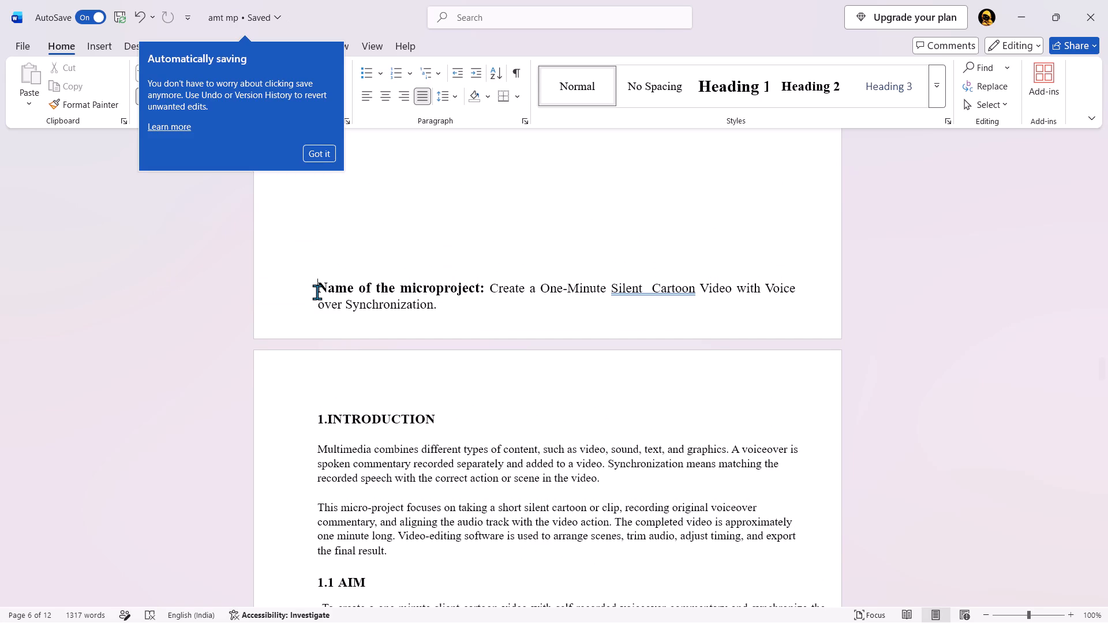
key("Return")
Review the report's layout from the Programme Outcomes page through the Scene Plan And Voiceover Script section.
scroll(317, 292, "up", 4)
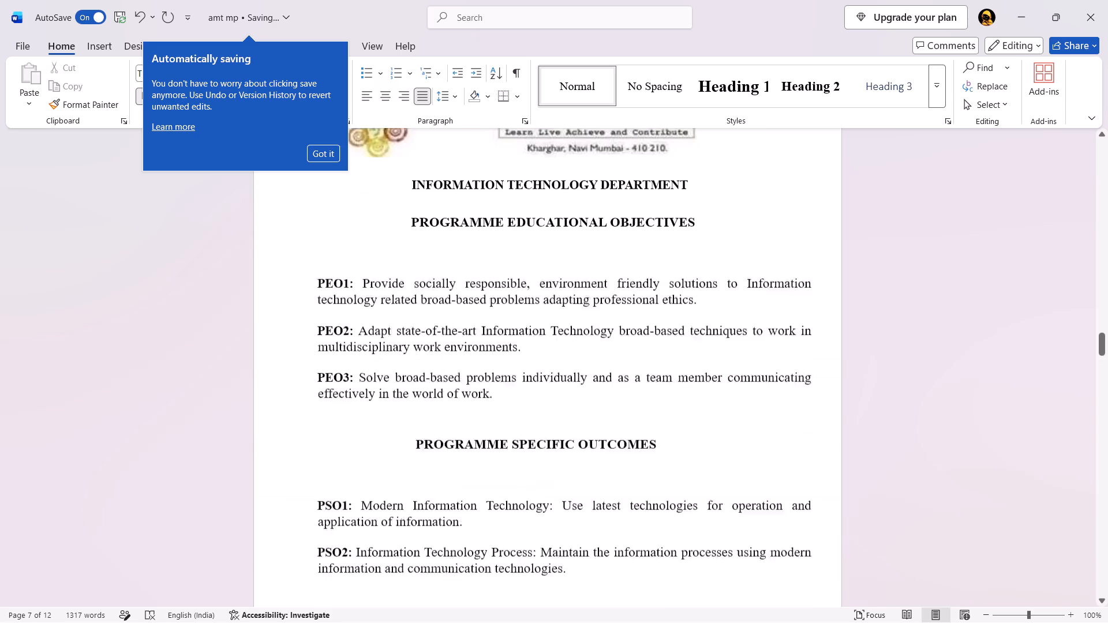
scroll(317, 292, "up", 3)
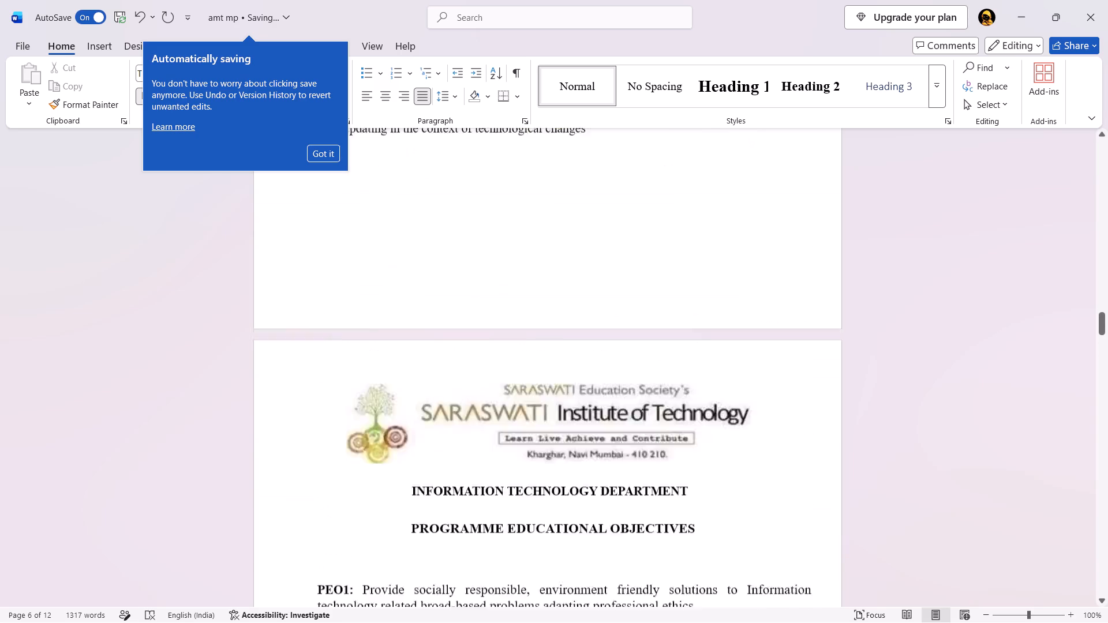
scroll(317, 292, "up", 1)
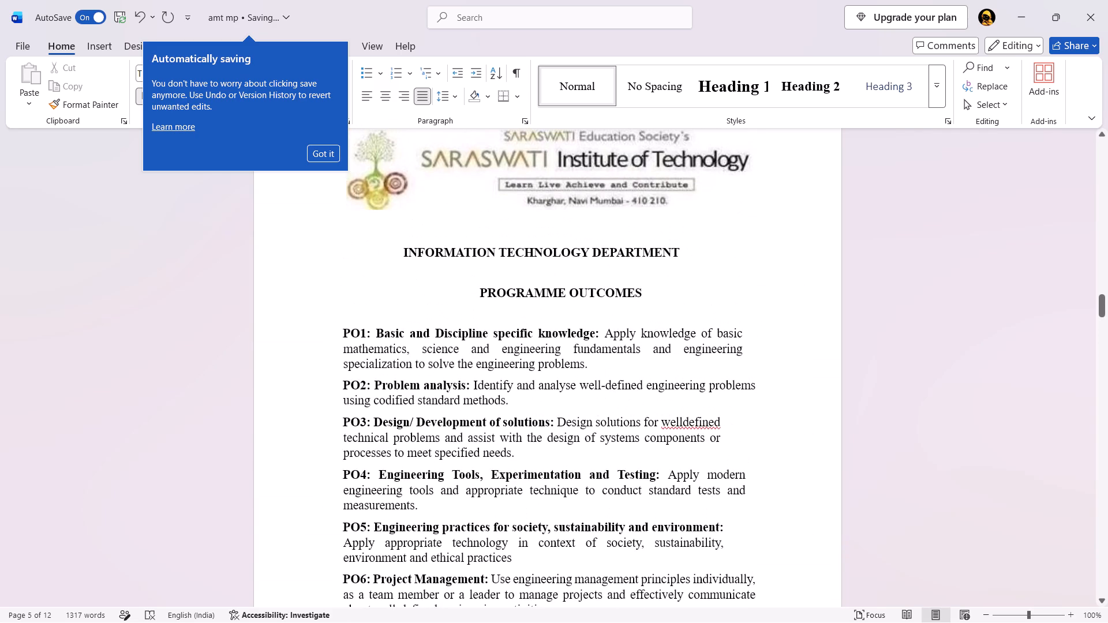
scroll(317, 292, "down", 15)
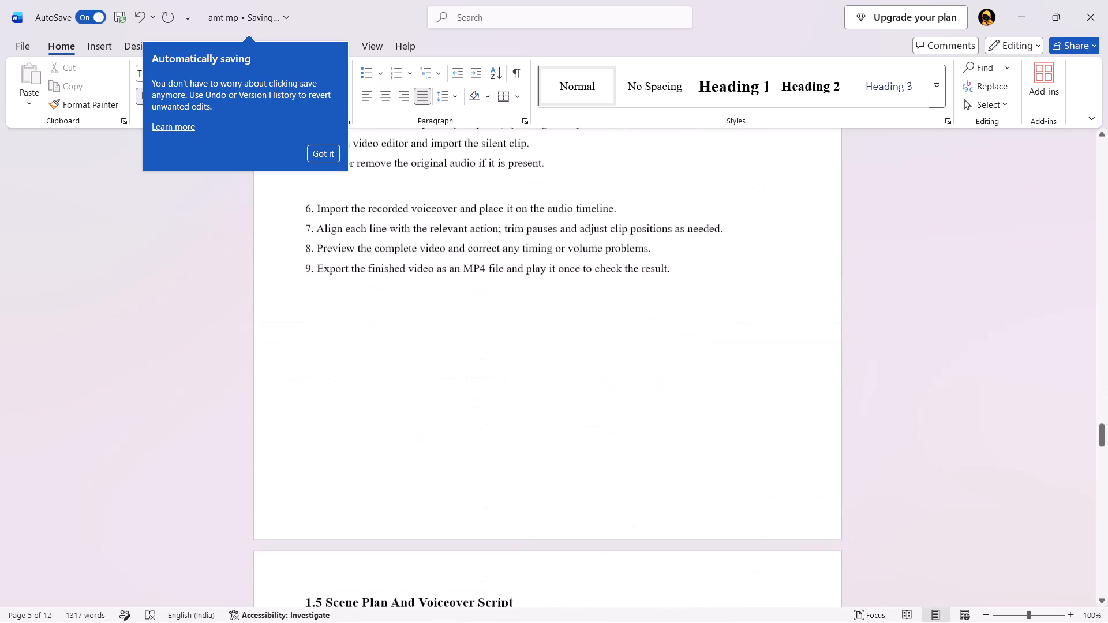
scroll(317, 292, "down", 4)
scroll(317, 292, "up", 1)
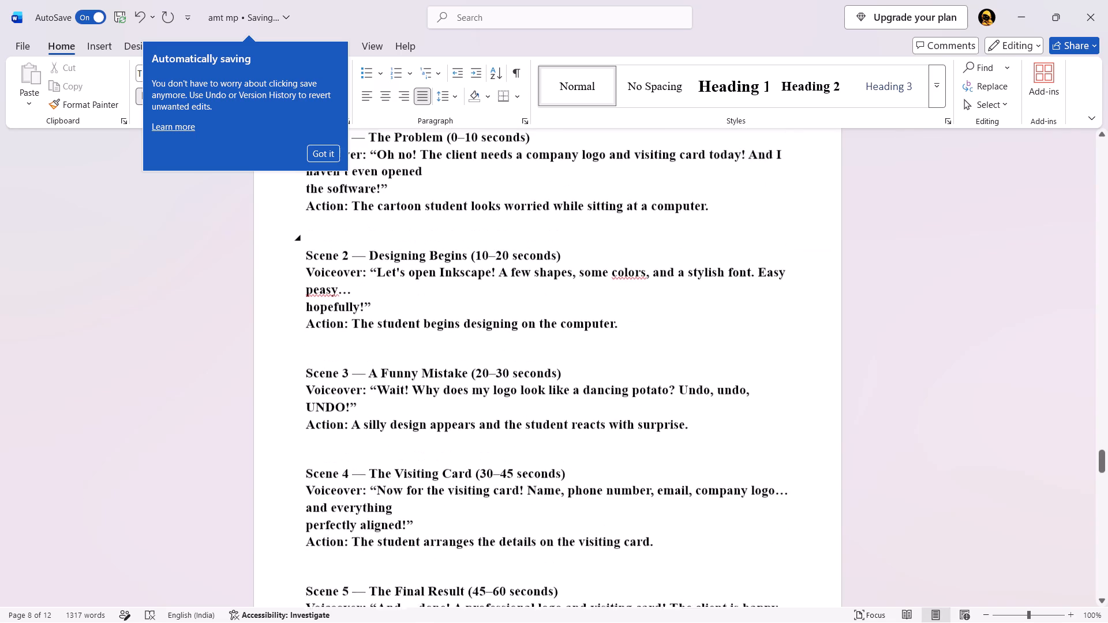
scroll(317, 292, "up", 1)
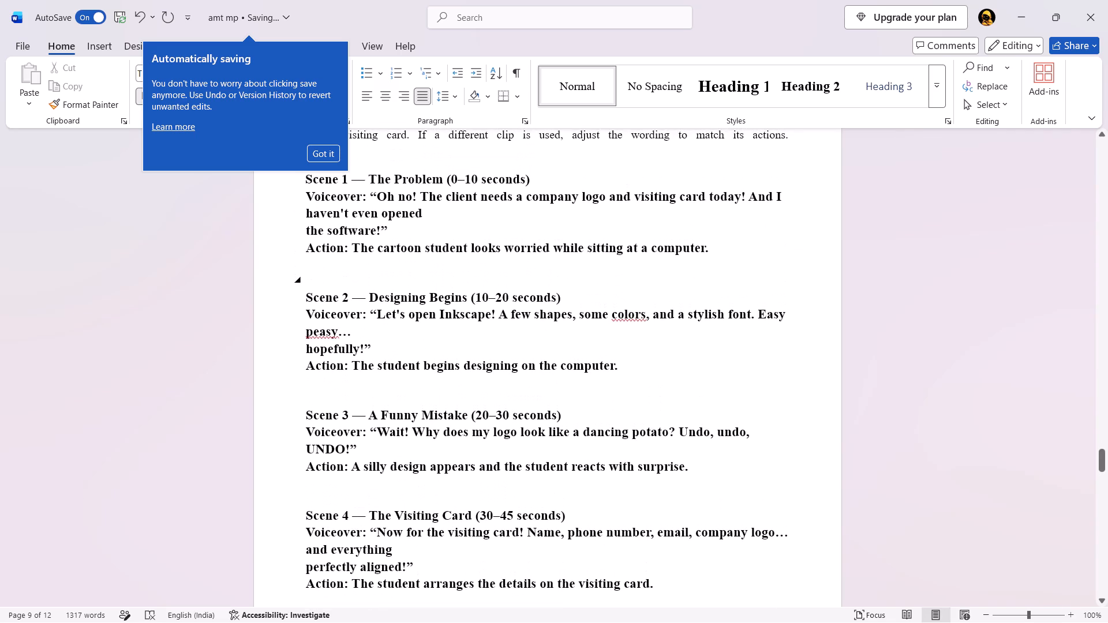
scroll(317, 292, "up", 1)
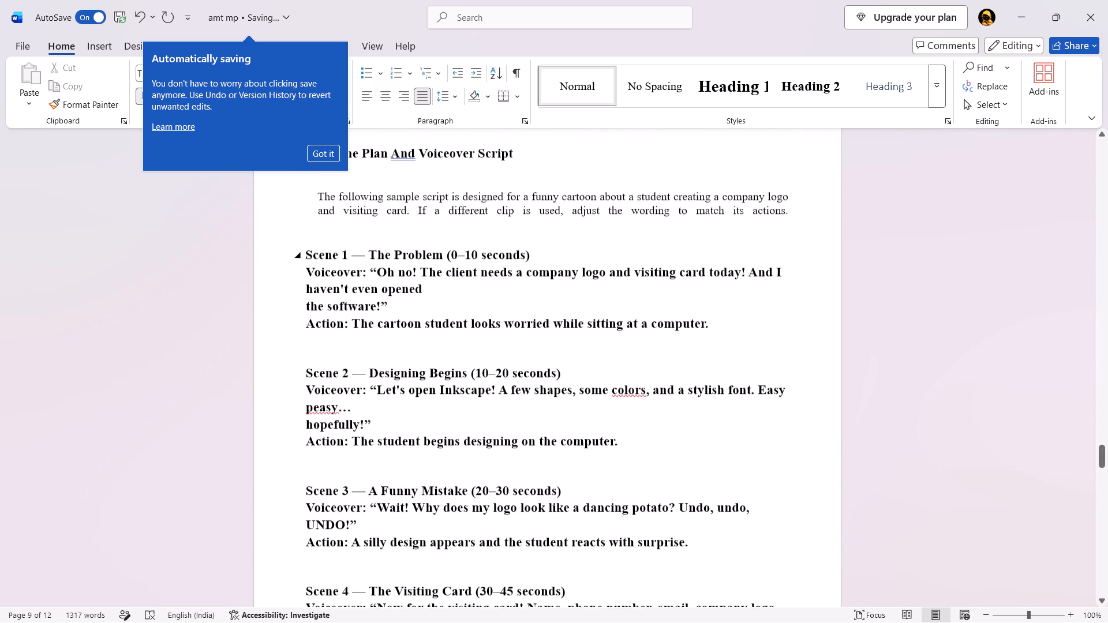
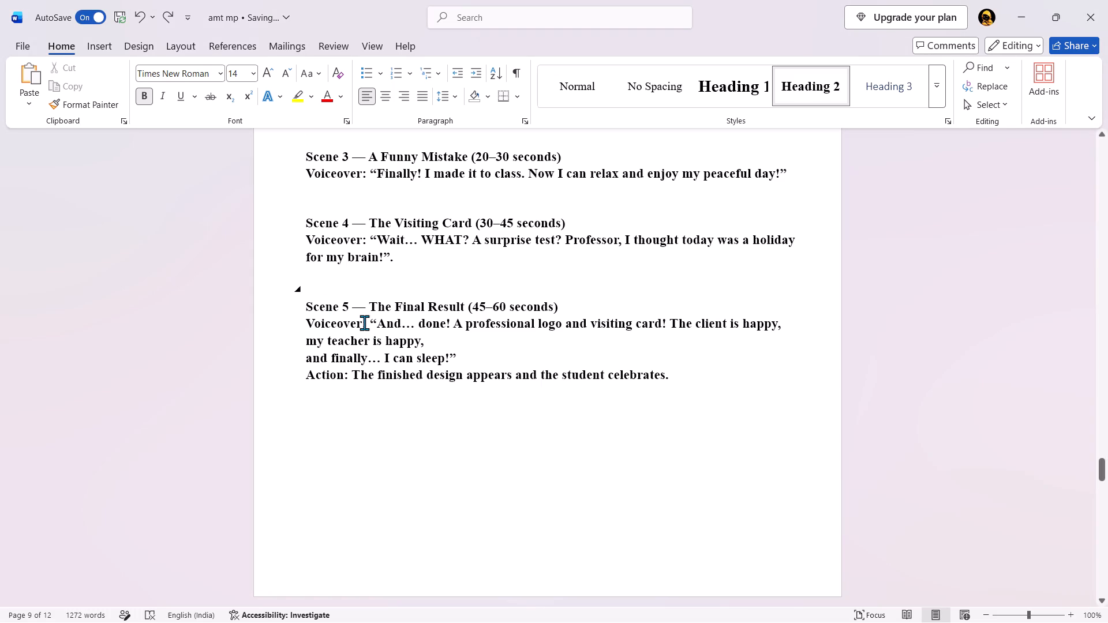
left_click(368, 322)
left_click_drag(368, 322, 435, 350)
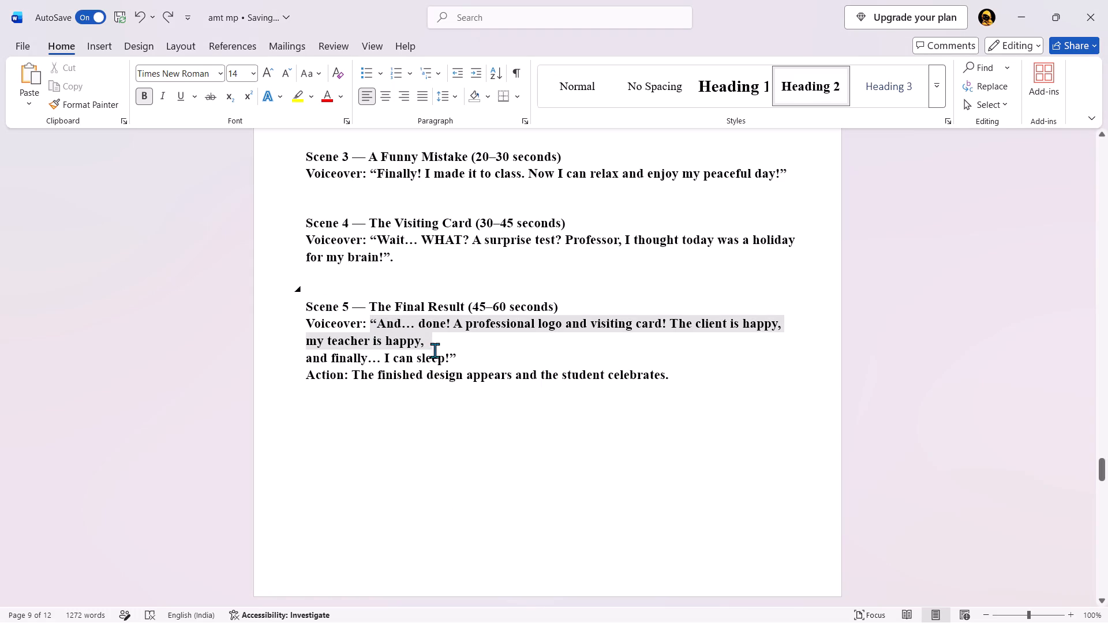
left_click_drag(435, 350, 692, 386)
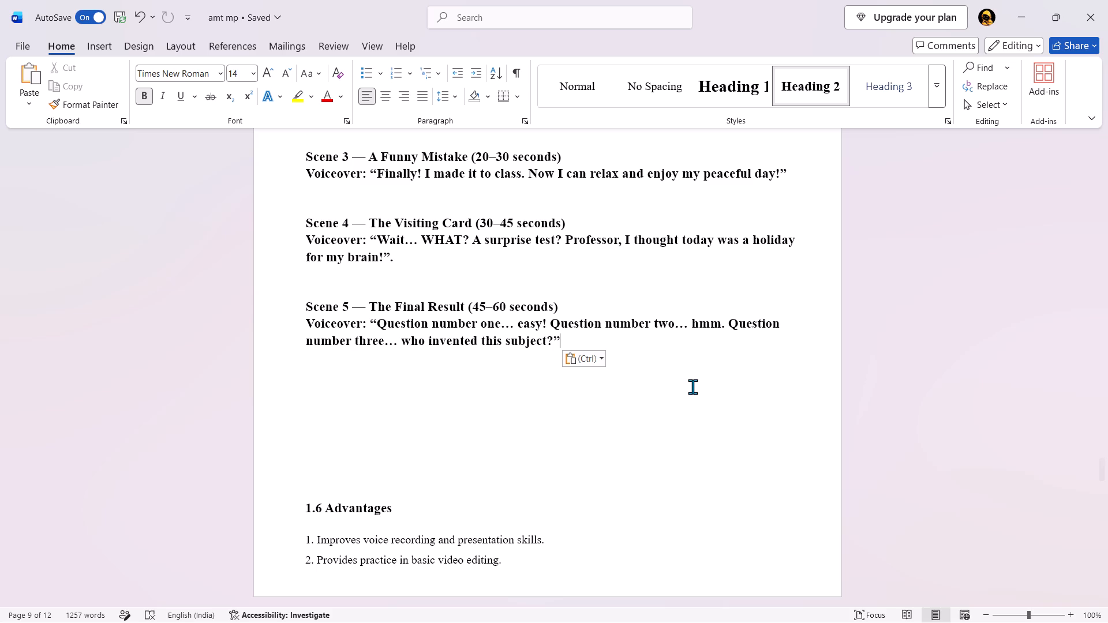
Insert four blank lines above the 1.6 Advantages heading to push that section onto the next page.
left_click(297, 494)
key("Return")
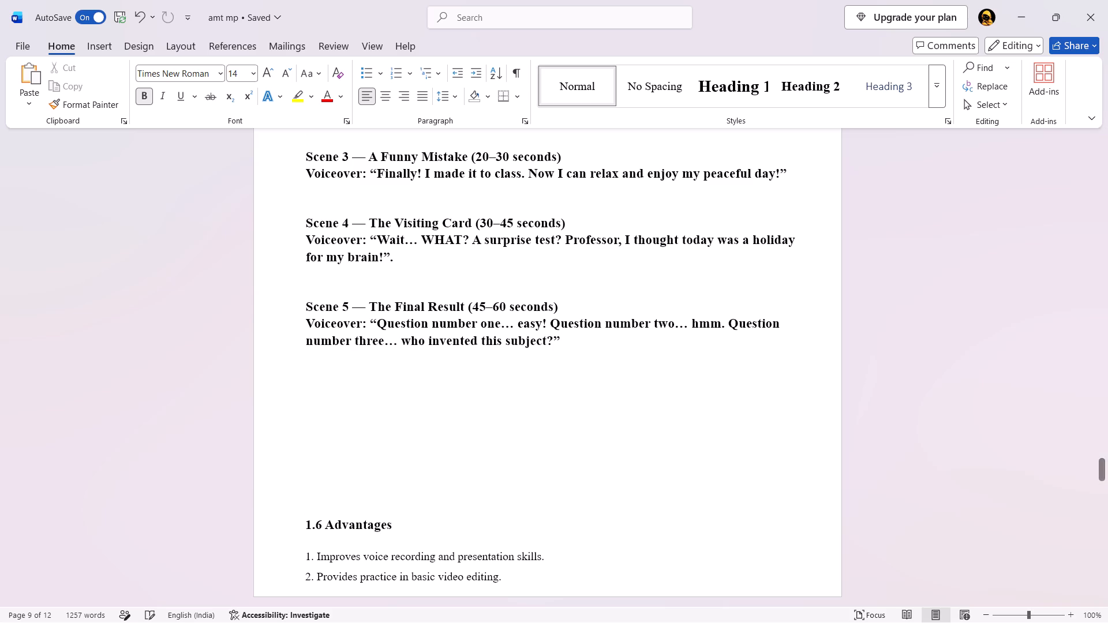
key("Return")
key("Return")
key("Return")
Delete all the empty space between the last item of 1.7 Disadvantages and the 1.8 APPLICATIONS heading.
scroll(297, 494, "down", 3)
scroll(297, 494, "up", 1)
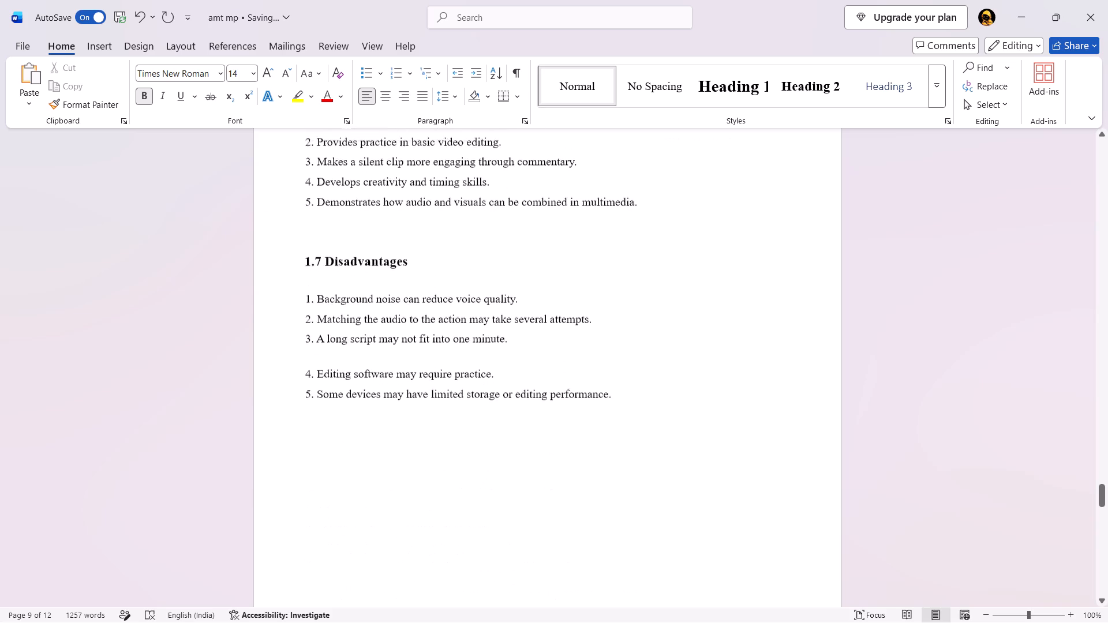
scroll(297, 494, "up", 1)
scroll(297, 494, "down", 8)
scroll(297, 494, "up", 2)
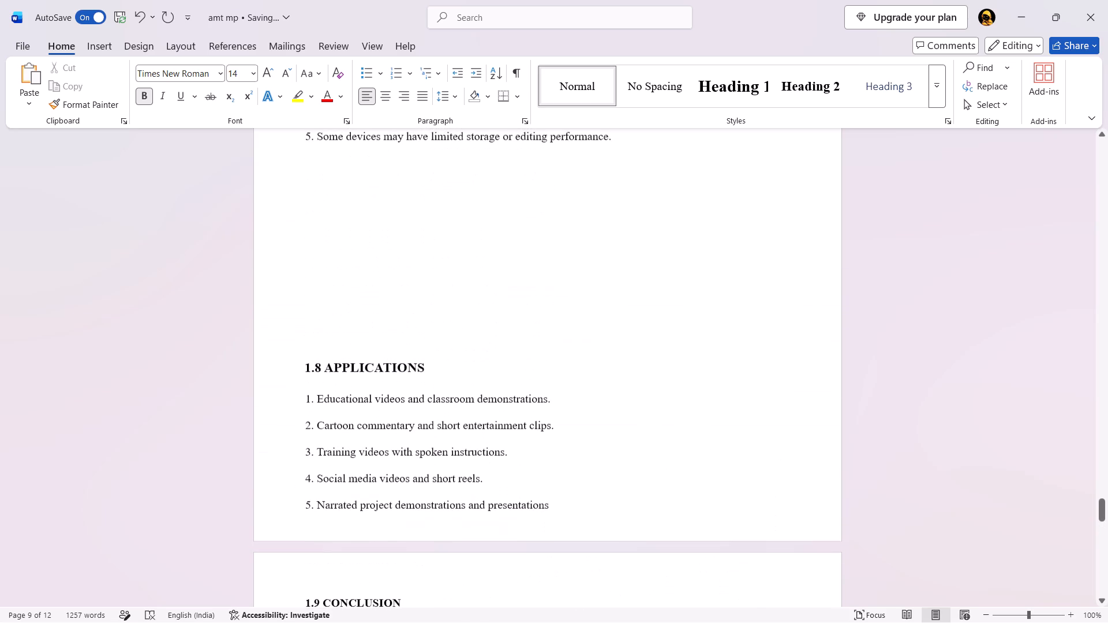
left_click(304, 371)
key("BackSpace")
key("BackSpace")
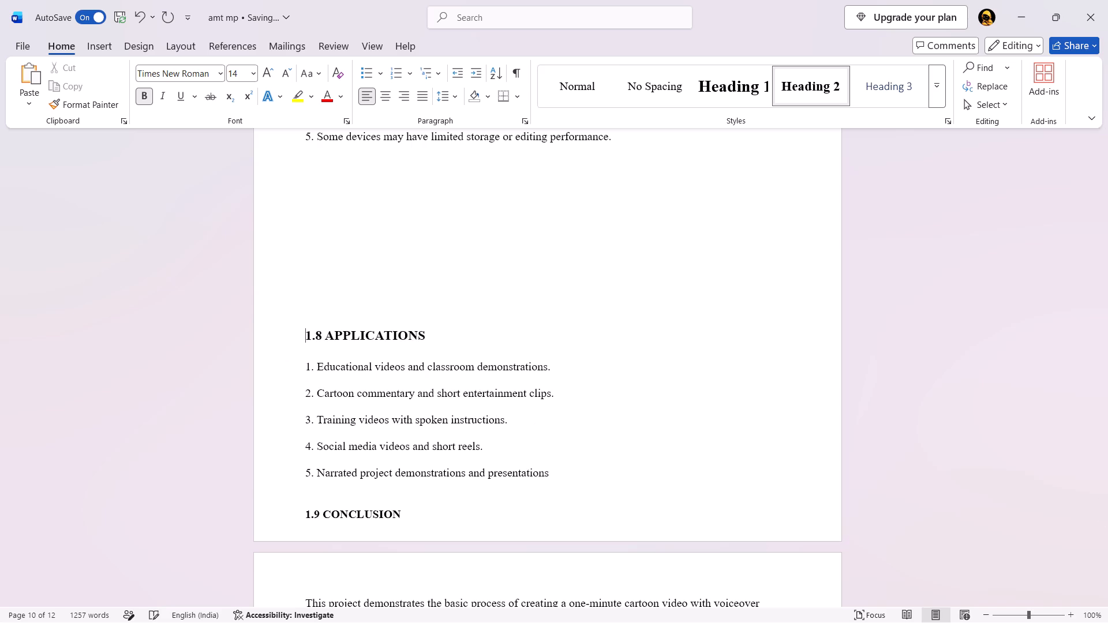
key("BackSpace")
key("BackSpace")
key("BackSpace")
key("BackSpace")
key("BackSpace")
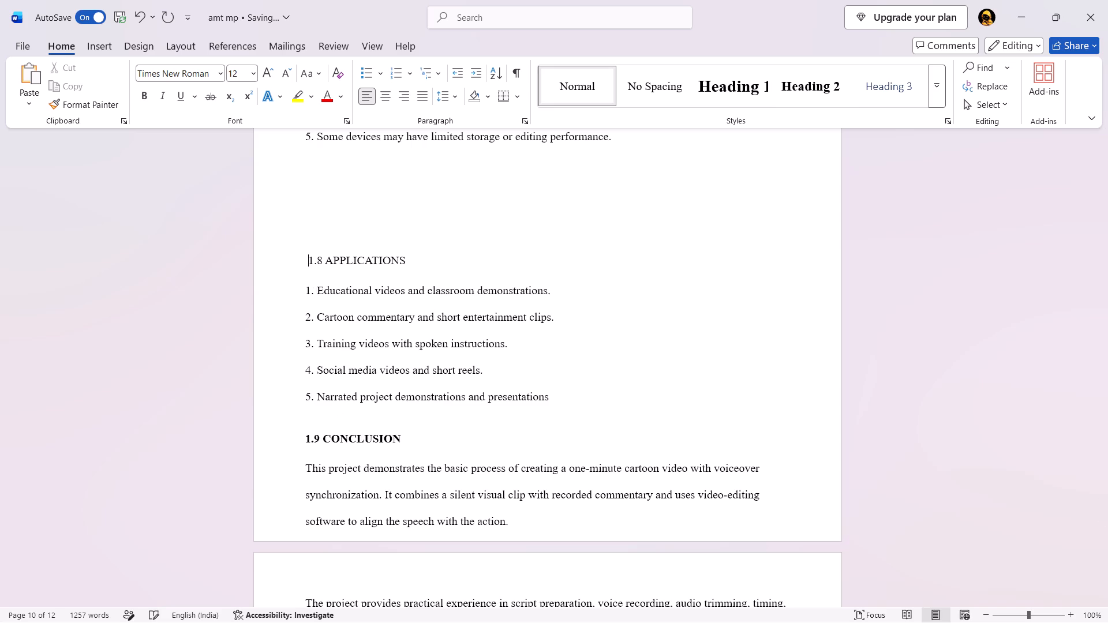
key("BackSpace")
key("BackSpace")
key("BackSpace")
key("BackSpace")
key("BackSpace")
key("BackSpace")
key("BackSpace")
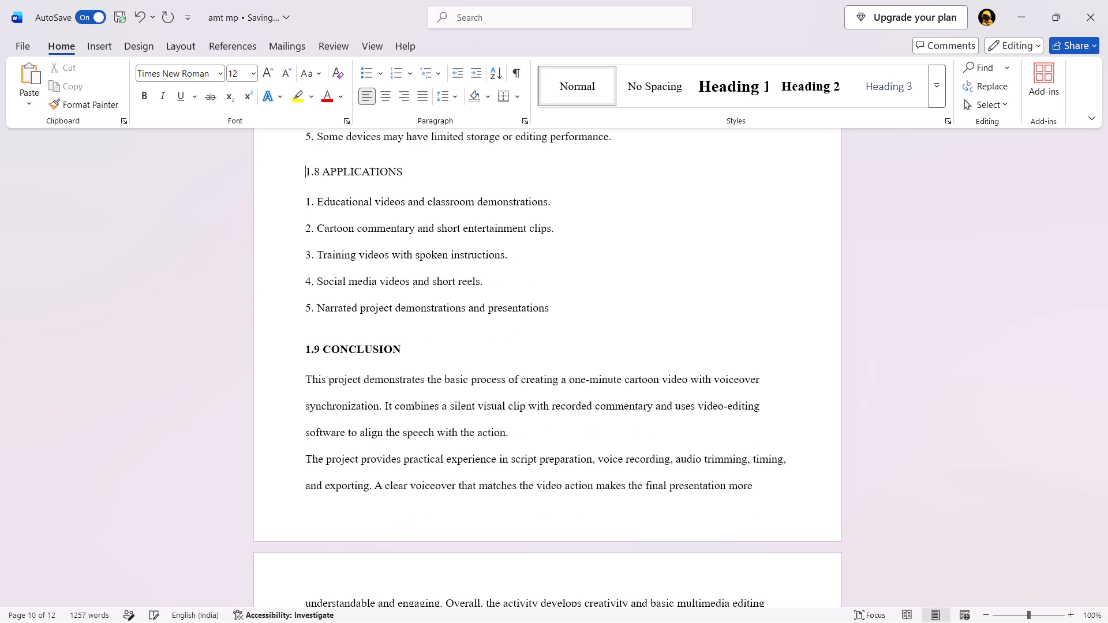
key("BackSpace")
Put 1.8 APPLICATIONS back on its own line below the fifth disadvantage, after checking the surrounding sections and references.
scroll(360, 475, "down", 5)
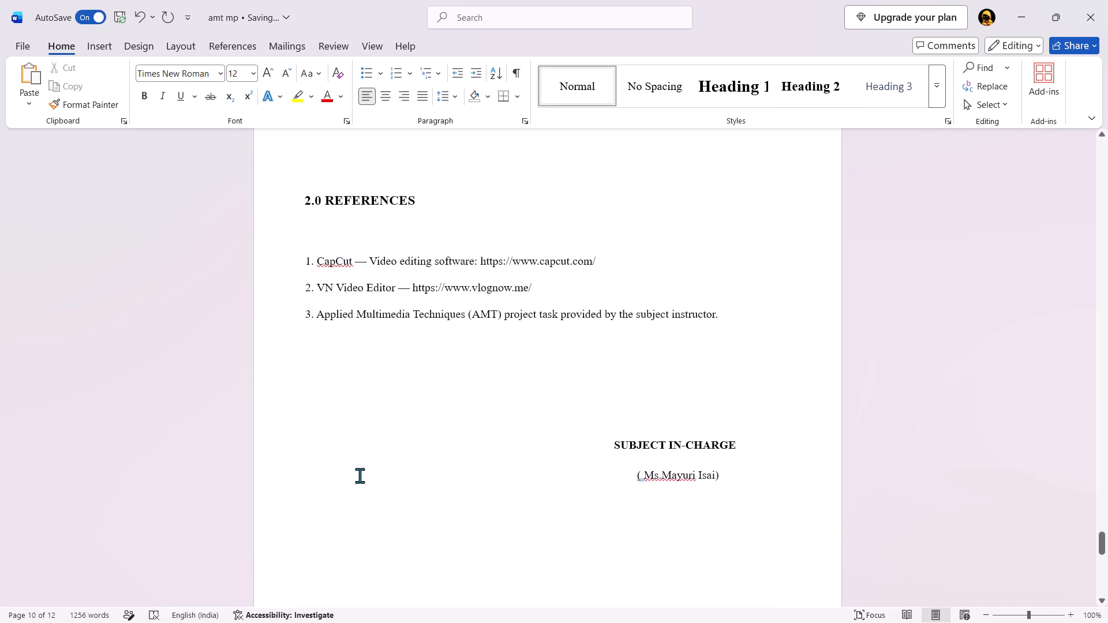
scroll(360, 475, "up", 1)
scroll(356, 323, "up", 1)
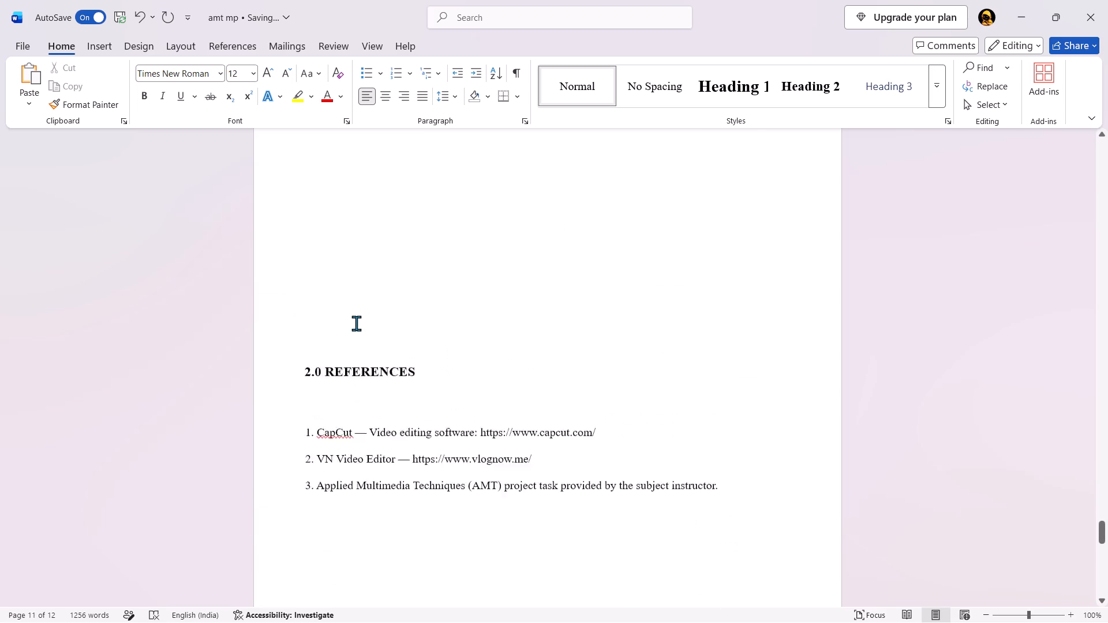
scroll(356, 323, "up", 3)
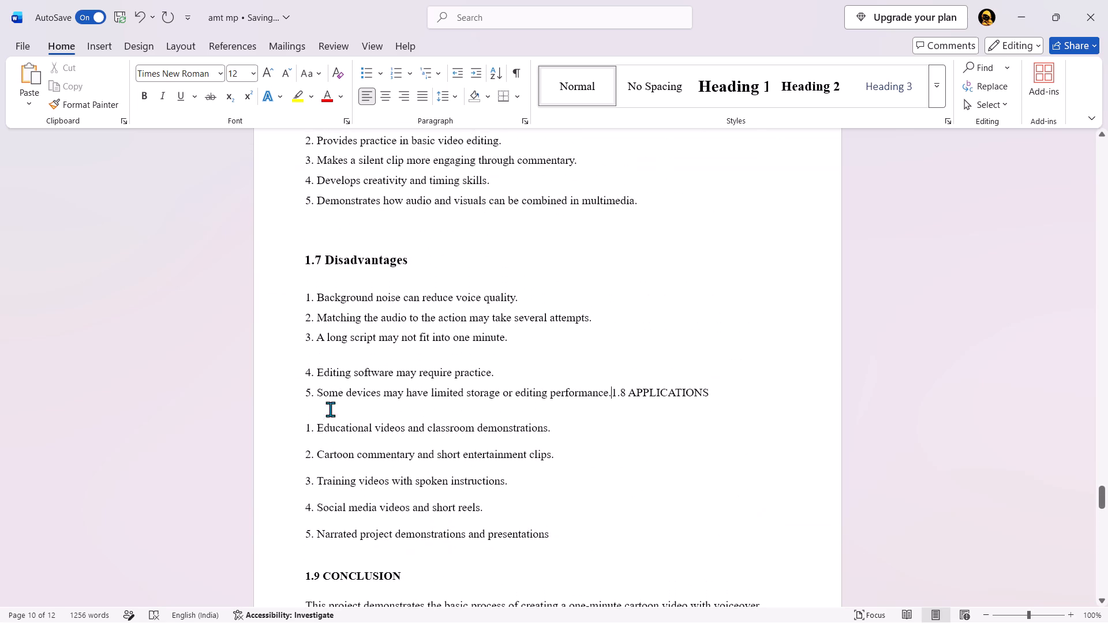
scroll(330, 431, "down", 2)
scroll(330, 431, "up", 3)
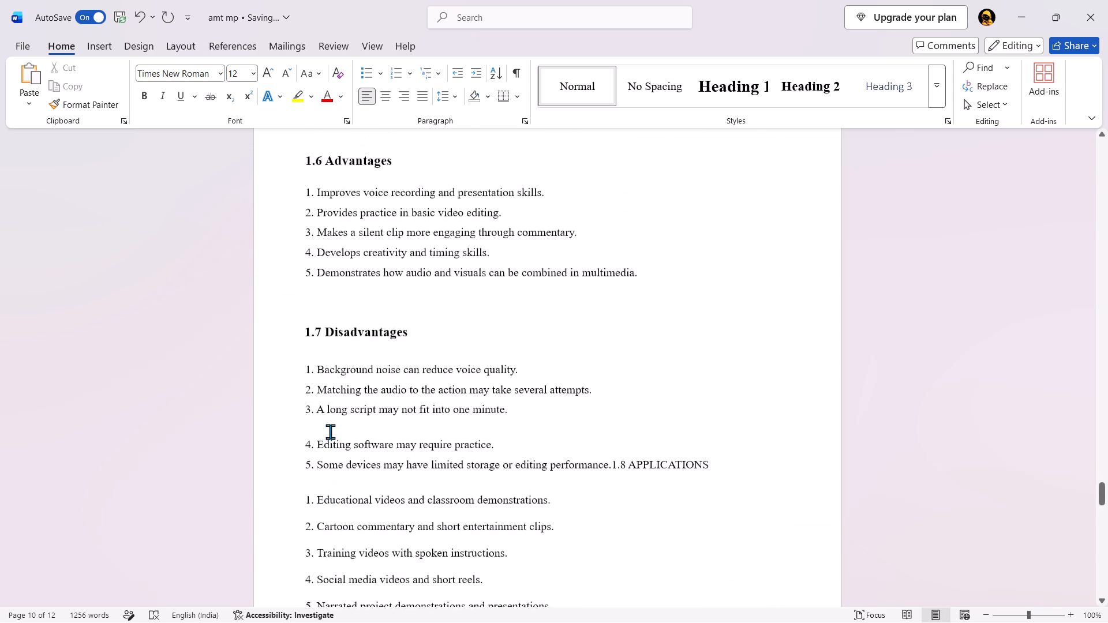
scroll(330, 431, "down", 1)
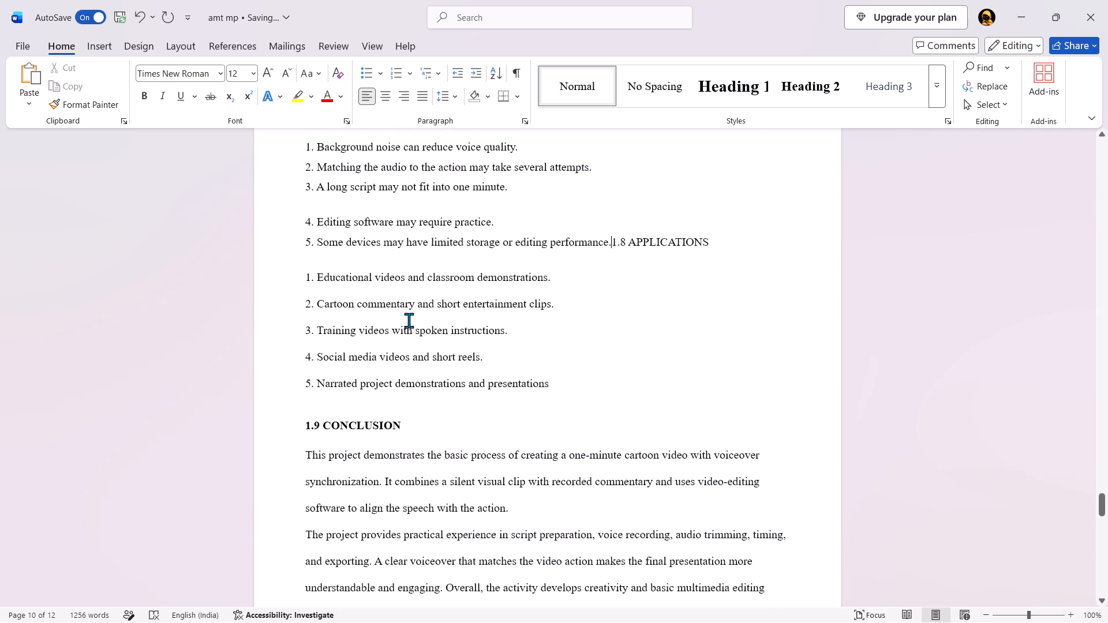
key("Return")
scroll(409, 320, "down", 3)
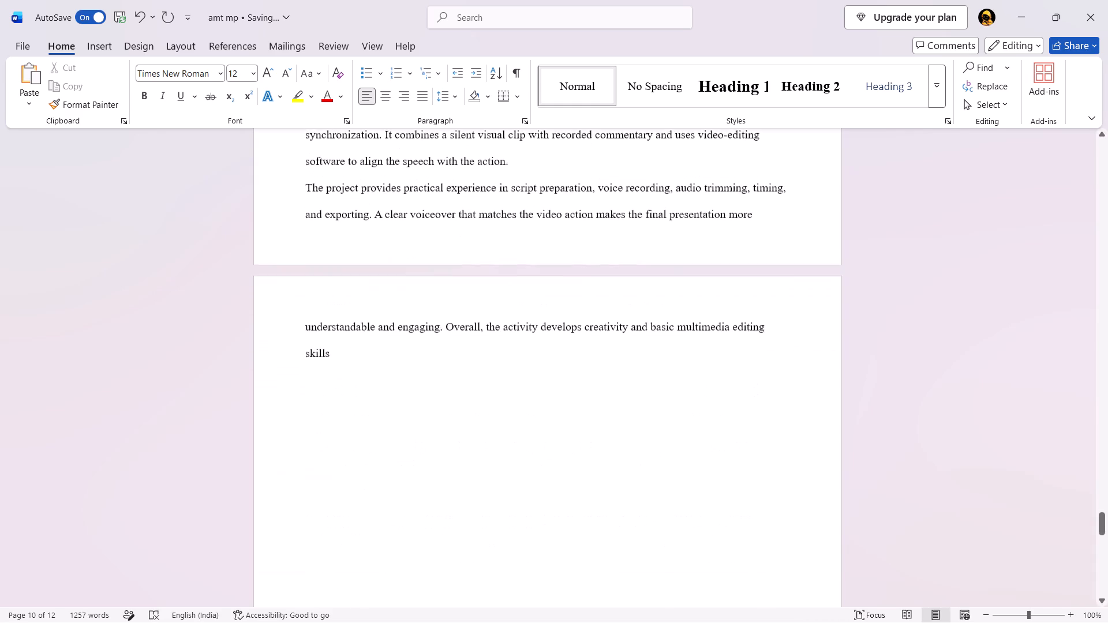
Make the 1.8 APPLICATIONS heading bold.
scroll(409, 320, "up", 2)
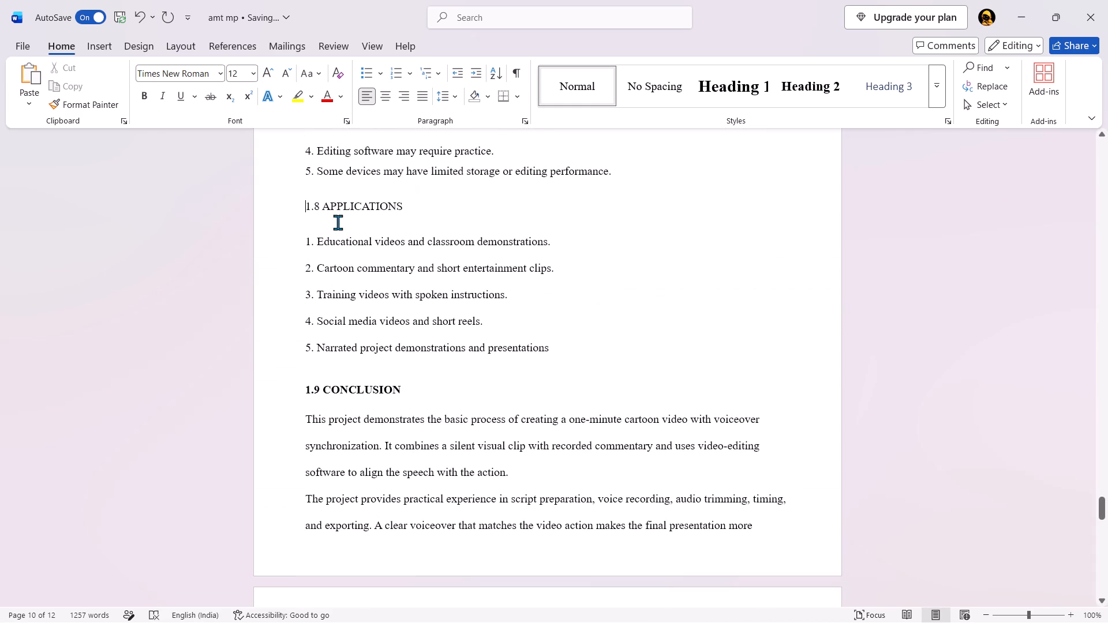
left_click_drag(304, 206, 351, 211)
left_click_drag(351, 211, 383, 211)
left_click(147, 99)
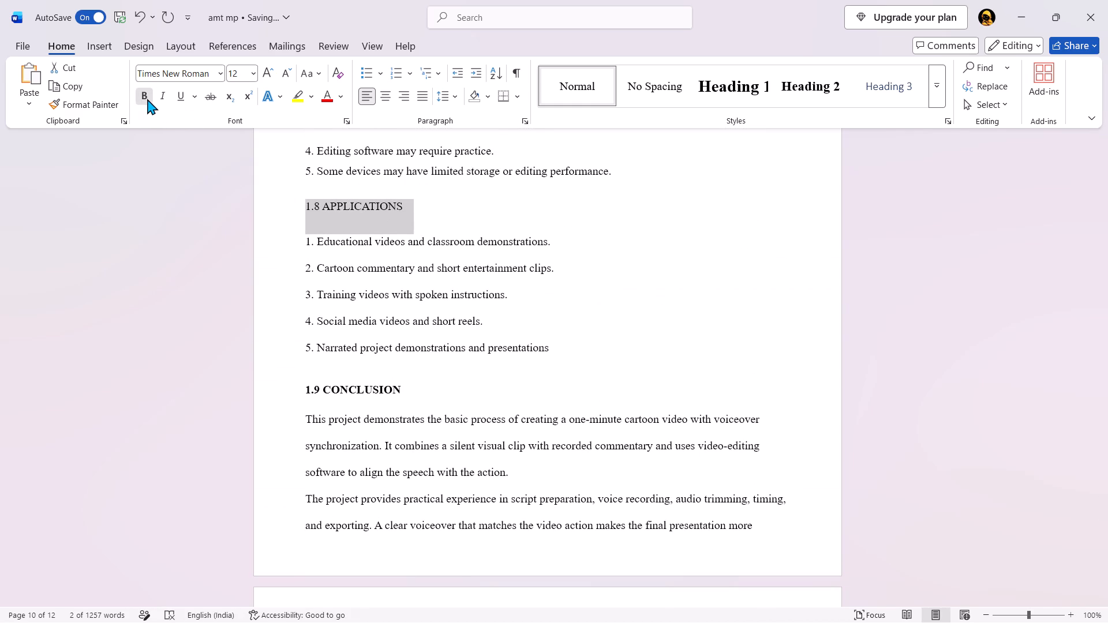
left_click(205, 297)
Delete the blank lines between the word "skills" ending the 1.9 conclusion and the space above 2.0 REFERENCES.
scroll(205, 297, "down", 1)
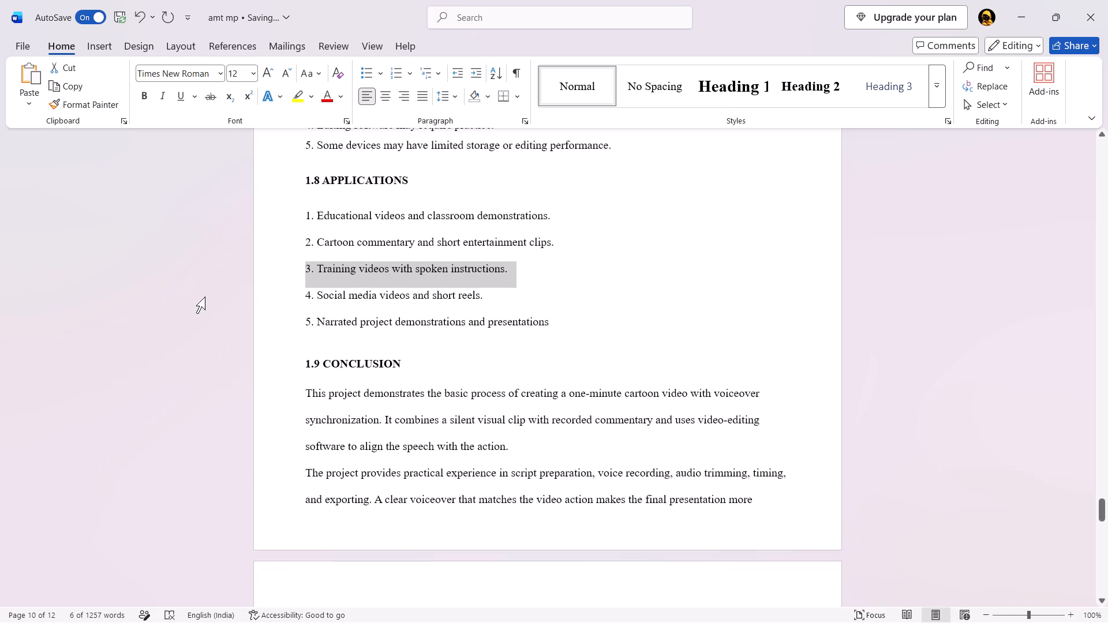
scroll(205, 297, "down", 2)
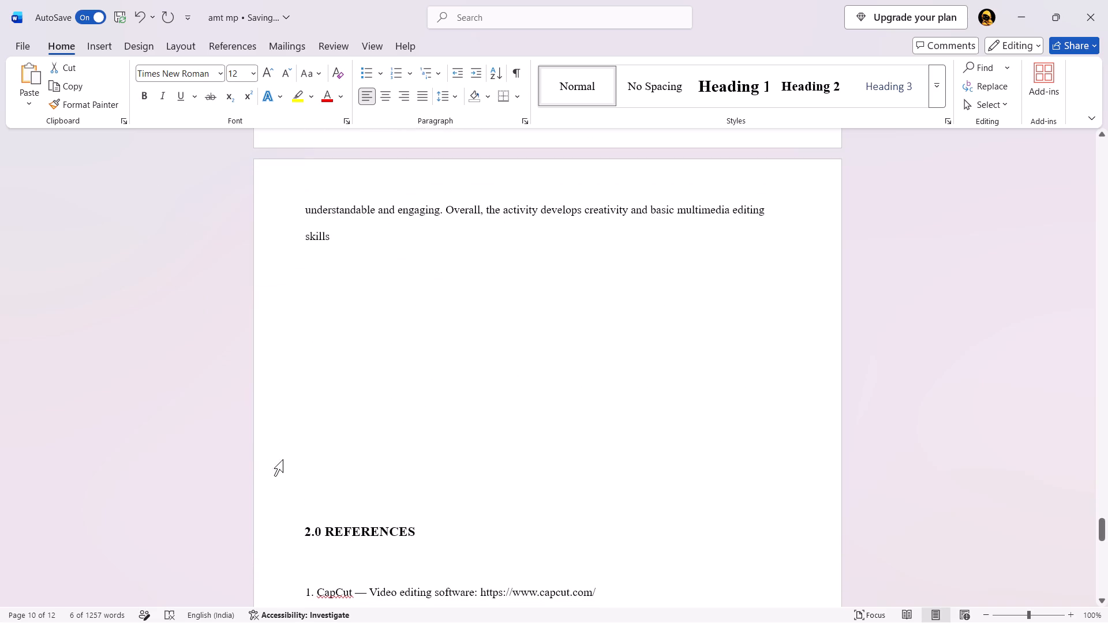
left_click(301, 471)
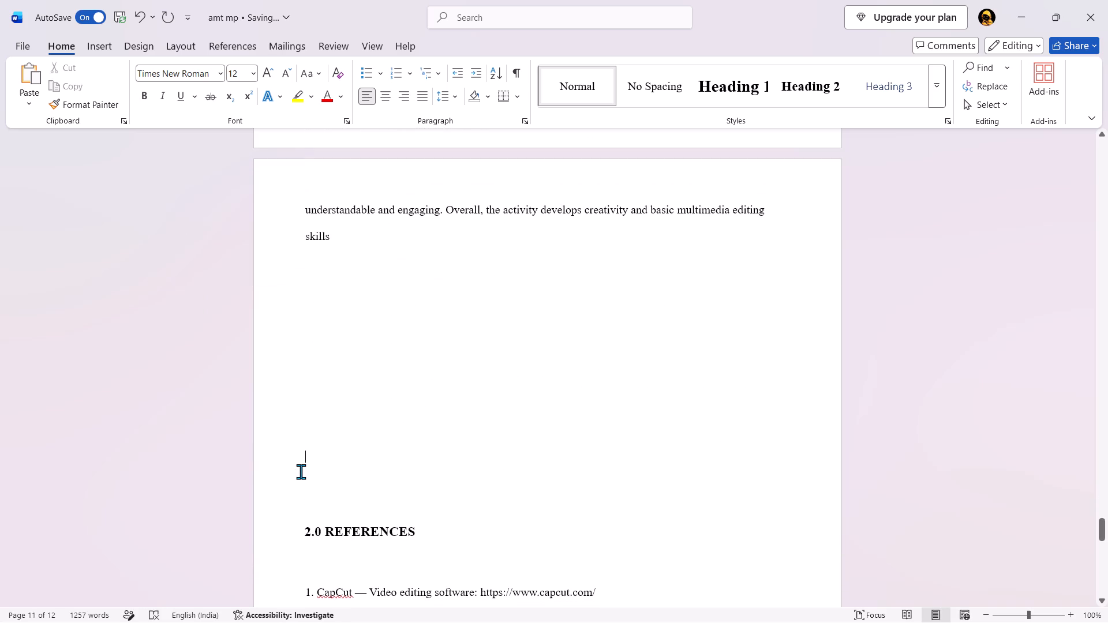
key("BackSpace")
key("BackSpace")
key("BackSpace")
key("BackSpace")
key("BackSpace")
key("BackSpace")
key("BackSpace")
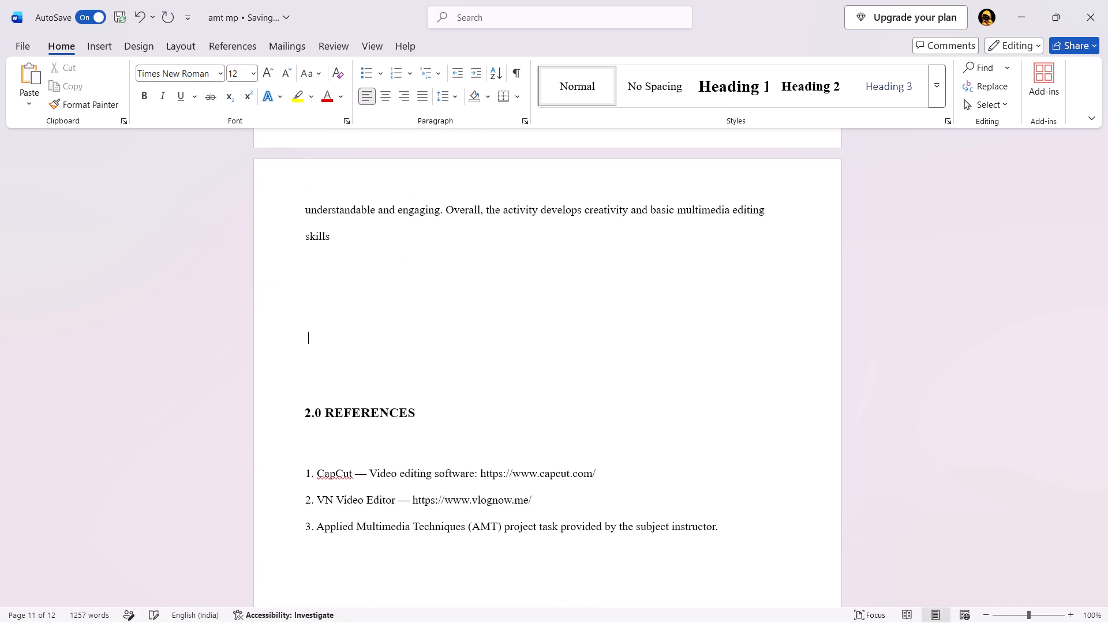
key("BackSpace")
key("BackSpace")
key("BackSpace")
key("BackSpace")
key("BackSpace")
key("BackSpace")
key("BackSpace")
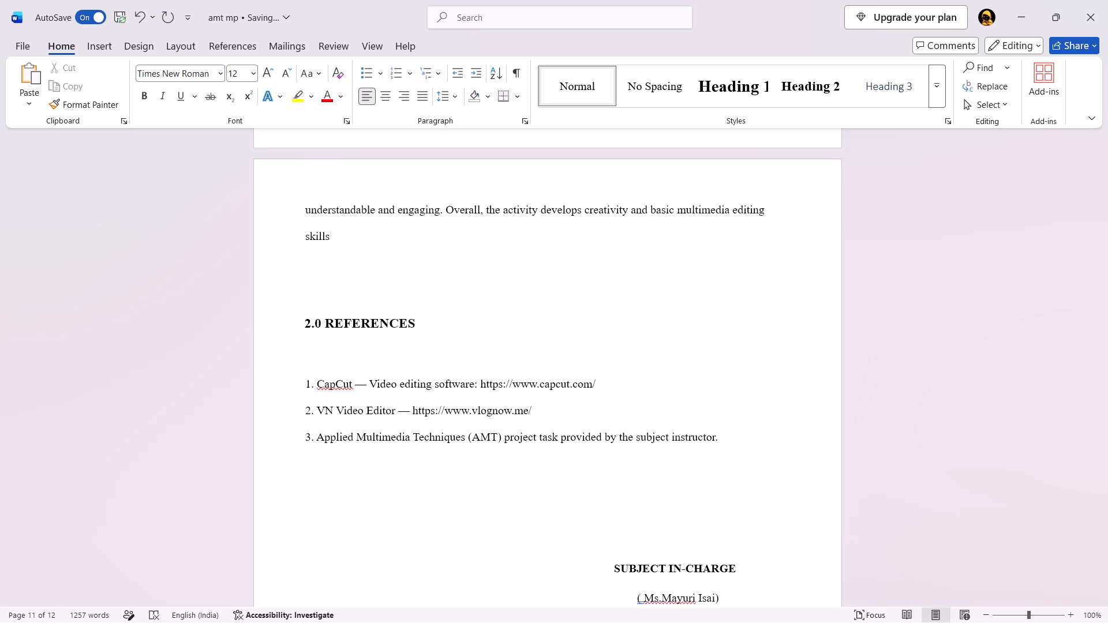
Add a period after "skills" at the end of the 1.9 conclusion.
key("period")
Remove the remaining empty space above 2.0 REFERENCES so the heading sits on its own line just below the conclusion.
left_click(308, 322)
key("BackSpace")
key("BackSpace")
key("BackSpace")
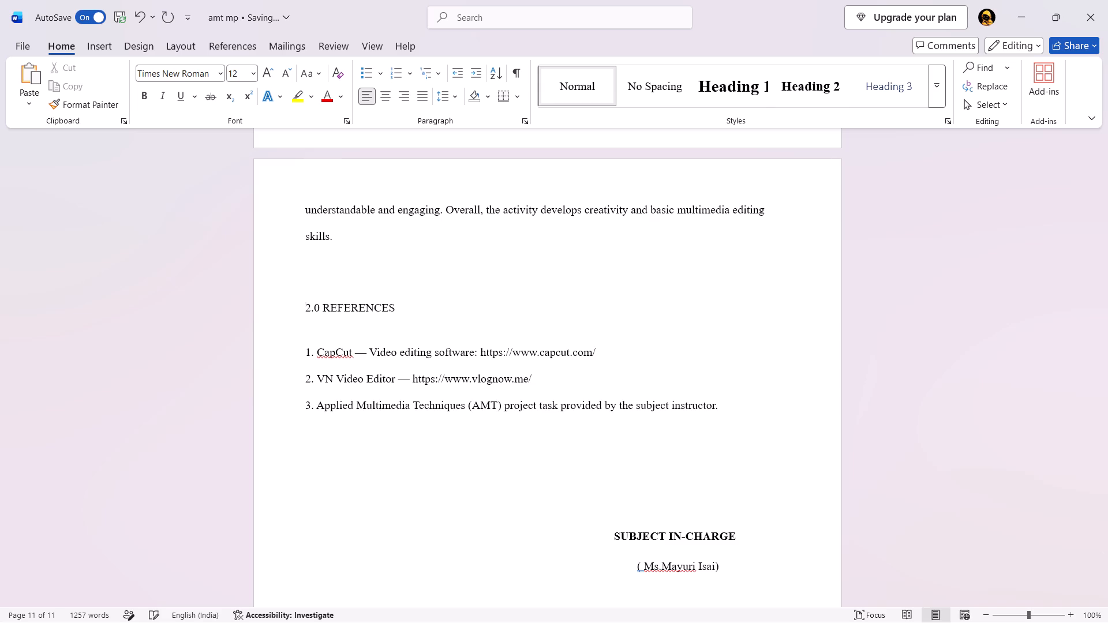
key("BackSpace")
key("BackSpace")
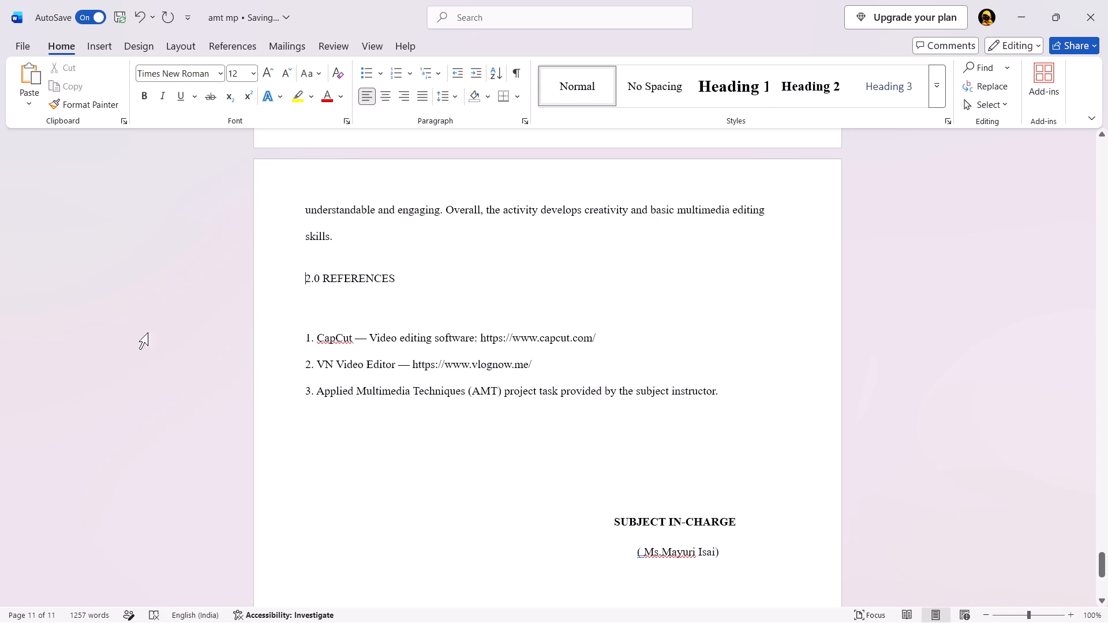
Make the 2.0 REFERENCES heading bold.
left_click_drag(305, 272, 393, 280)
left_click(152, 102)
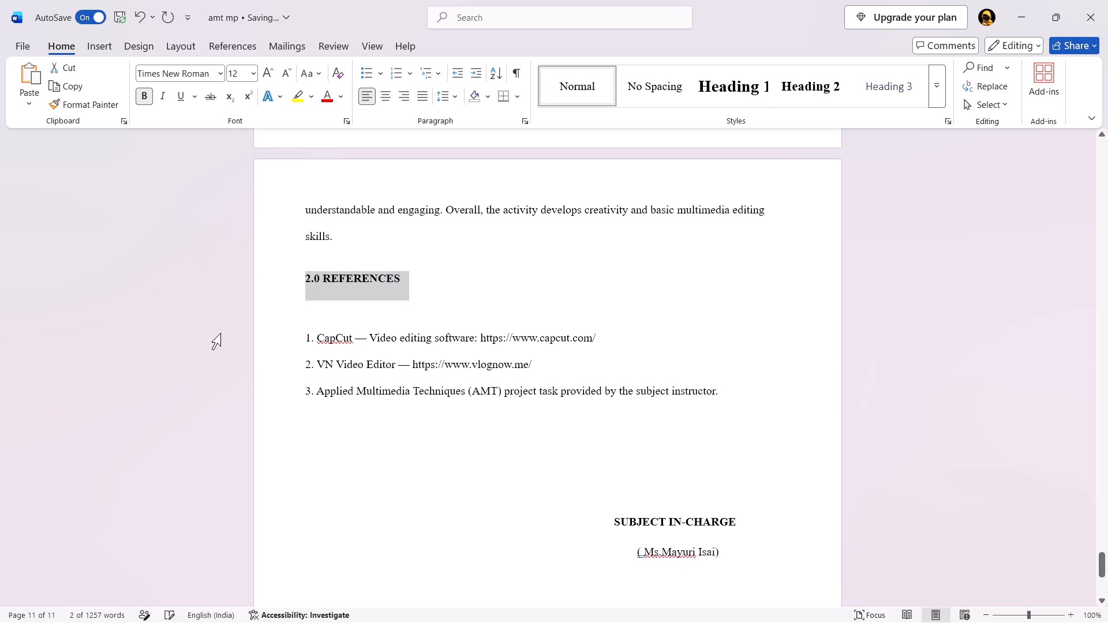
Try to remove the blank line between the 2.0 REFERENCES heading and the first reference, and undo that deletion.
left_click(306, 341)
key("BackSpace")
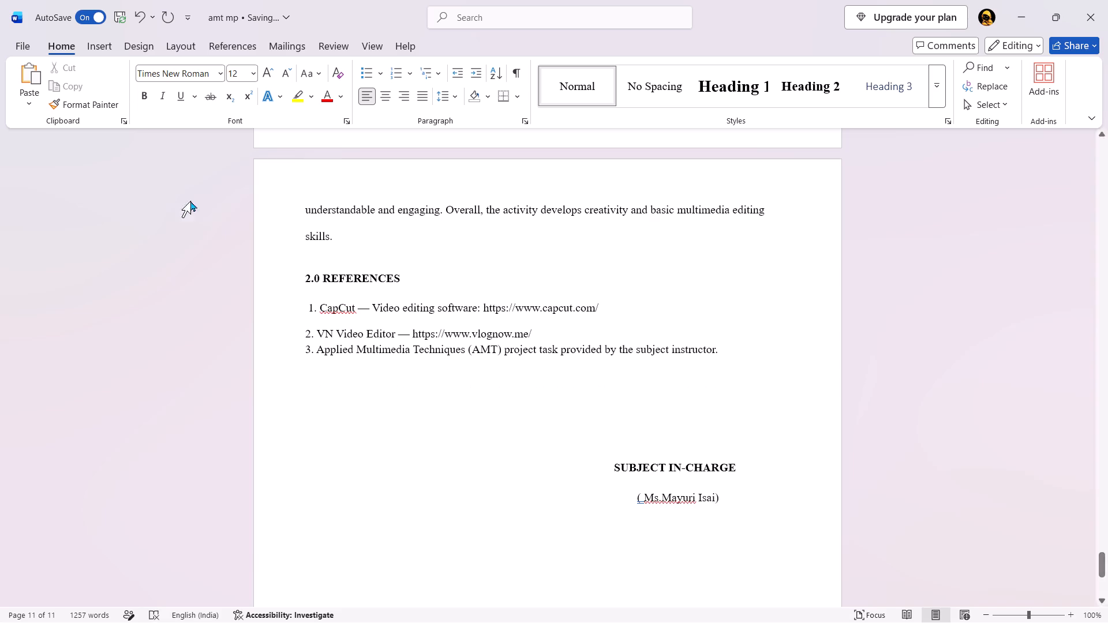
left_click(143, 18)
Review the report's layout from the references and signature block back through the scenes and requirements to the title page.
scroll(340, 332, "down", 1)
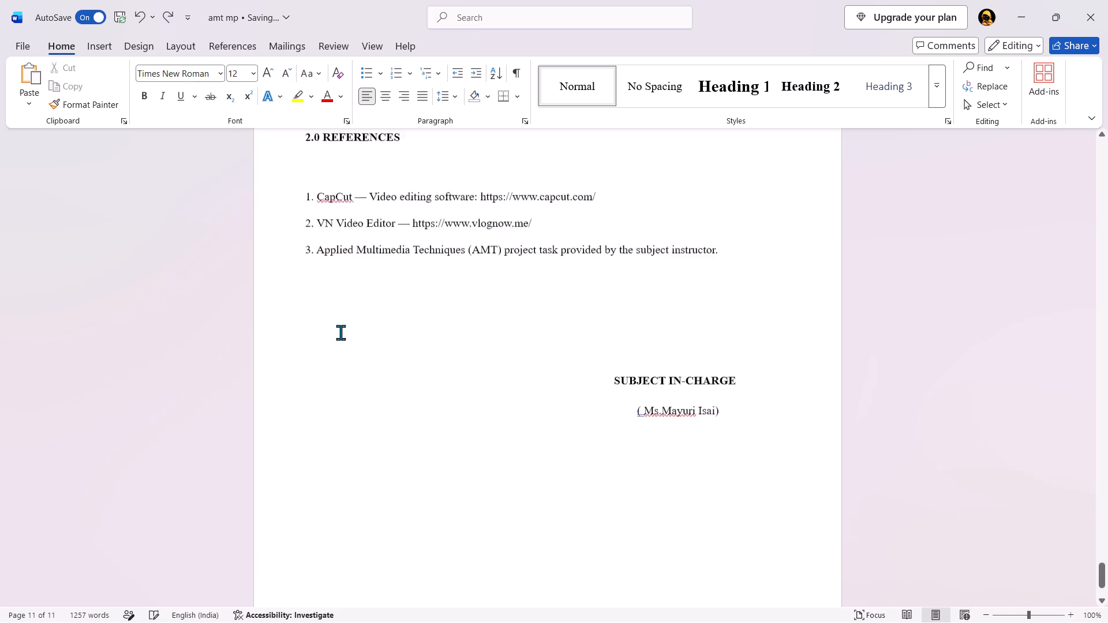
scroll(340, 332, "down", 1)
scroll(230, 358, "up", 7)
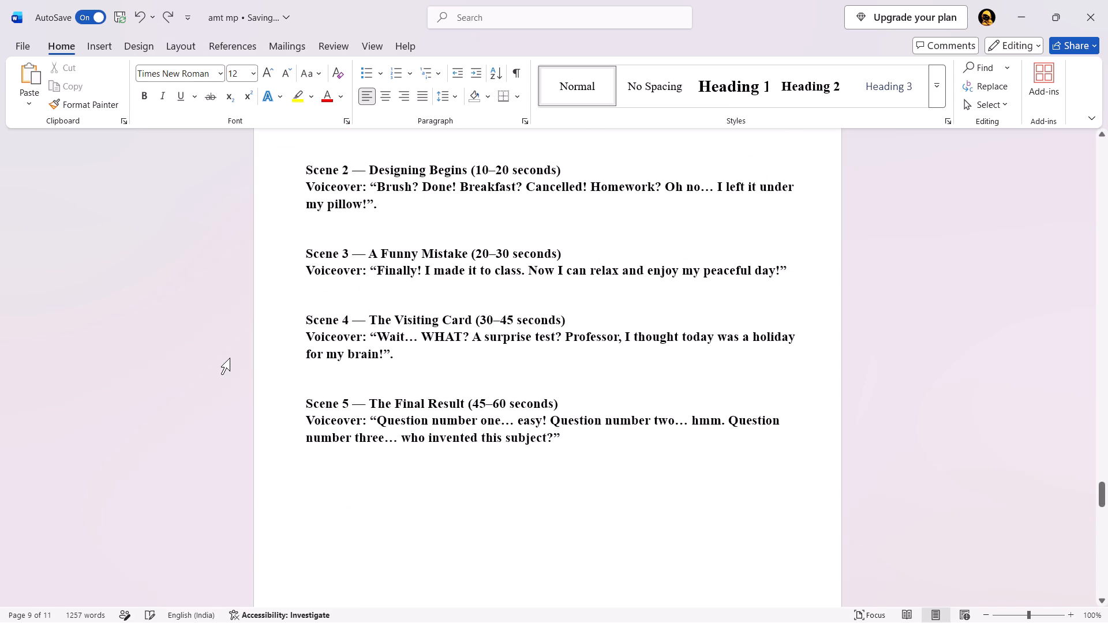
scroll(230, 358, "up", 8)
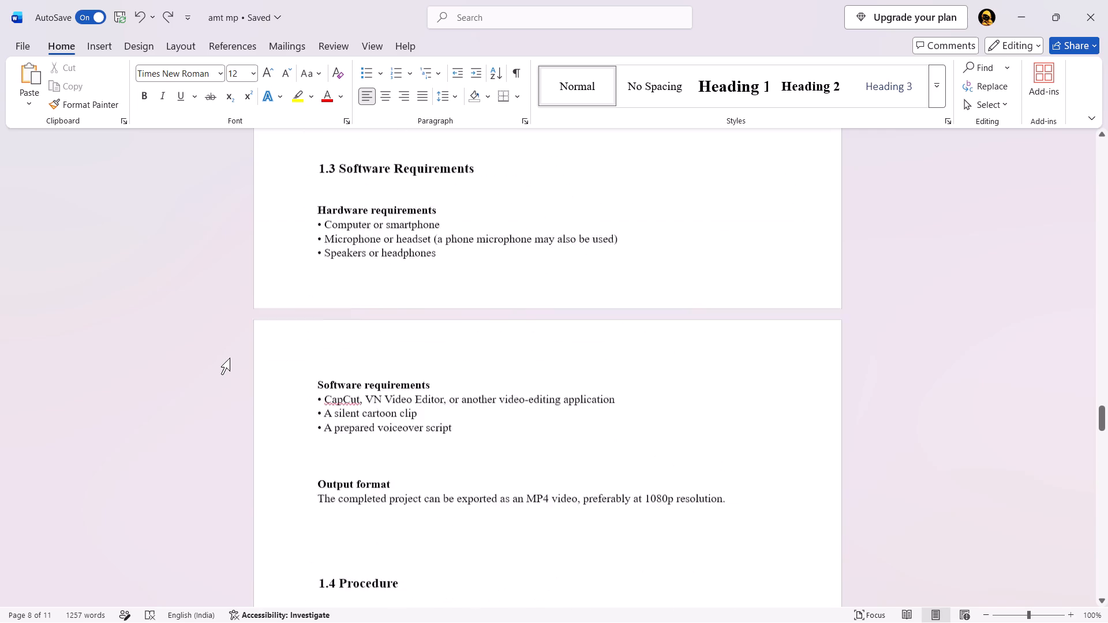
scroll(230, 358, "up", 12)
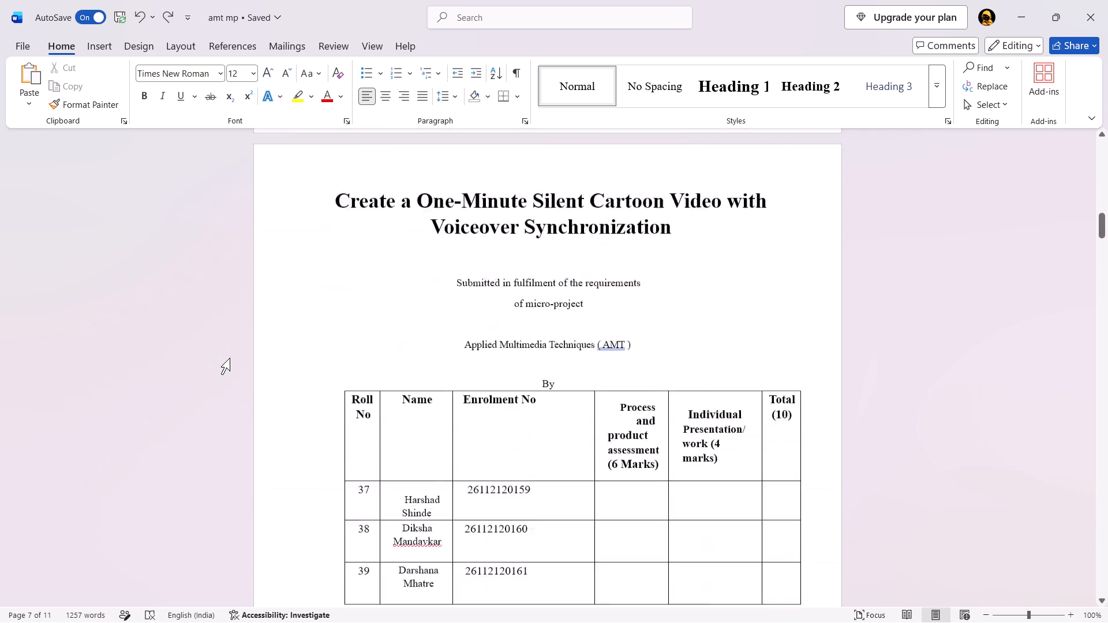
Close the finished amt mp report in Word.
left_click(1107, 2)
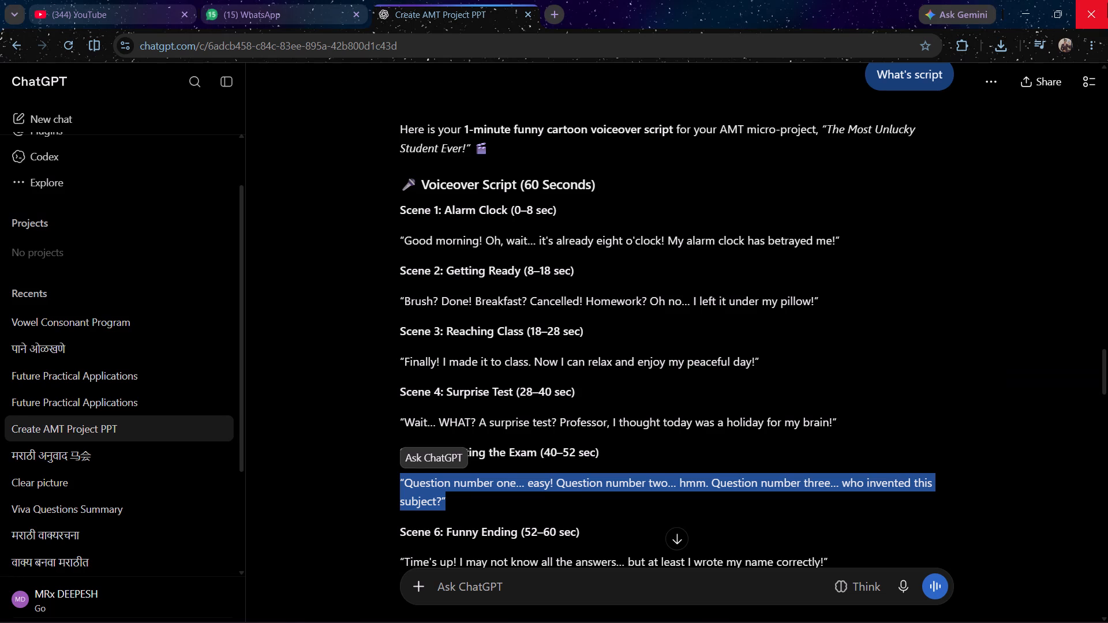
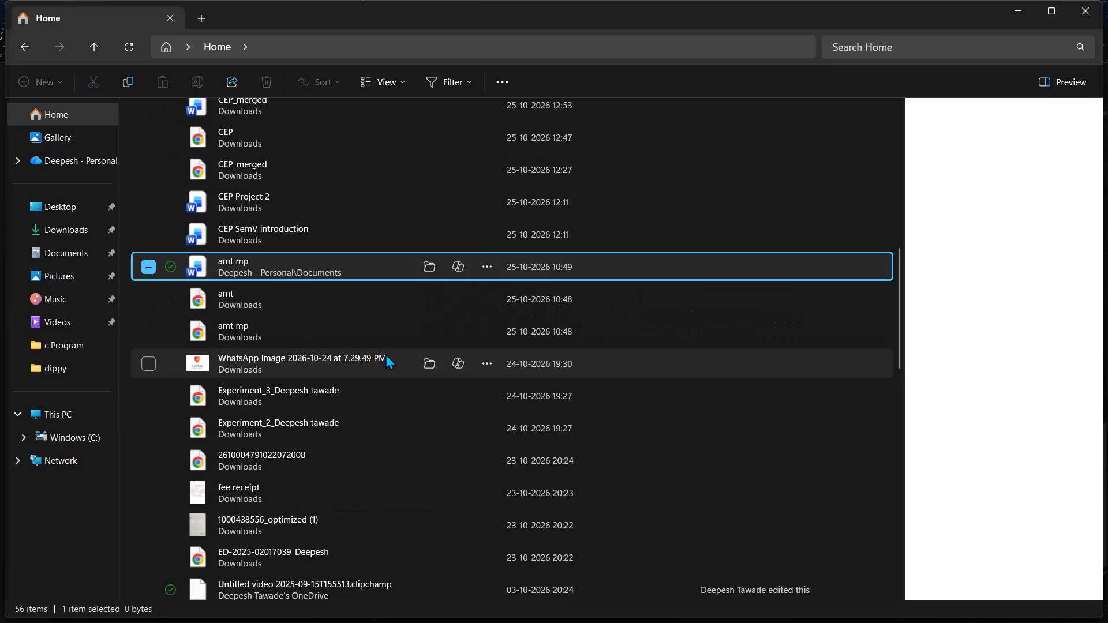
Reopen the amt mp Word report from the recent files in File Explorer.
scroll(385, 354, "up", 6)
scroll(385, 354, "down", 3)
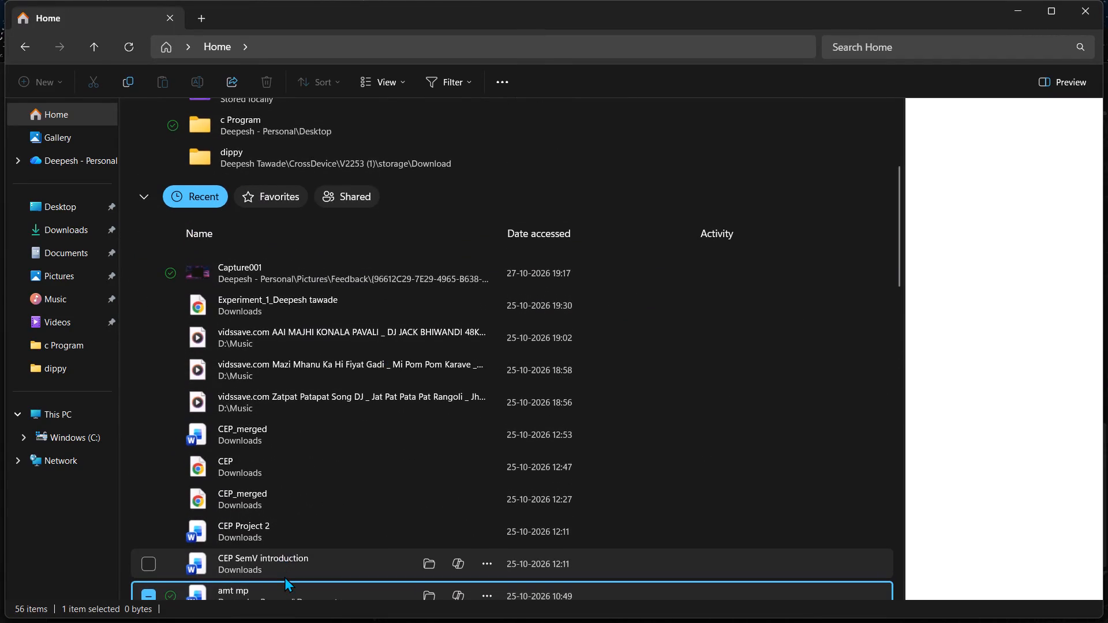
scroll(285, 576, "down", 1)
double_click(325, 521)
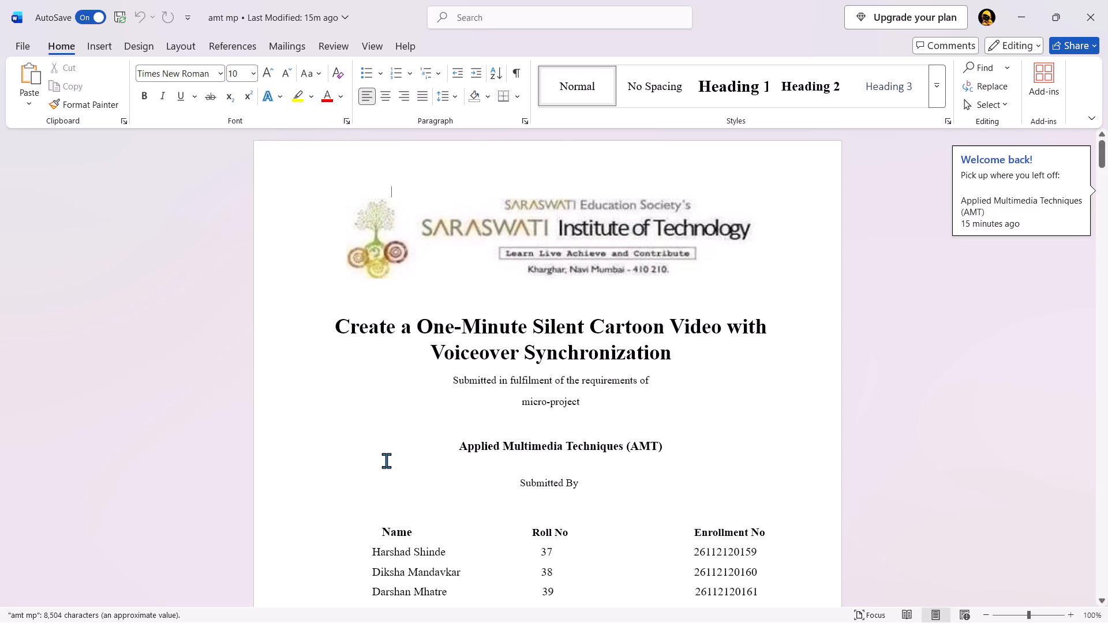
Review the reopened report from the title page through the programme outcomes and introduction to the 1.5 scene plan.
scroll(386, 460, "down", 20)
scroll(386, 460, "up", 4)
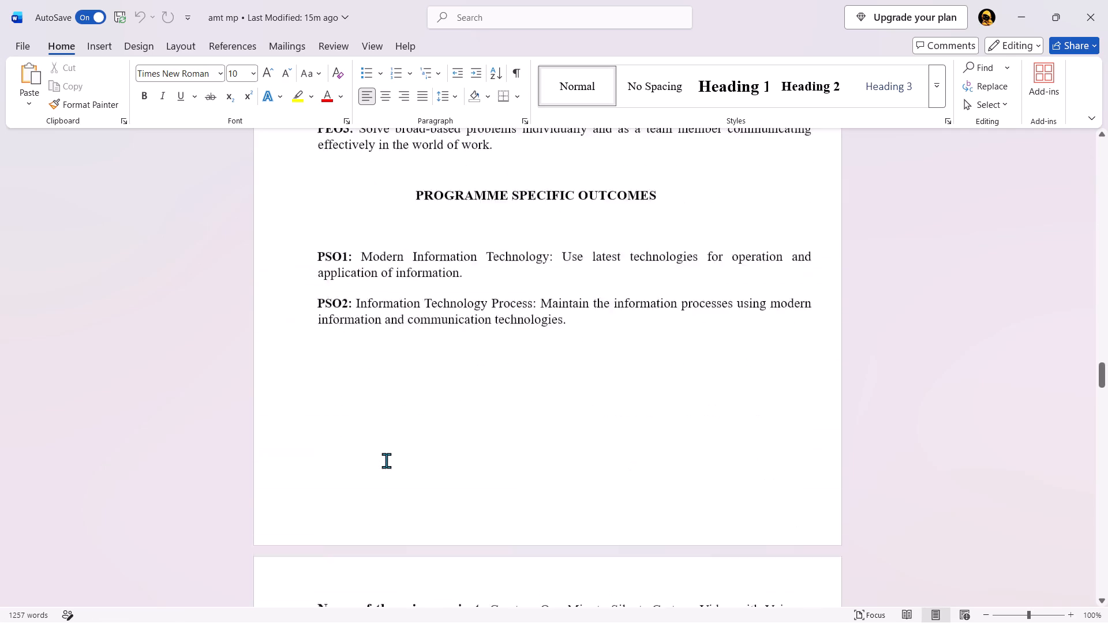
scroll(386, 460, "up", 7)
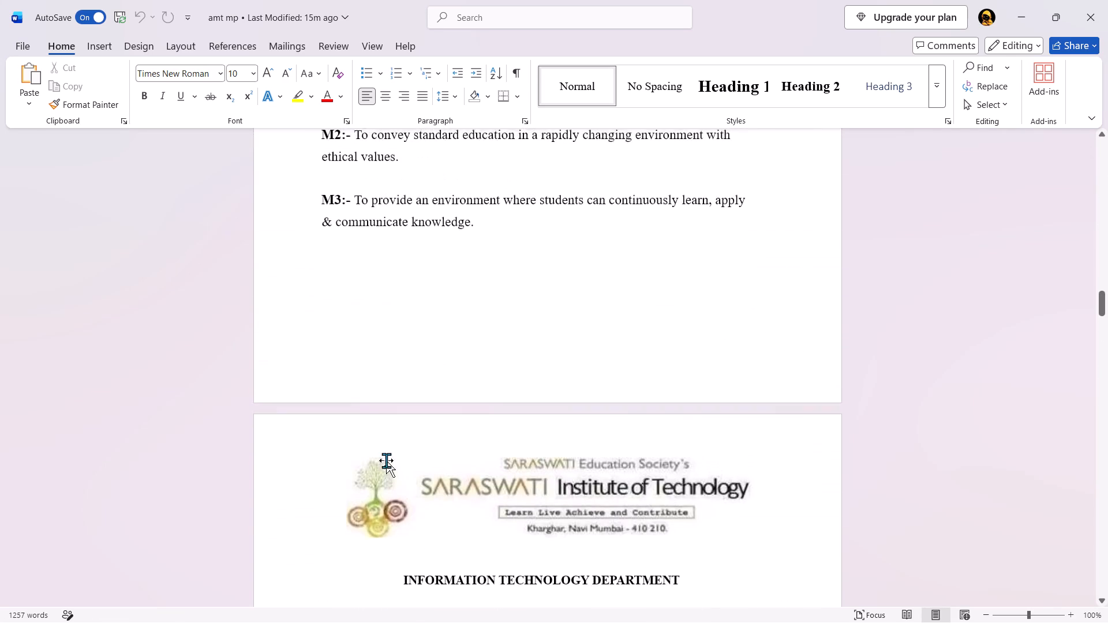
scroll(386, 460, "up", 2)
scroll(386, 460, "down", 12)
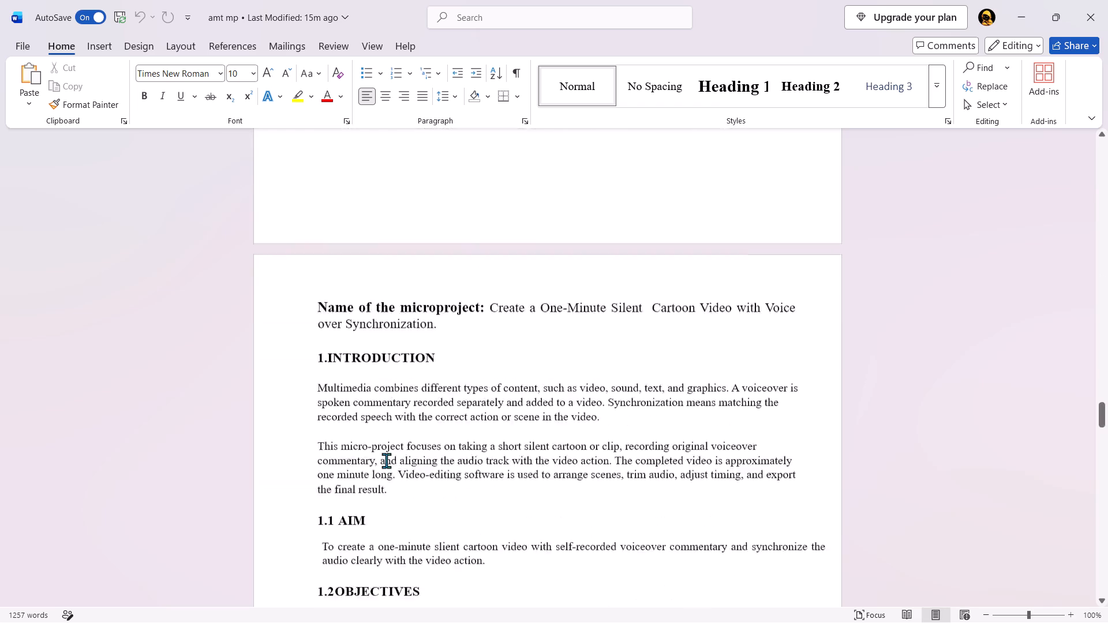
scroll(386, 460, "down", 4)
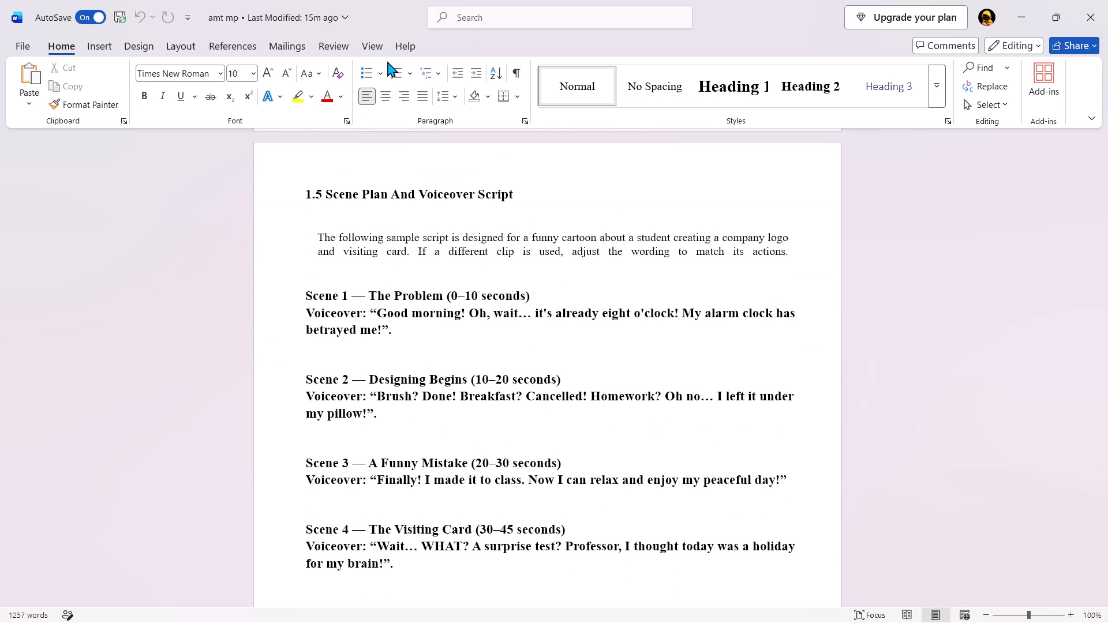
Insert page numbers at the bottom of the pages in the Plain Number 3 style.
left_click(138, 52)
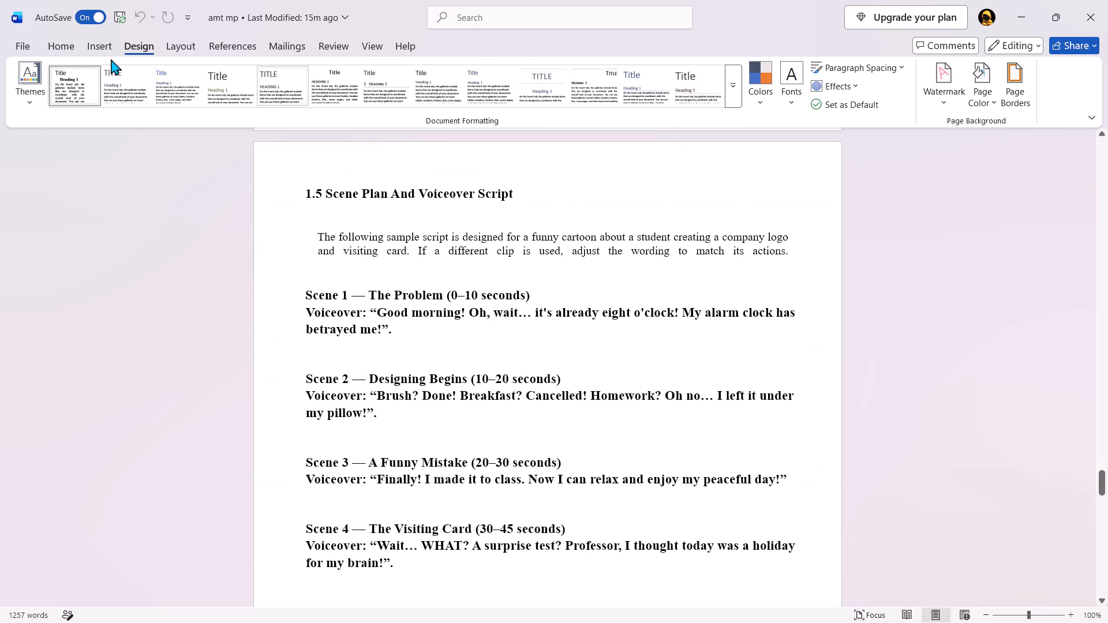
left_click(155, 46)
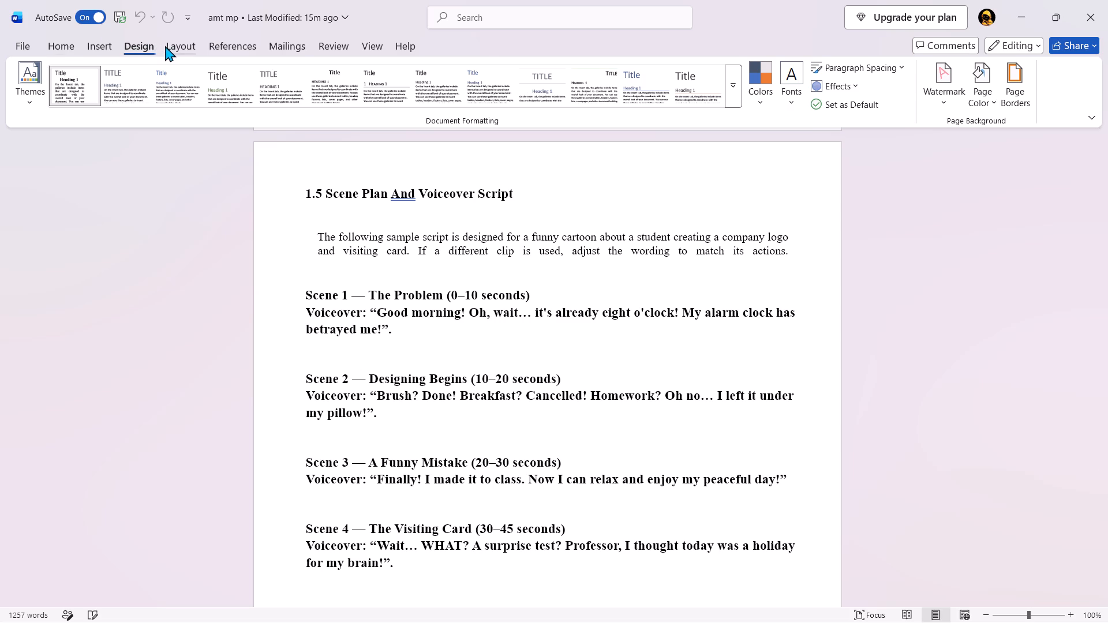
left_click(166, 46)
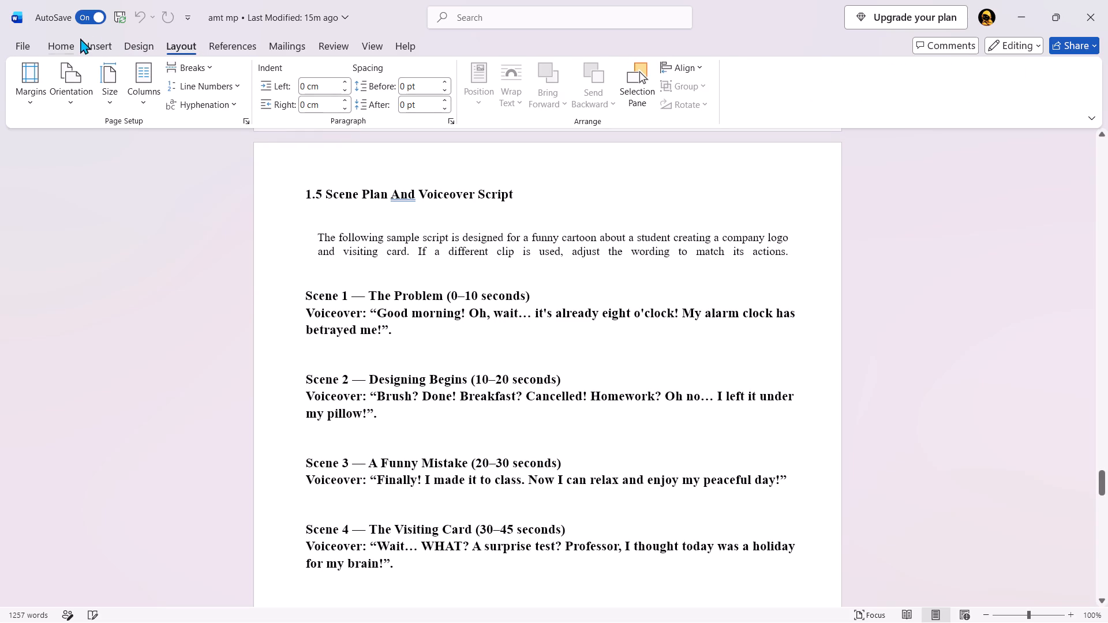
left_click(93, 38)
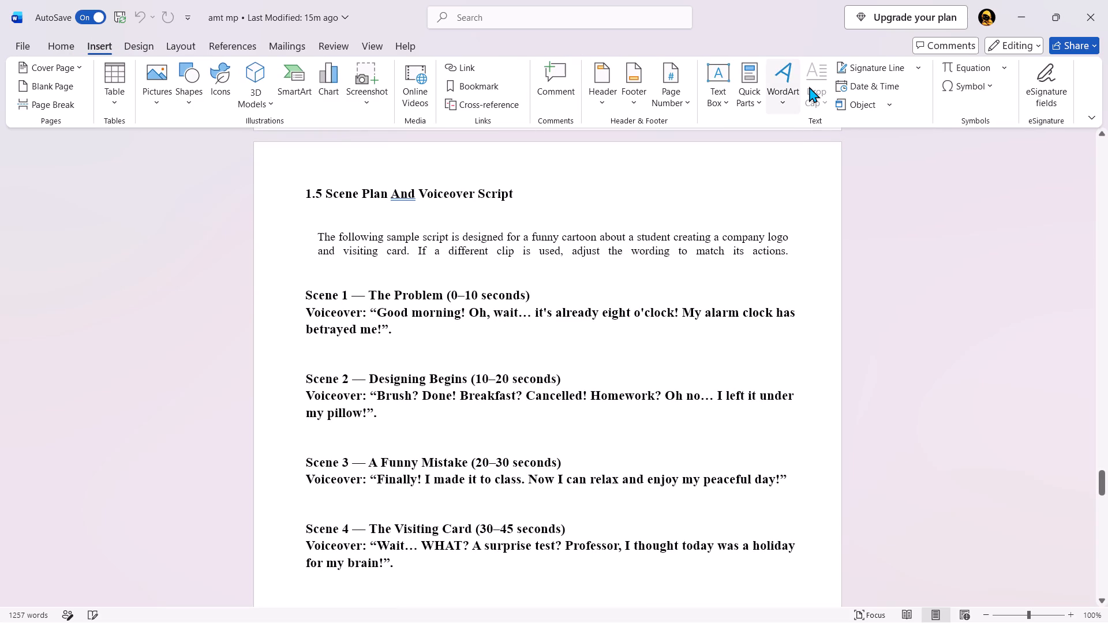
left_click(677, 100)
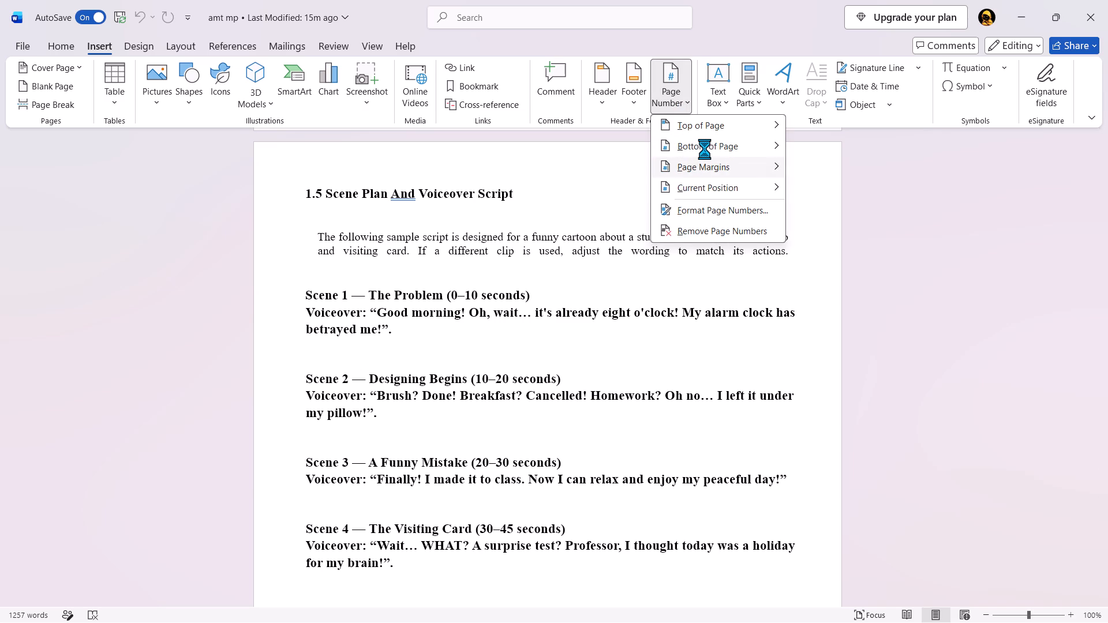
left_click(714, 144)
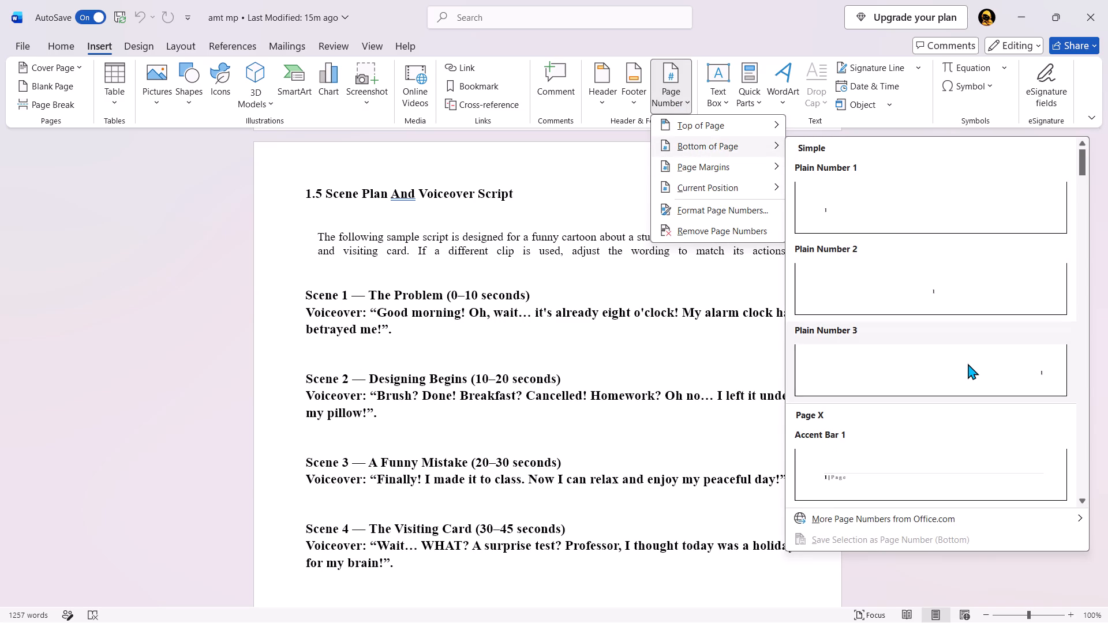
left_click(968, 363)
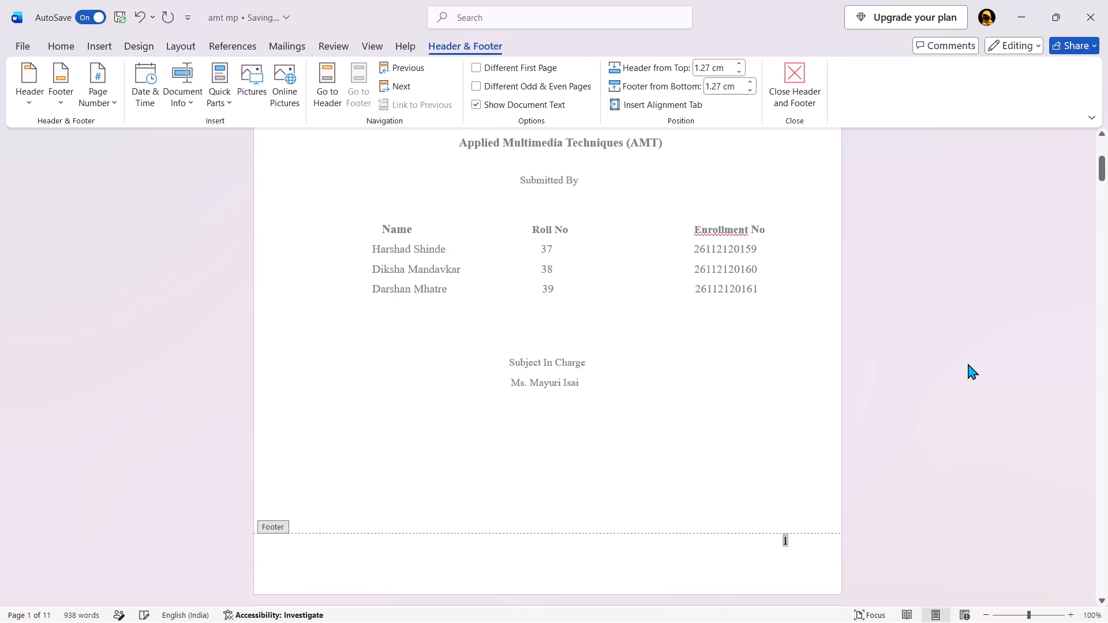
Check the footer page numbers on the title page and the following pages, and return to the body text.
scroll(742, 358, "up", 3)
scroll(742, 358, "down", 9)
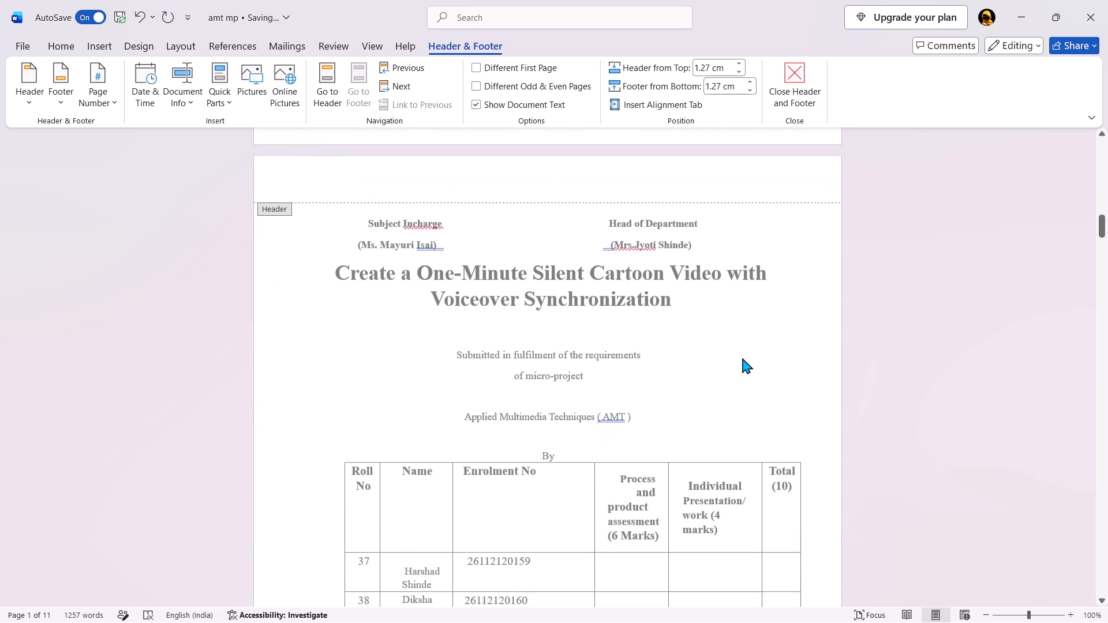
scroll(742, 358, "down", 1)
scroll(742, 358, "up", 1, "ctrl")
scroll(742, 358, "right", 1, "ctrl")
scroll(742, 358, "up", 1)
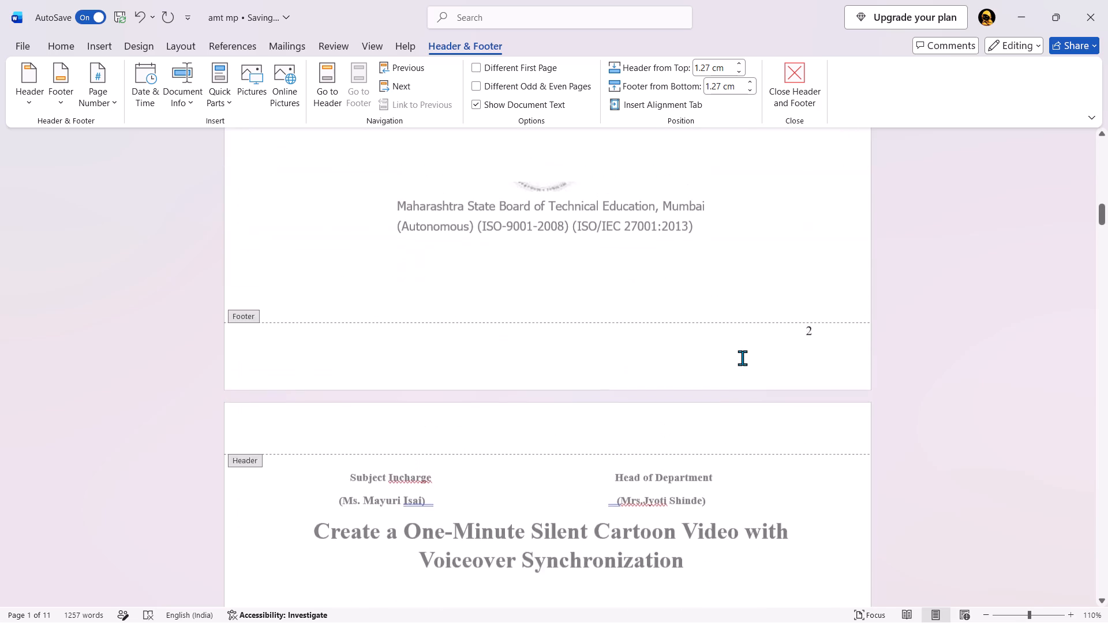
scroll(742, 358, "down", 3, "ctrl")
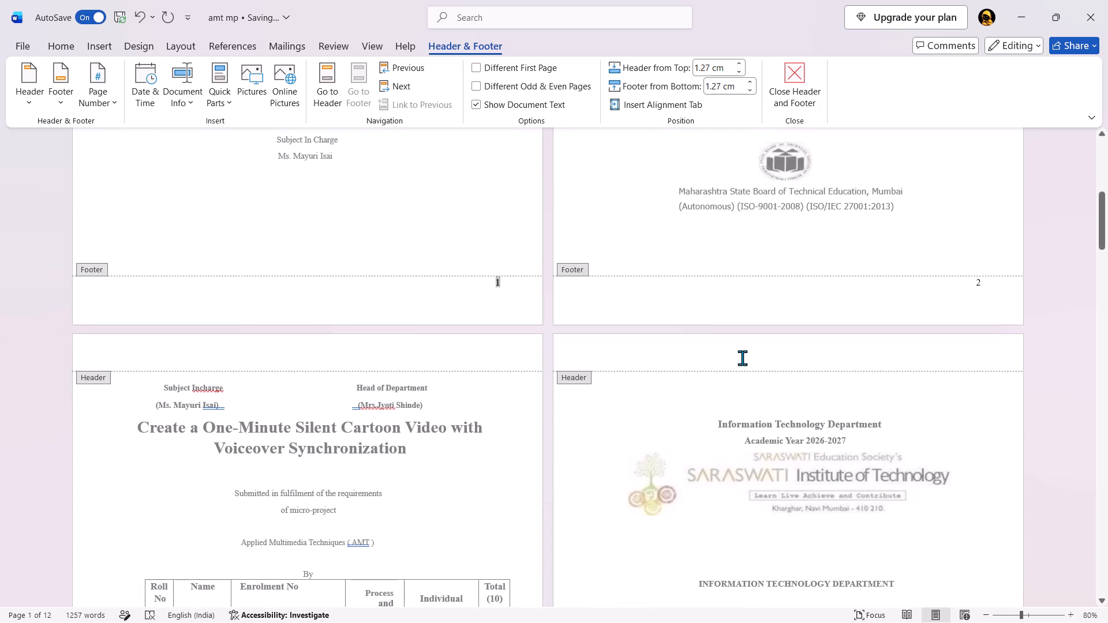
scroll(742, 358, "up", 2, "ctrl")
scroll(742, 358, "up", 3)
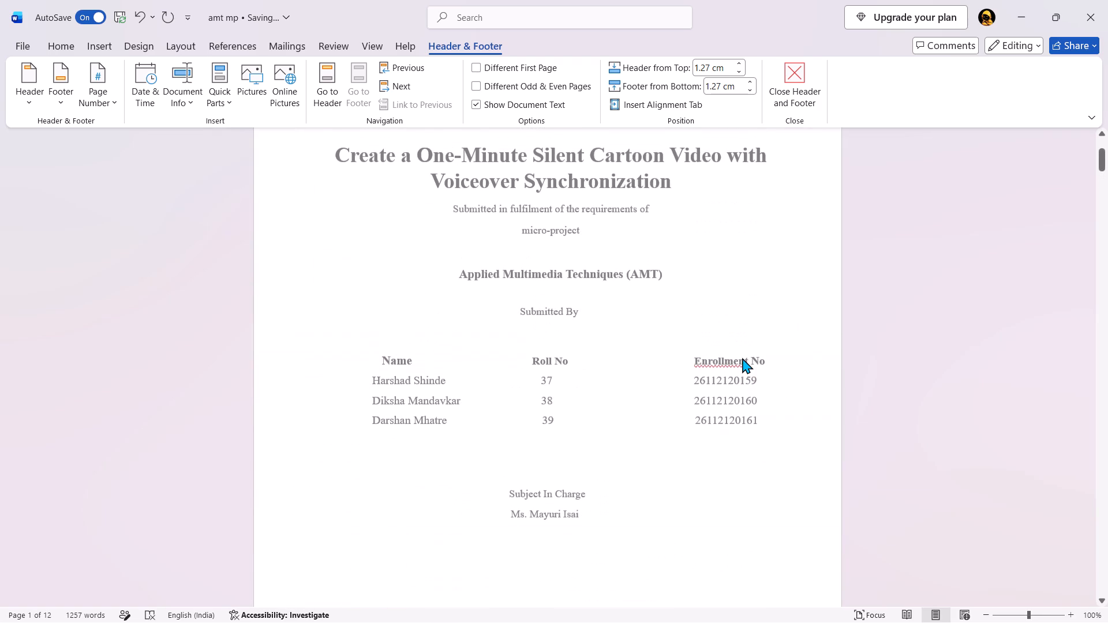
scroll(742, 358, "down", 4)
left_click(893, 318)
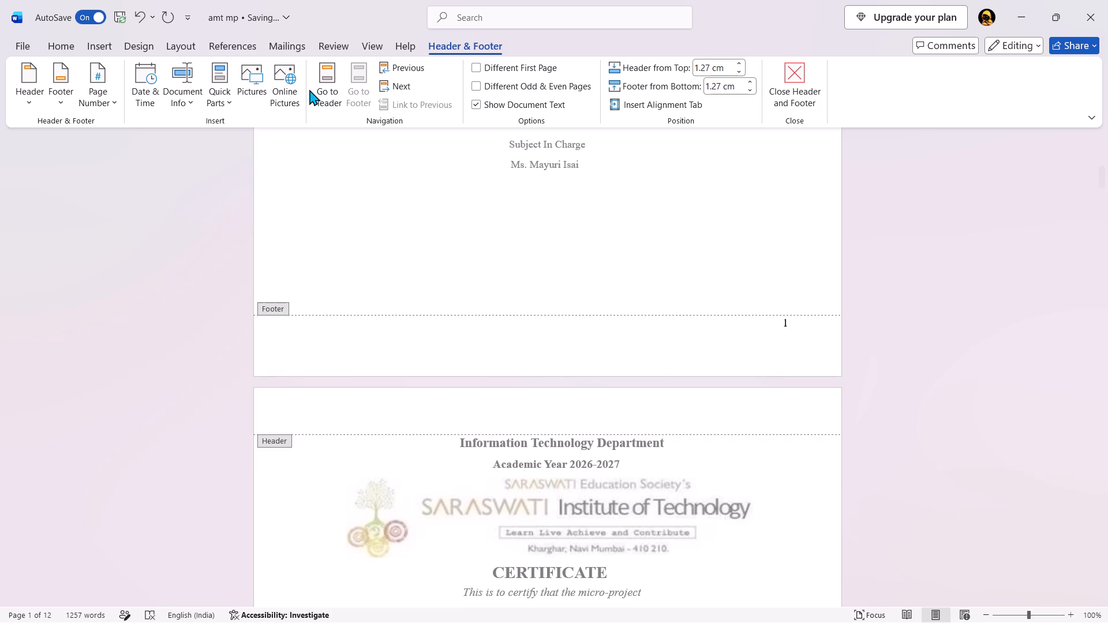
left_click(70, 54)
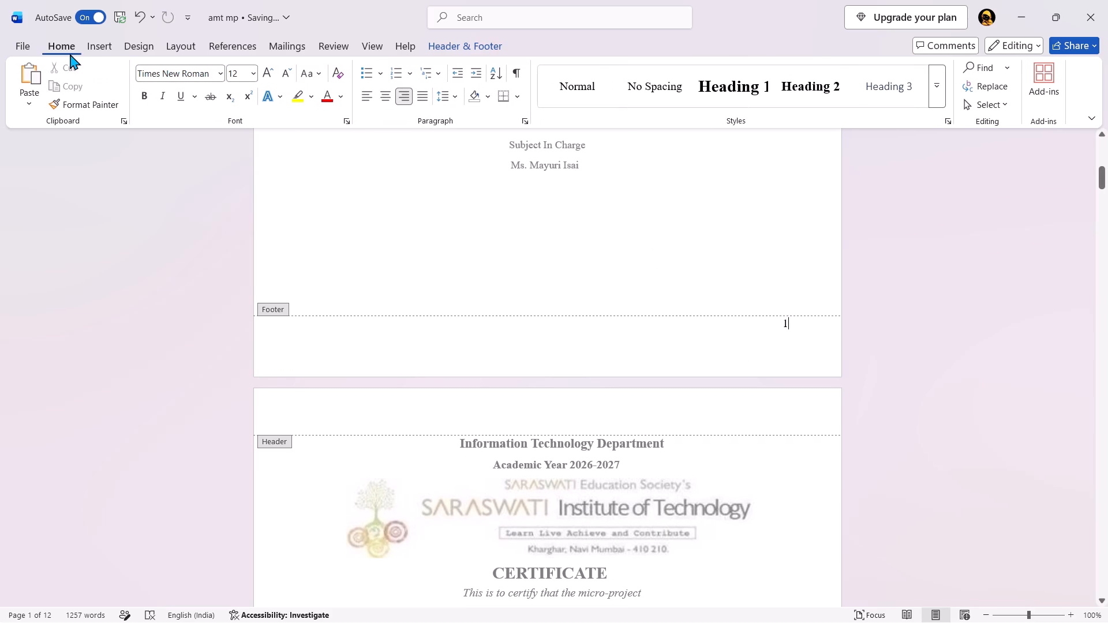
left_click(287, 262)
triple_click(510, 203)
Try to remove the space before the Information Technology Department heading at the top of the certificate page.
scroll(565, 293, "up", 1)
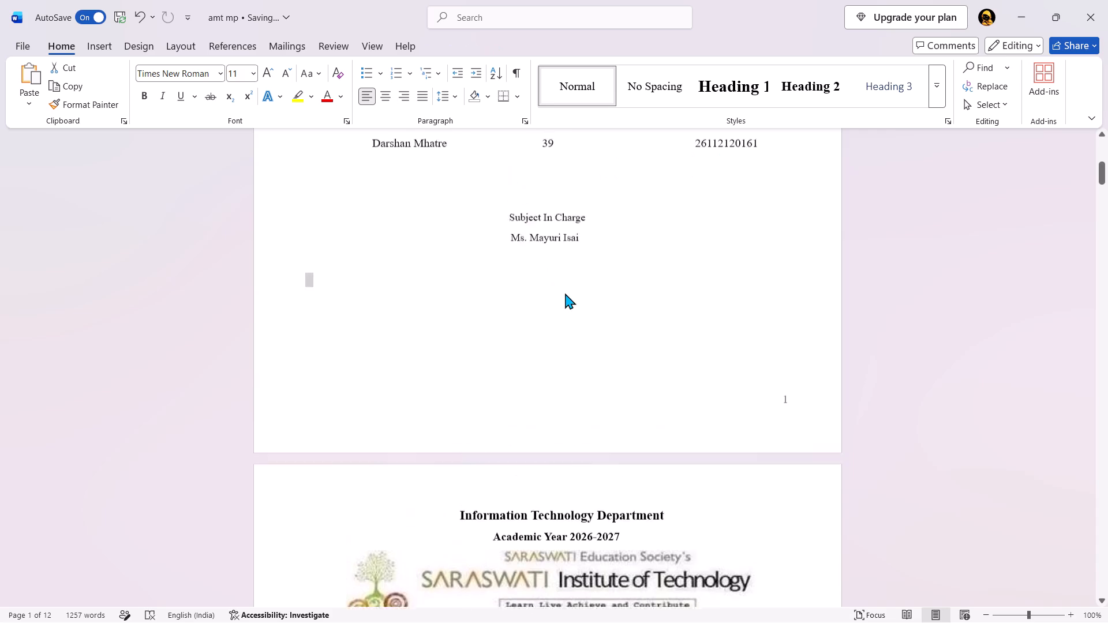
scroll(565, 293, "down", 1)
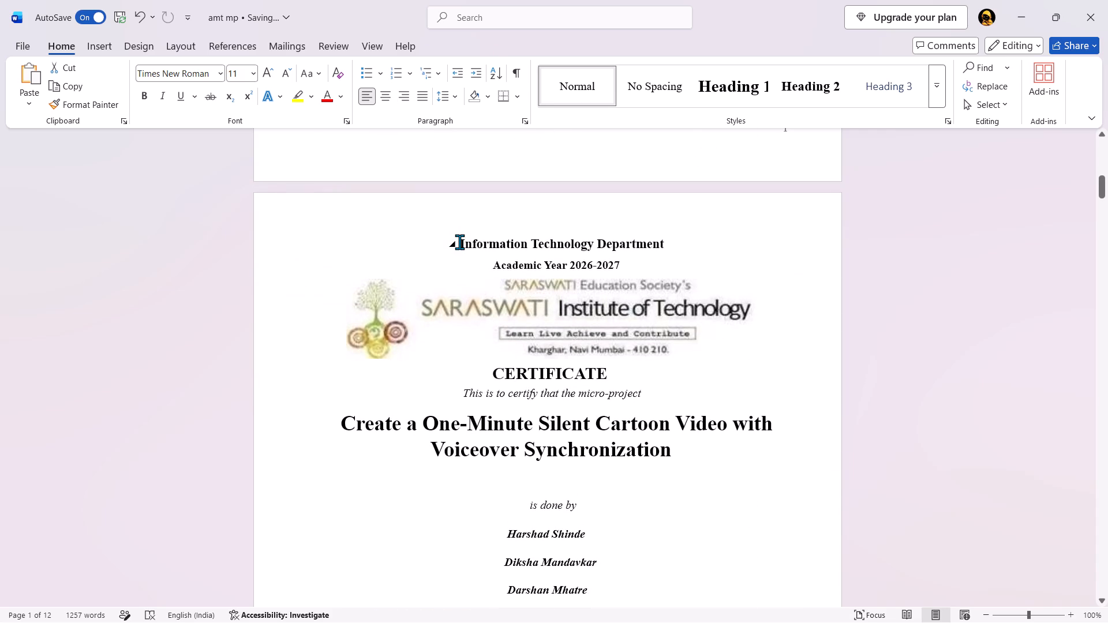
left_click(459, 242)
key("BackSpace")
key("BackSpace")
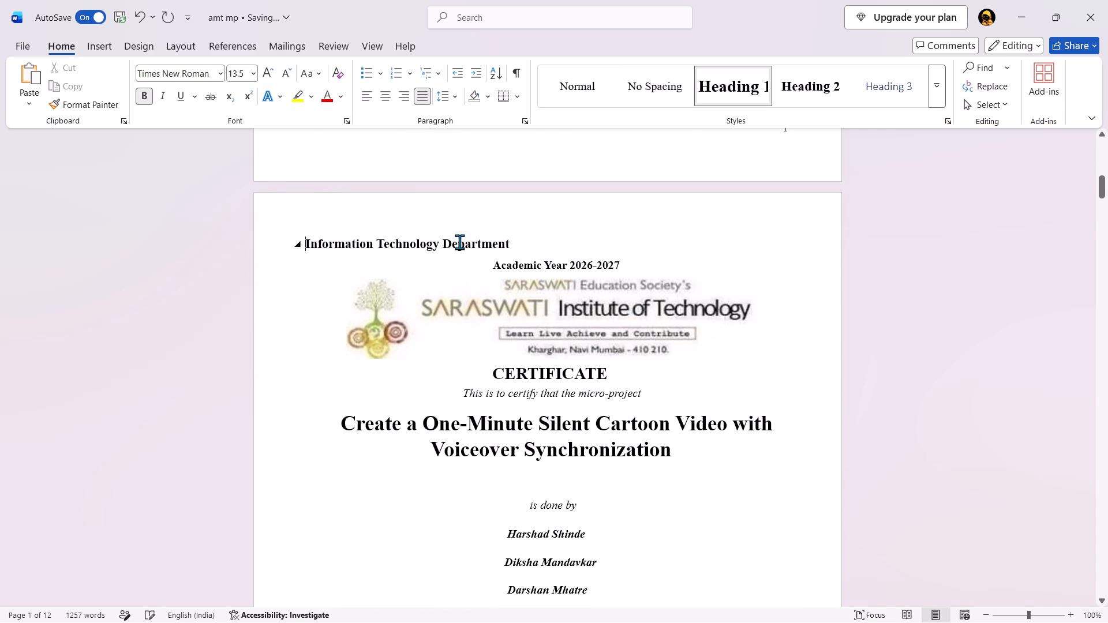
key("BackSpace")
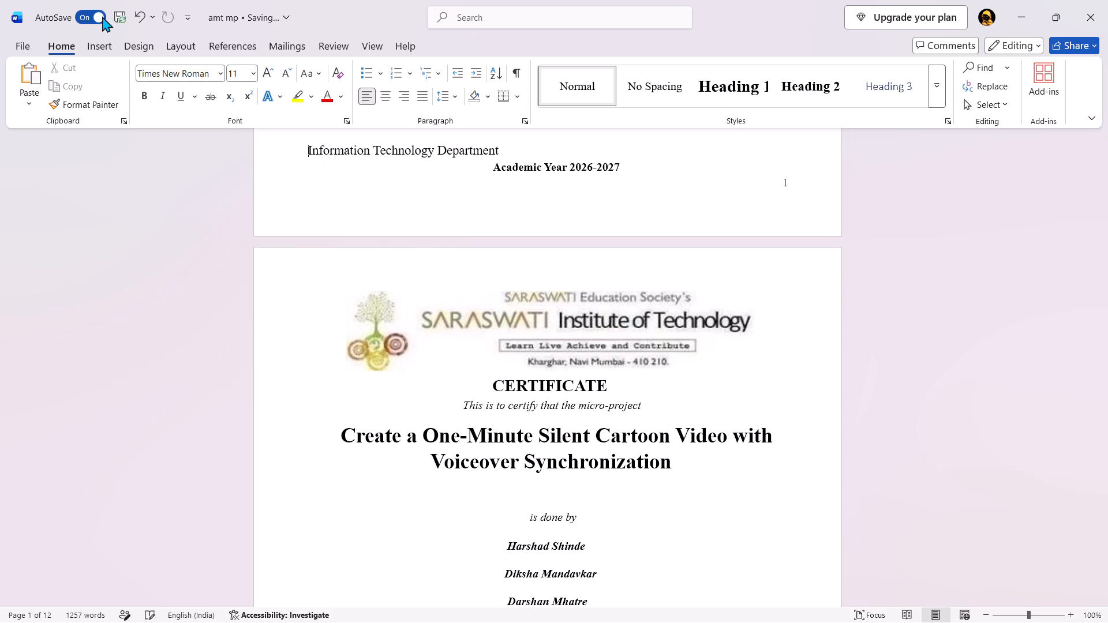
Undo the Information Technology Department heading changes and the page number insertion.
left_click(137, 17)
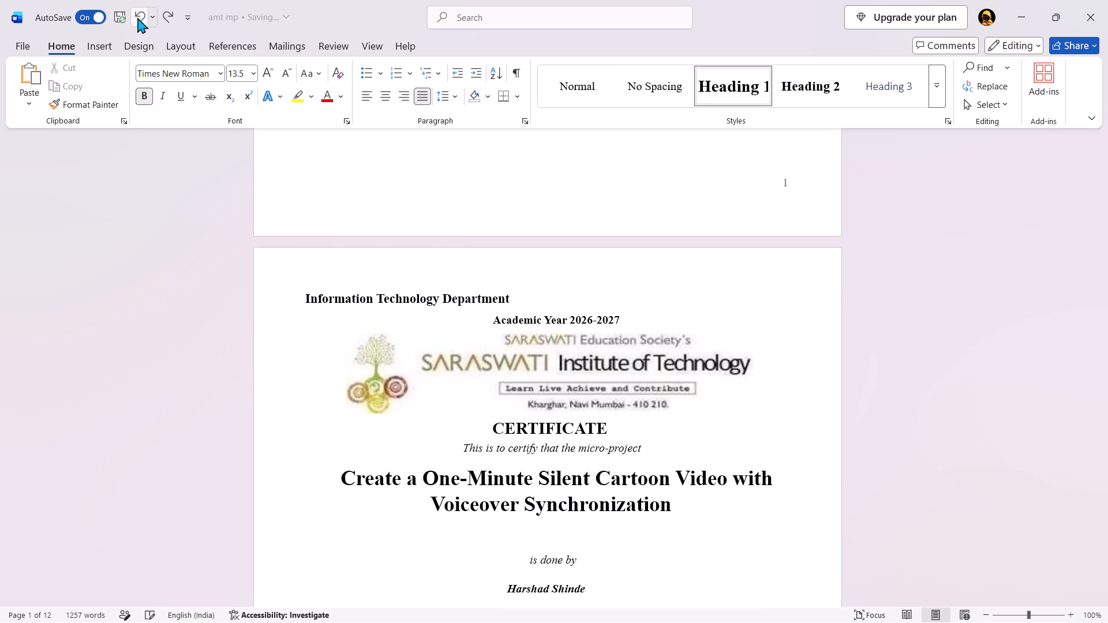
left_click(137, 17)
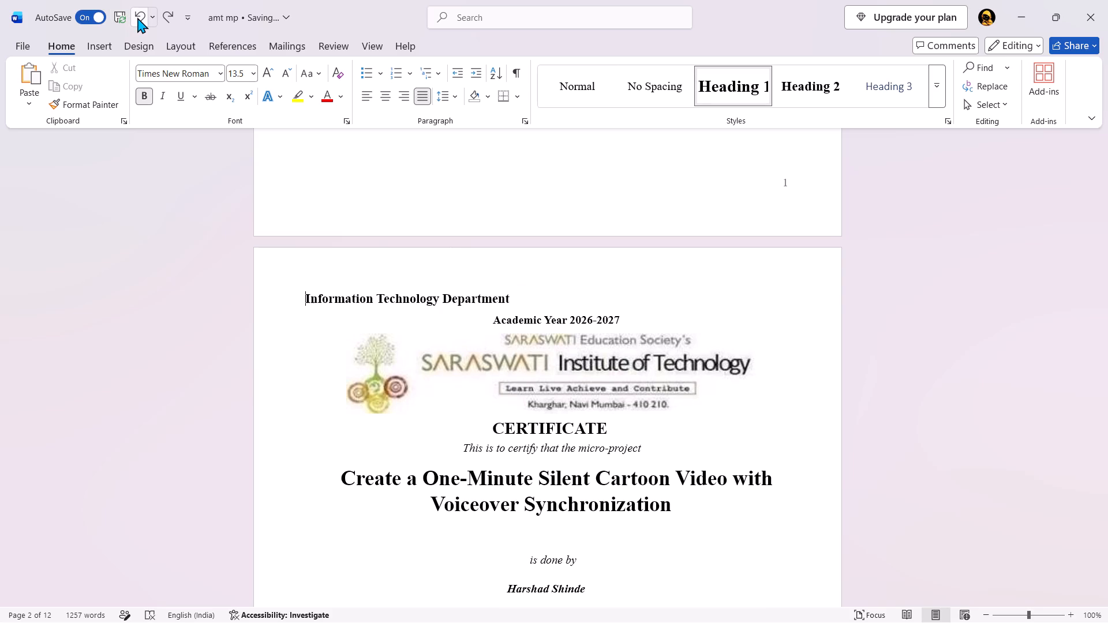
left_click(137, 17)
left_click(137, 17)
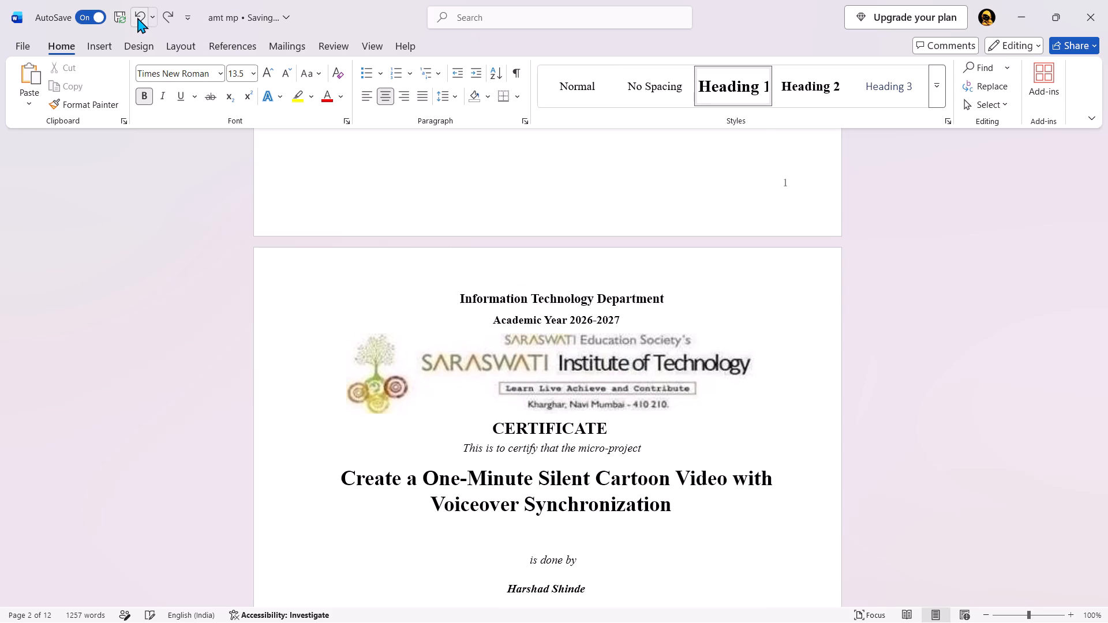
Delete the break and blank lines before the certificate page's Information Technology Department heading, pulling it up below the subject in charge's name.
scroll(471, 385, "up", 2)
scroll(471, 385, "down", 7)
scroll(471, 385, "up", 3)
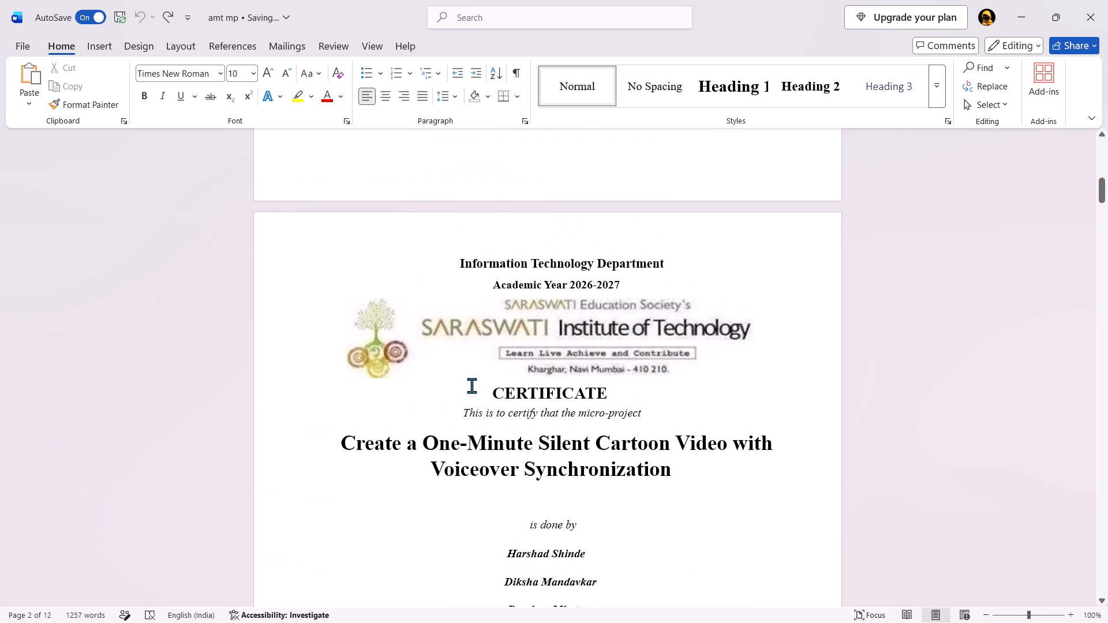
scroll(471, 385, "up", 2)
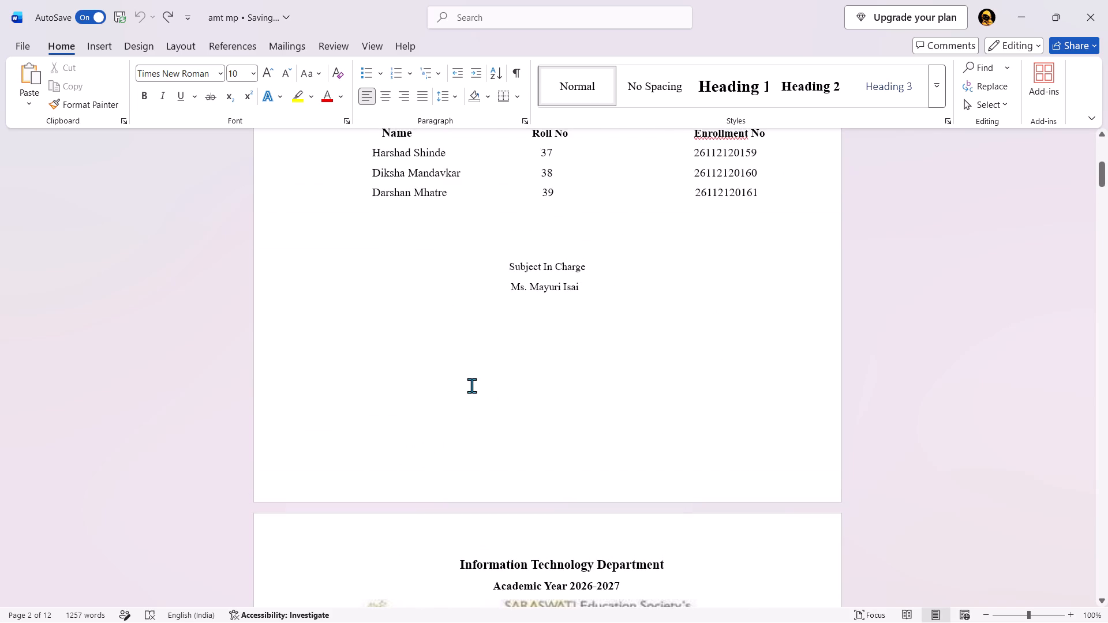
scroll(471, 385, "down", 2)
scroll(471, 385, "up", 1)
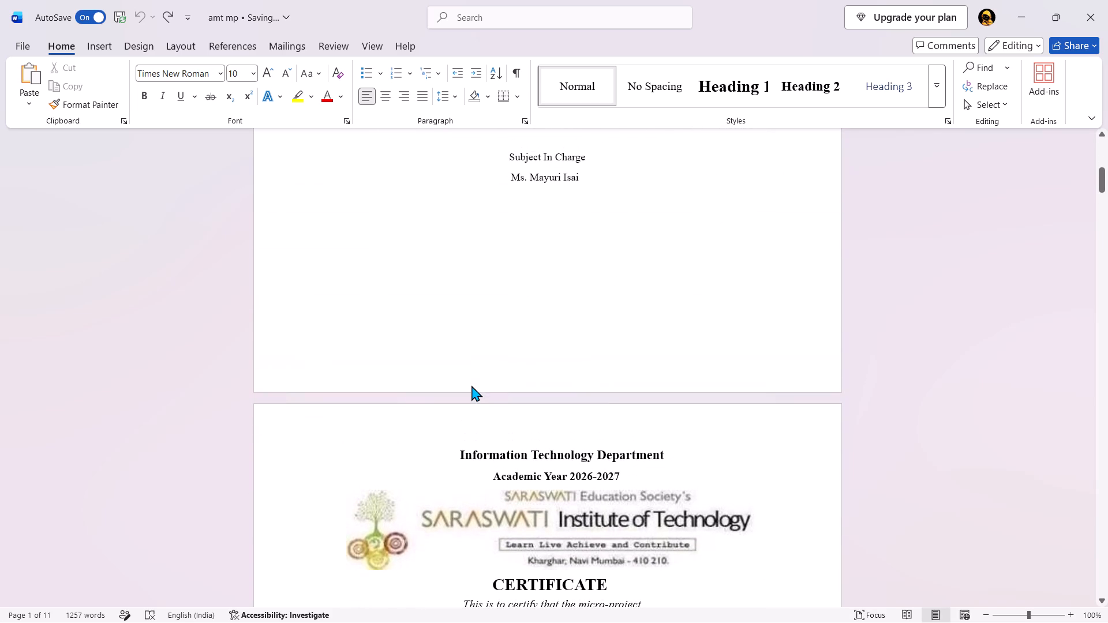
left_click(459, 457)
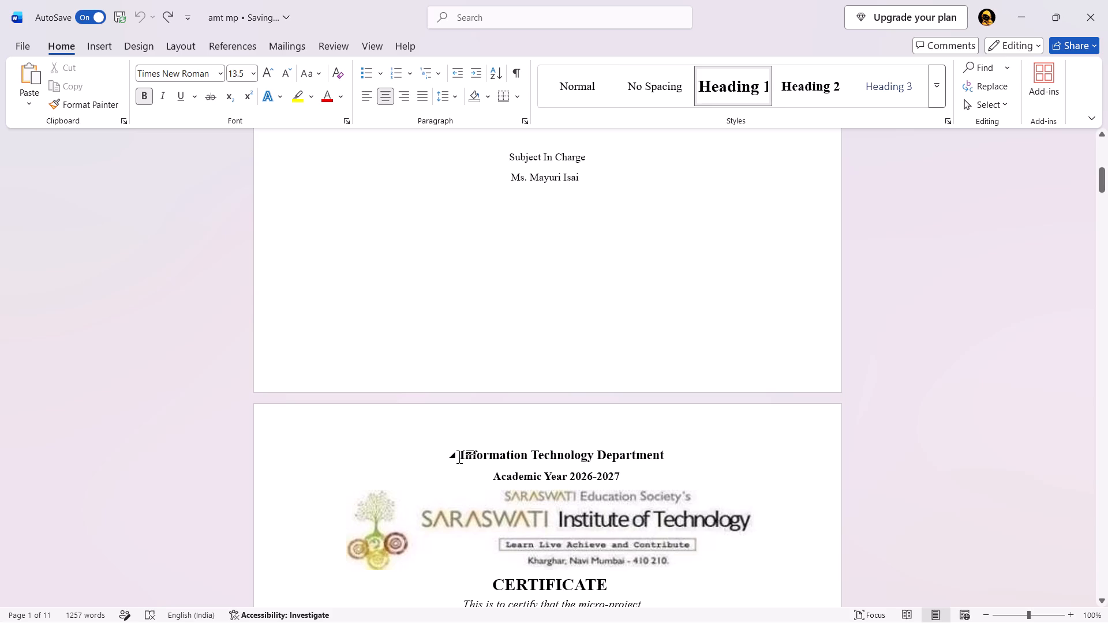
key("BackSpace")
key("BackSpace")
key("BackSpace")
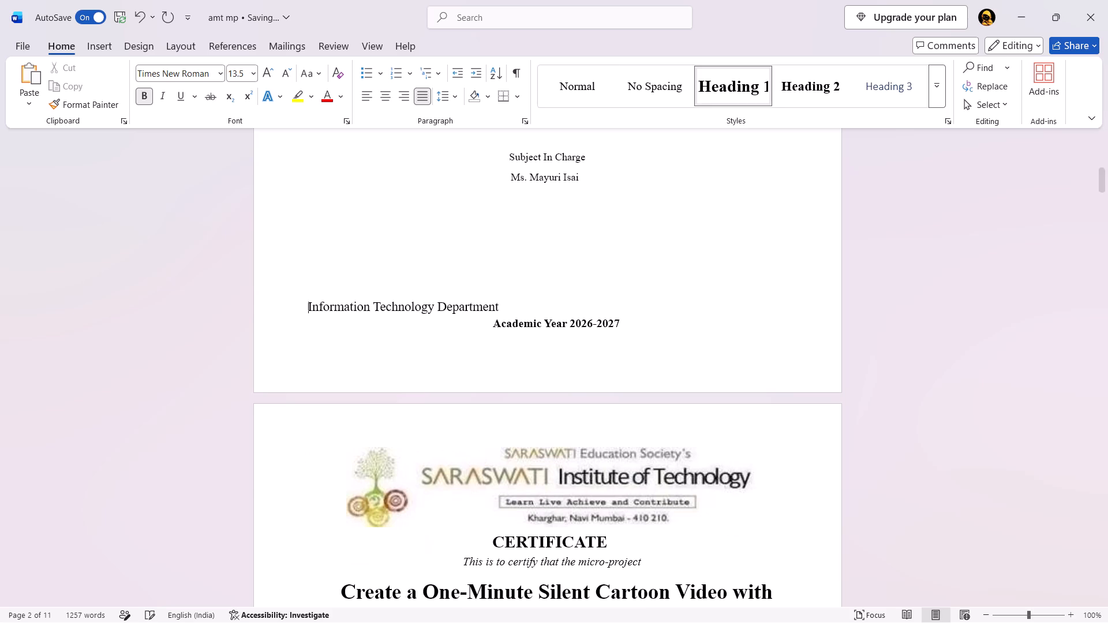
key("BackSpace")
key("BackSpace")
key("BackSpace")
key("BackSpace")
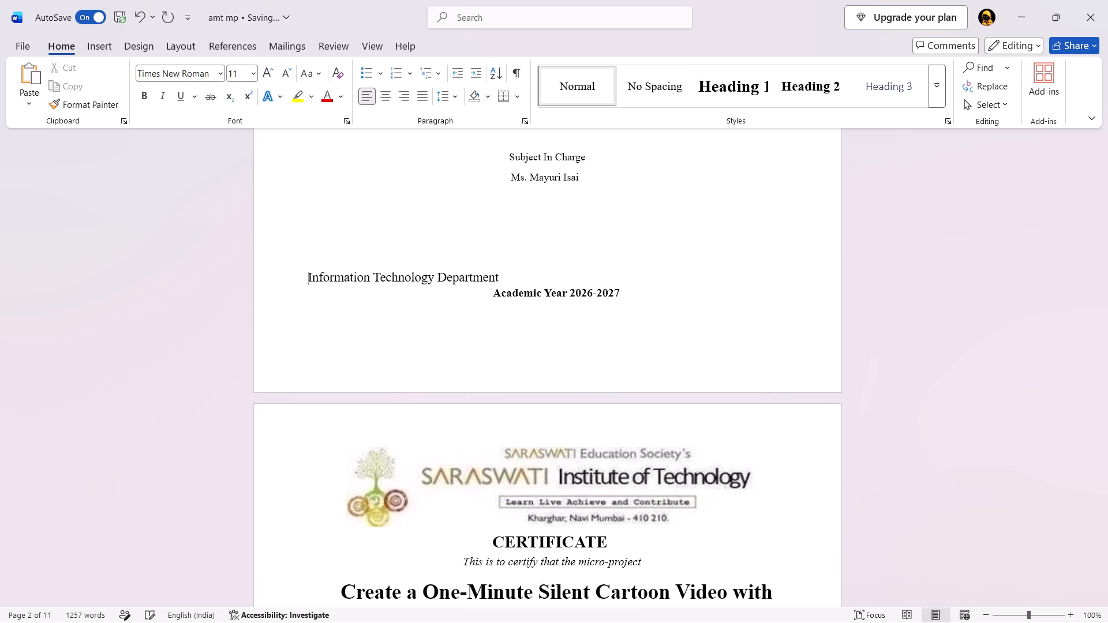
key("BackSpace")
key("BackSpace")
key("BackSpace")
key("BackSpace")
key("BackSpace")
key("BackSpace")
key("BackSpace")
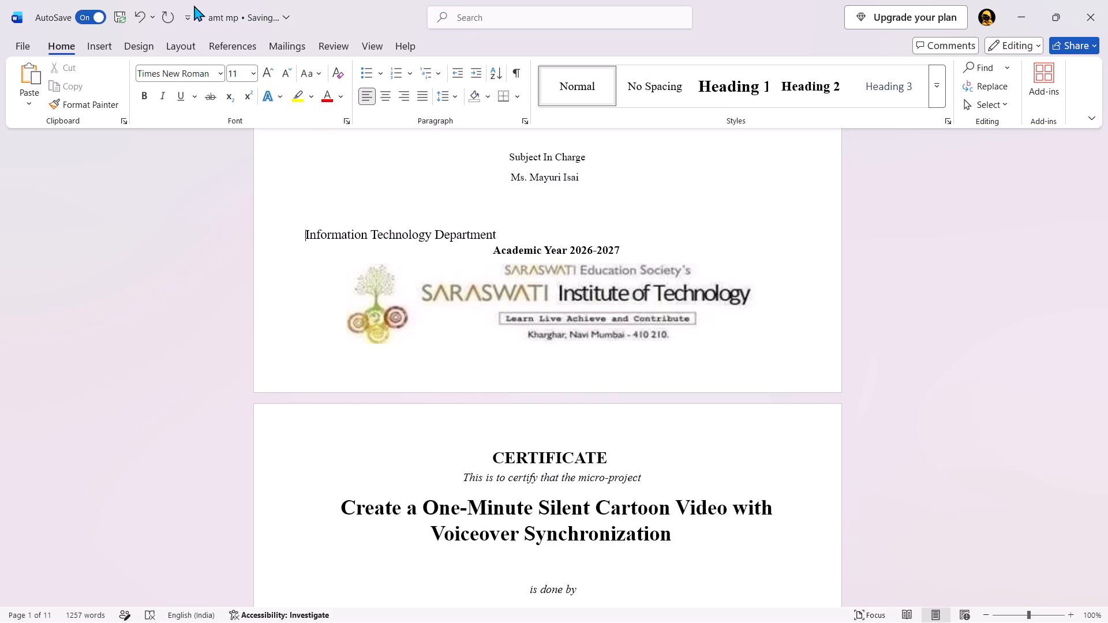
Undo the last two deletions above the title page's Information Technology Department heading and centre that heading.
left_click(145, 20)
left_click(145, 20)
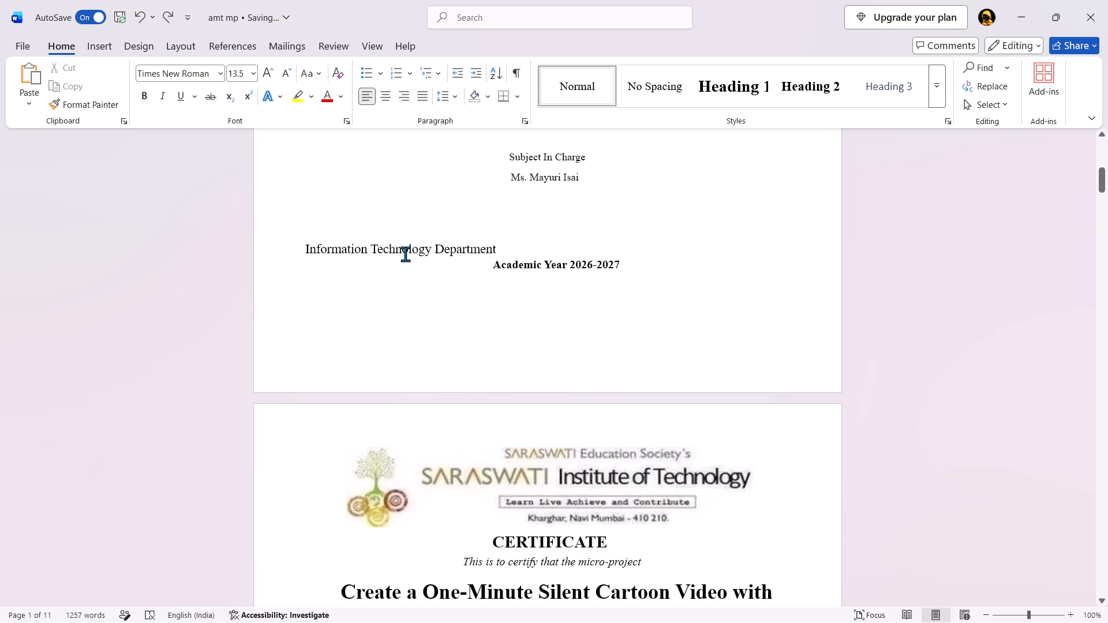
left_click(389, 104)
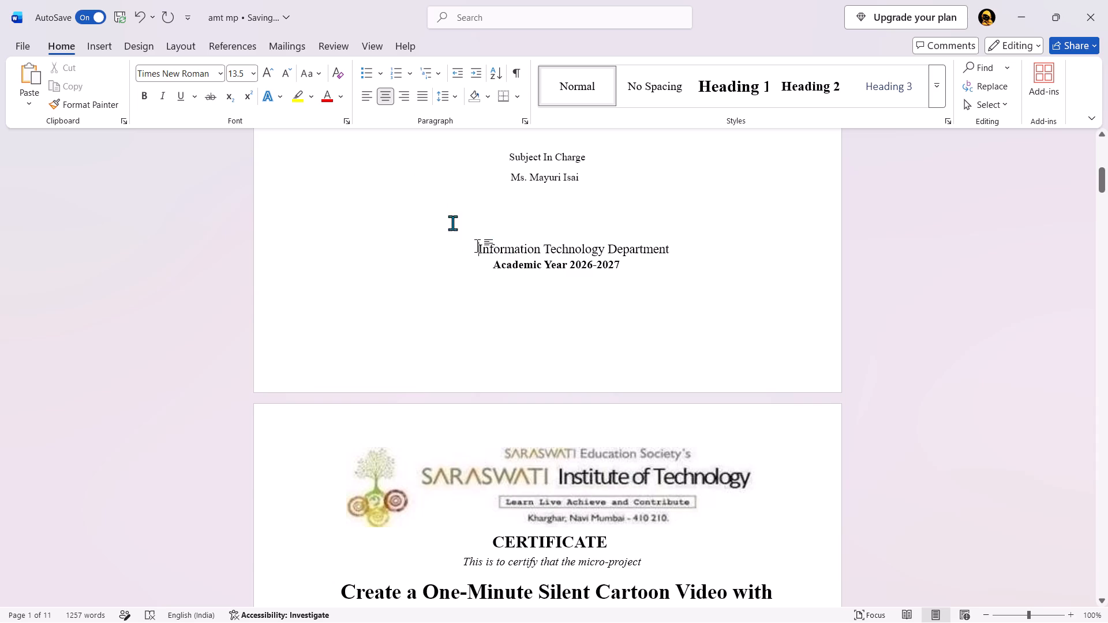
Remove the centring of the title page's Information Technology Department heading and undo the extra deletion above it.
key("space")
key("BackSpace")
key("BackSpace")
key("BackSpace")
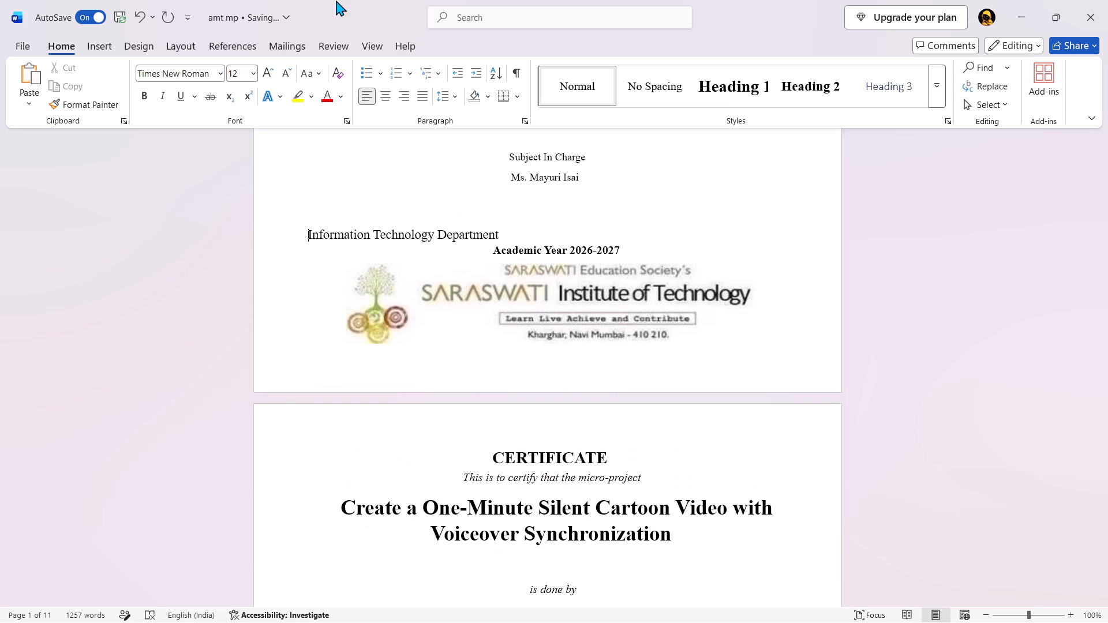
left_click(144, 17)
Indent the title page's Information Technology Department heading with leading spaces until it sits roughly centred above the Academic Year line.
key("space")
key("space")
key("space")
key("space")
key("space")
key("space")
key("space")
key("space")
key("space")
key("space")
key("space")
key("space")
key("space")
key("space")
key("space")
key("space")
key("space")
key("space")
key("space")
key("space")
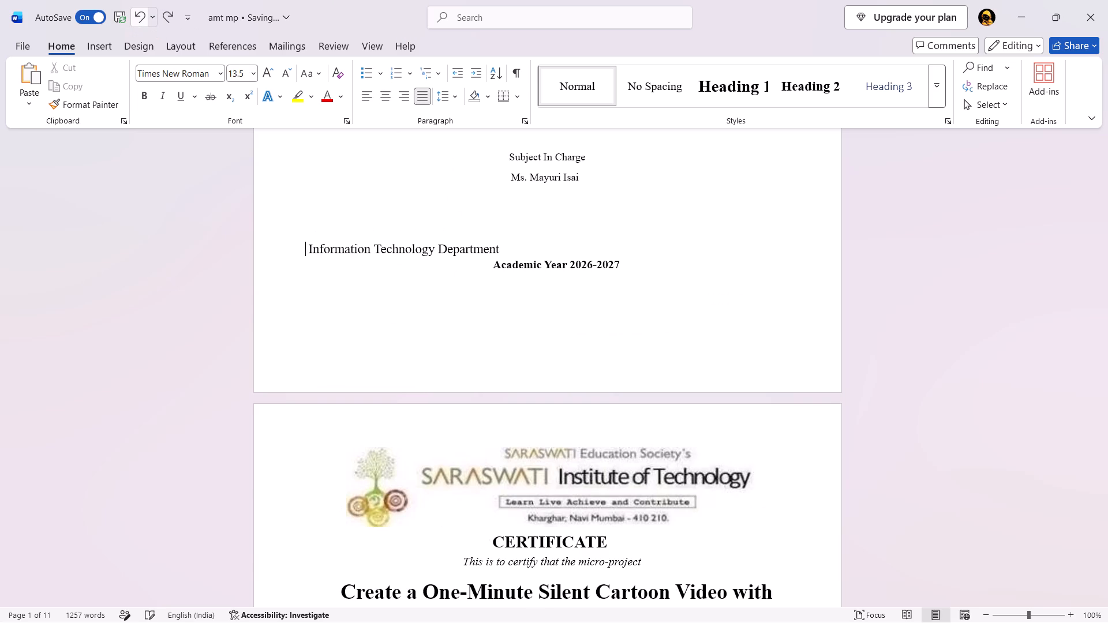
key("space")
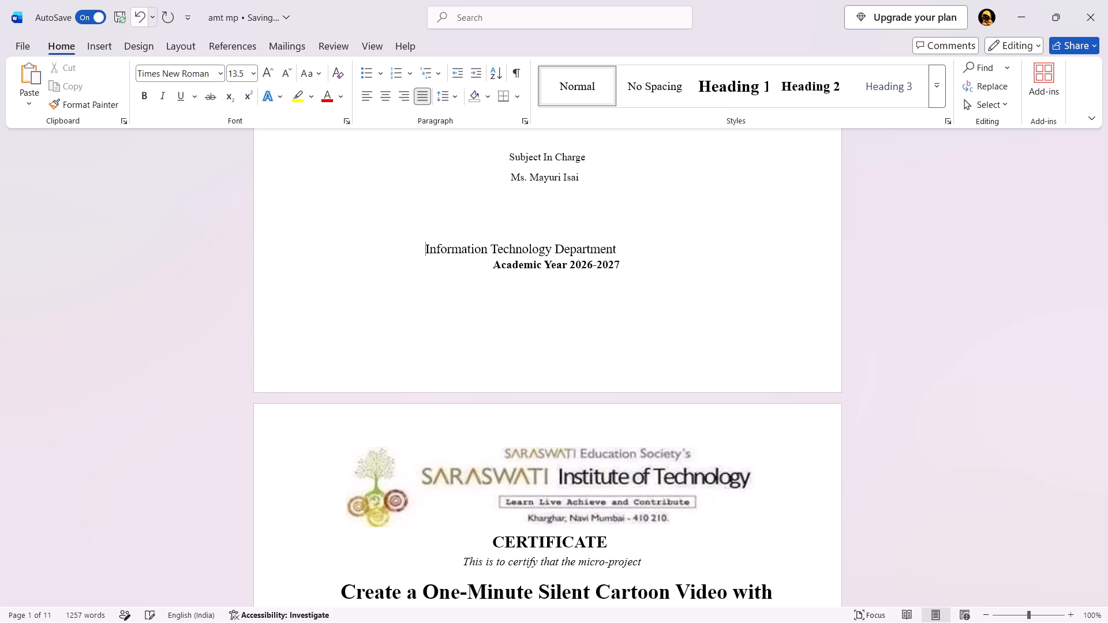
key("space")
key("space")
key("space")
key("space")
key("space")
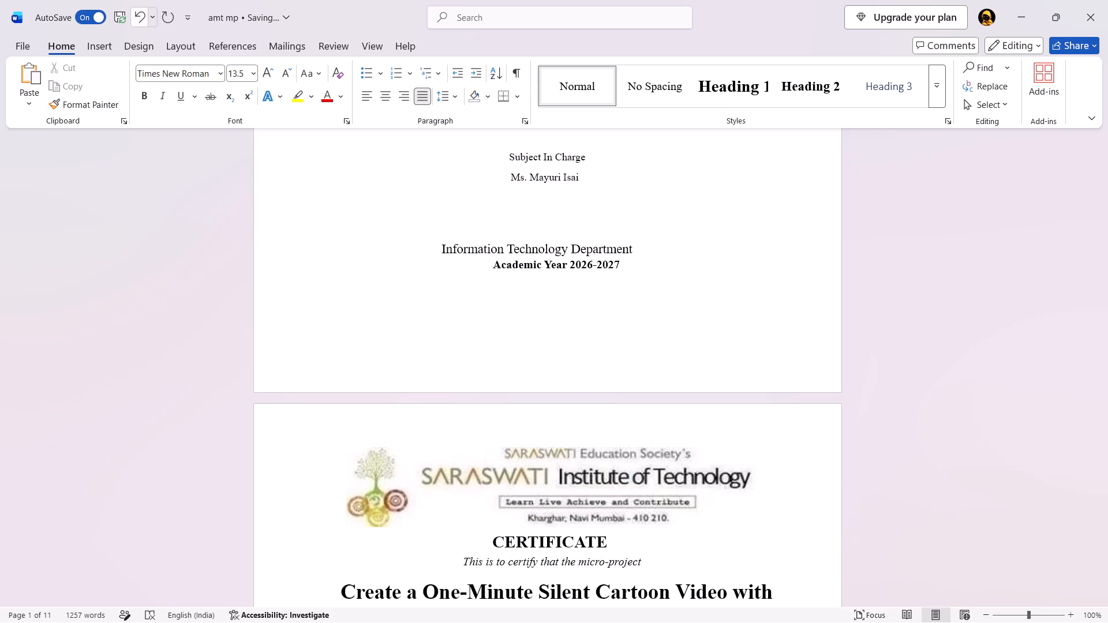
Make the Subject In Charge label on the title page bold.
left_click(533, 227)
left_click_drag(510, 159, 590, 149)
left_click(590, 149)
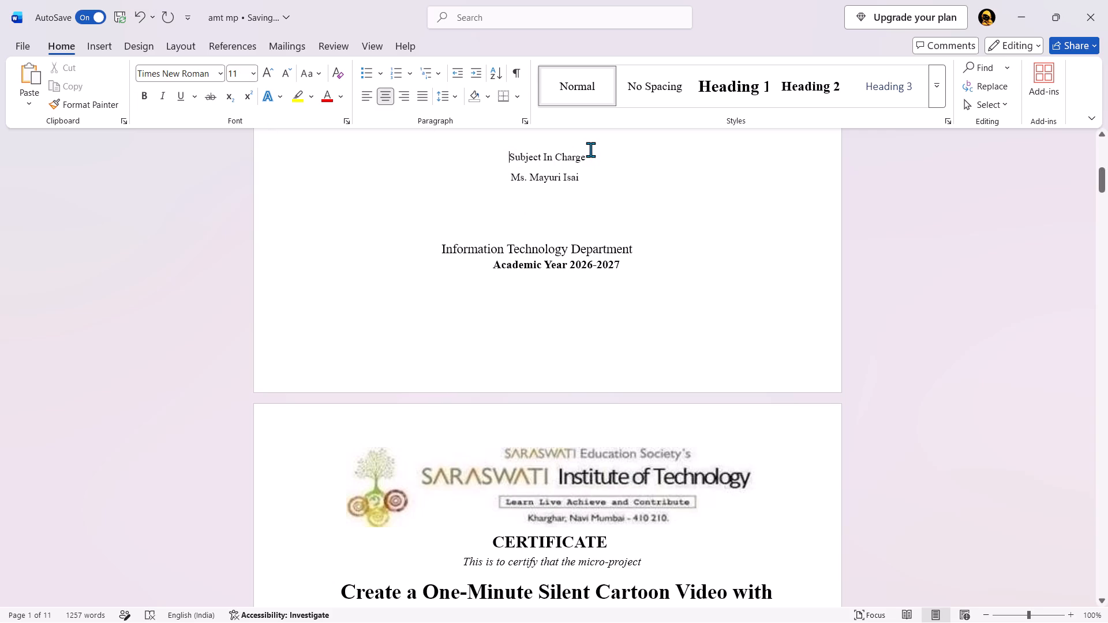
left_click(590, 149)
left_click(590, 152)
left_click_drag(507, 156, 594, 157)
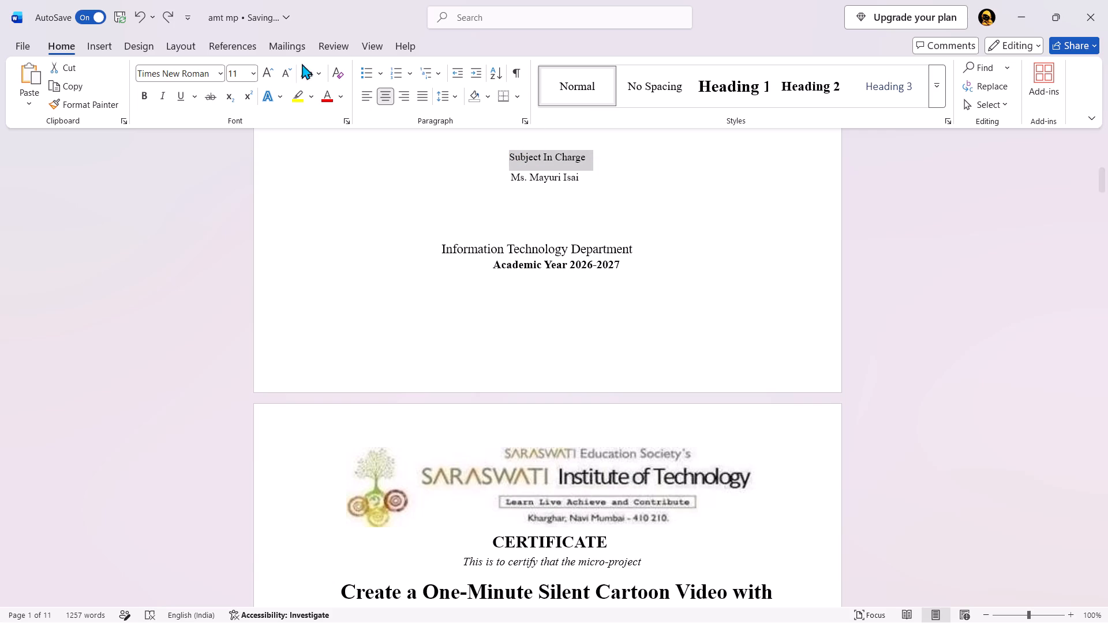
left_click(151, 89)
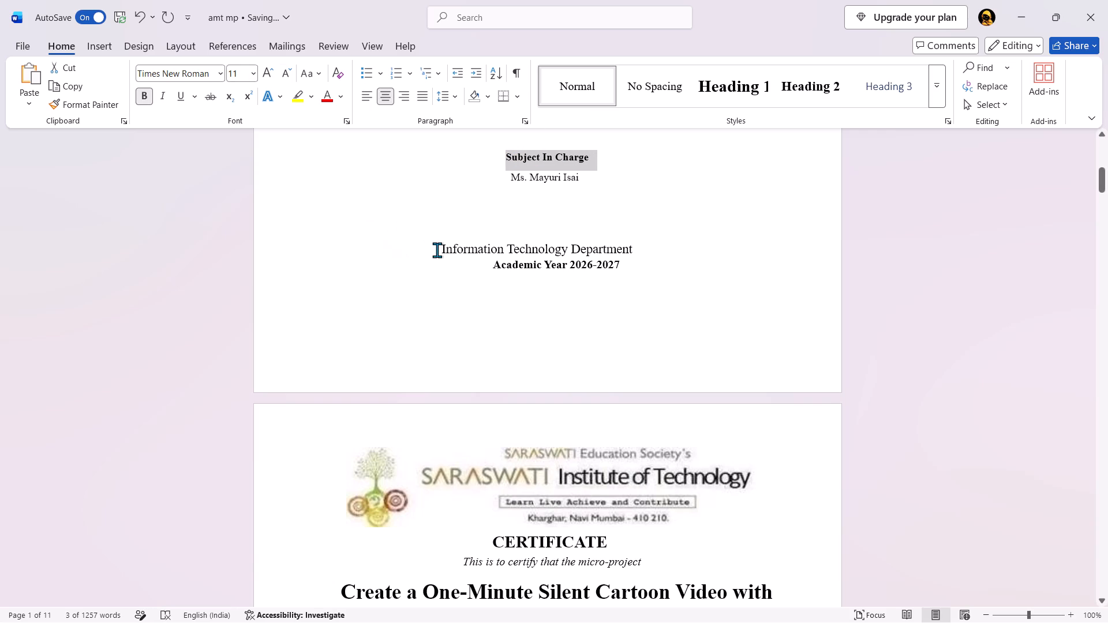
Make the Information Technology Department heading above the title page's Academic Year line bold.
left_click_drag(441, 251, 649, 251)
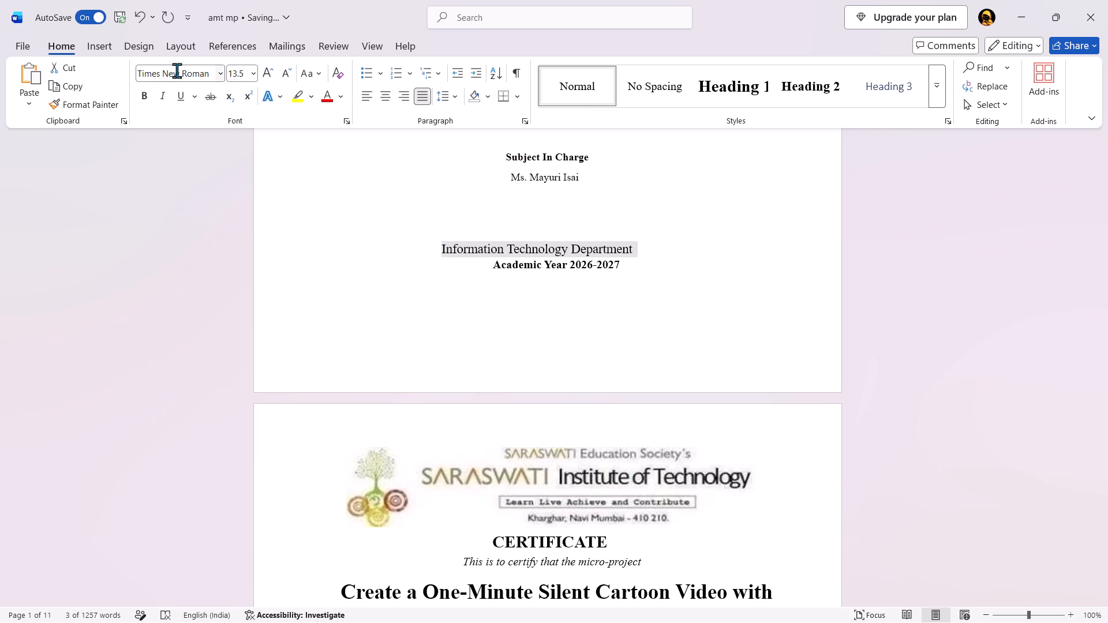
left_click(152, 93)
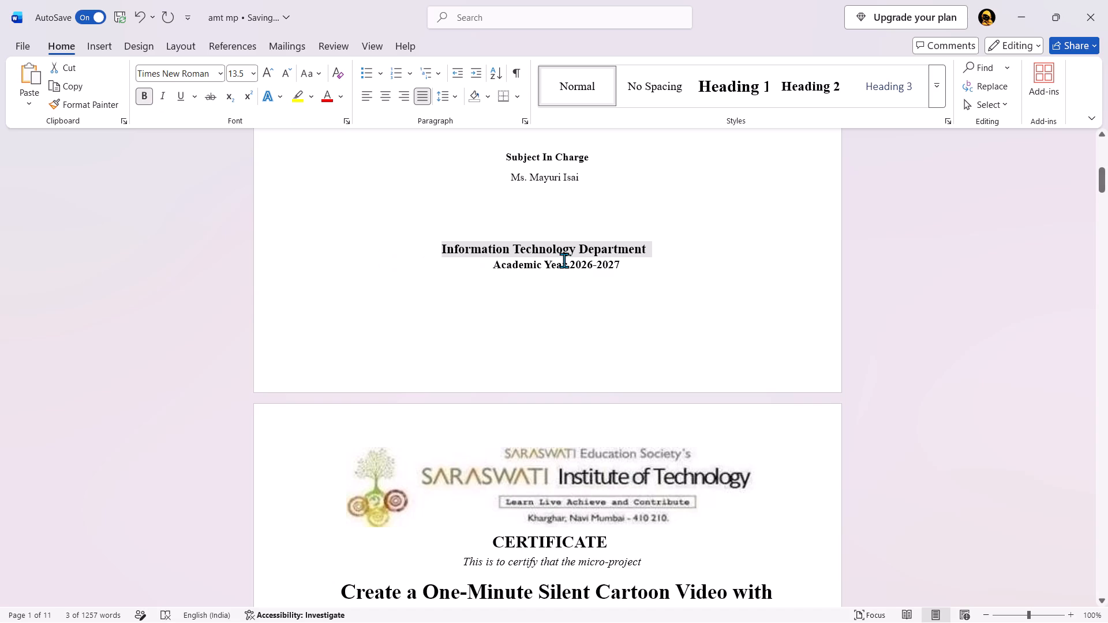
left_click(727, 280)
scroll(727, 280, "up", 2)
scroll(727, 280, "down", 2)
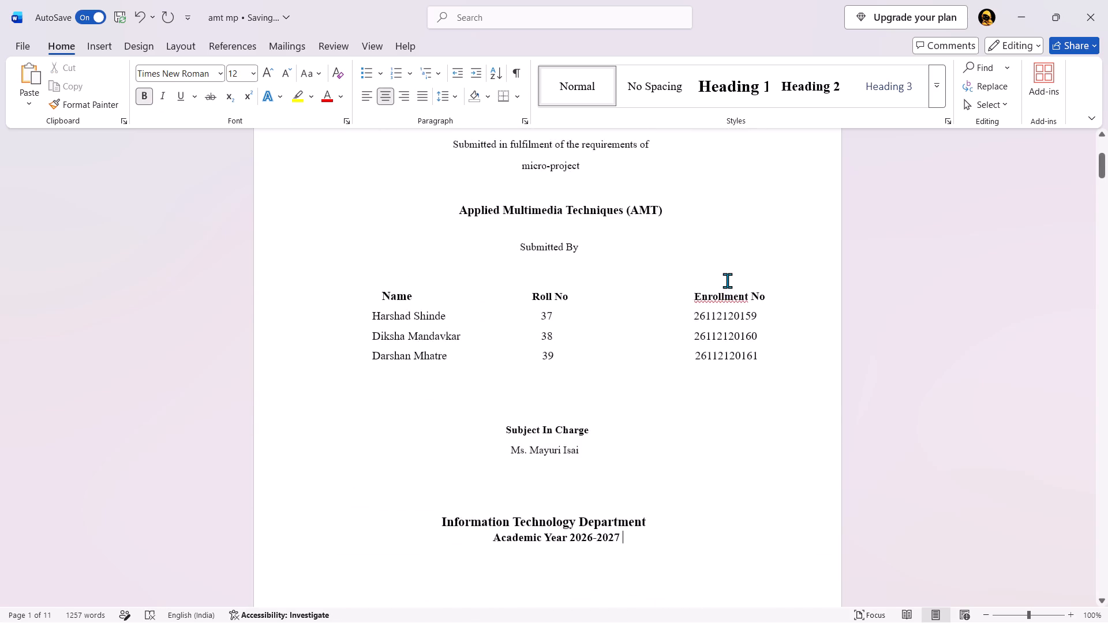
Delete the break and blank lines before the Vision and Mission page's Information Technology Department heading, pulling it up below the subject in charge's name.
scroll(727, 280, "down", 7)
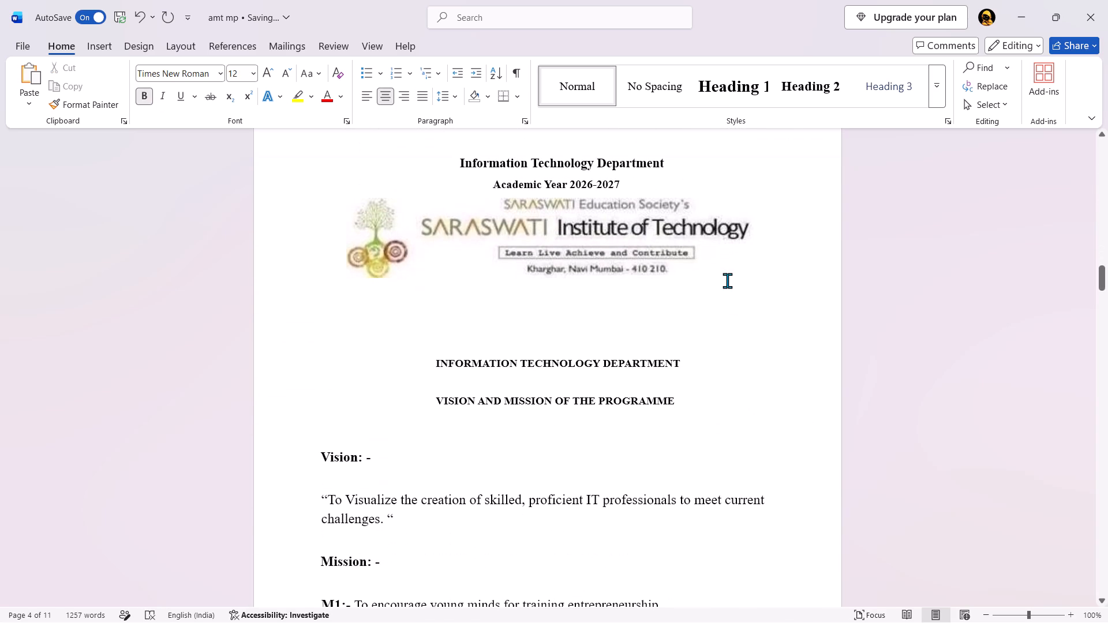
scroll(707, 393, "up", 2)
scroll(544, 482, "down", 1)
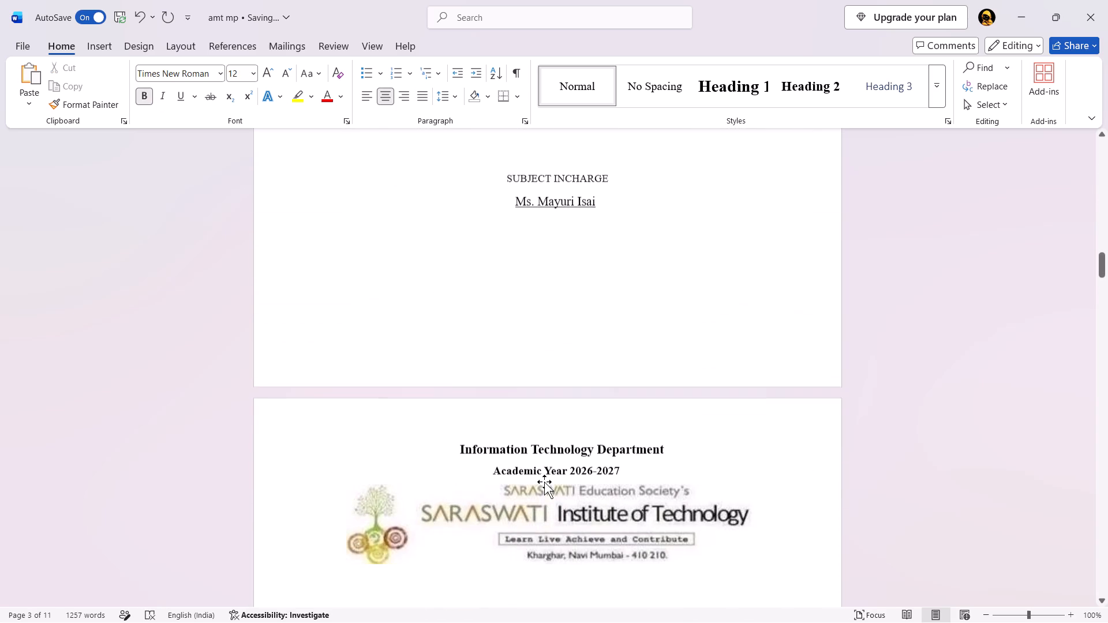
scroll(544, 482, "down", 1)
left_click(461, 401)
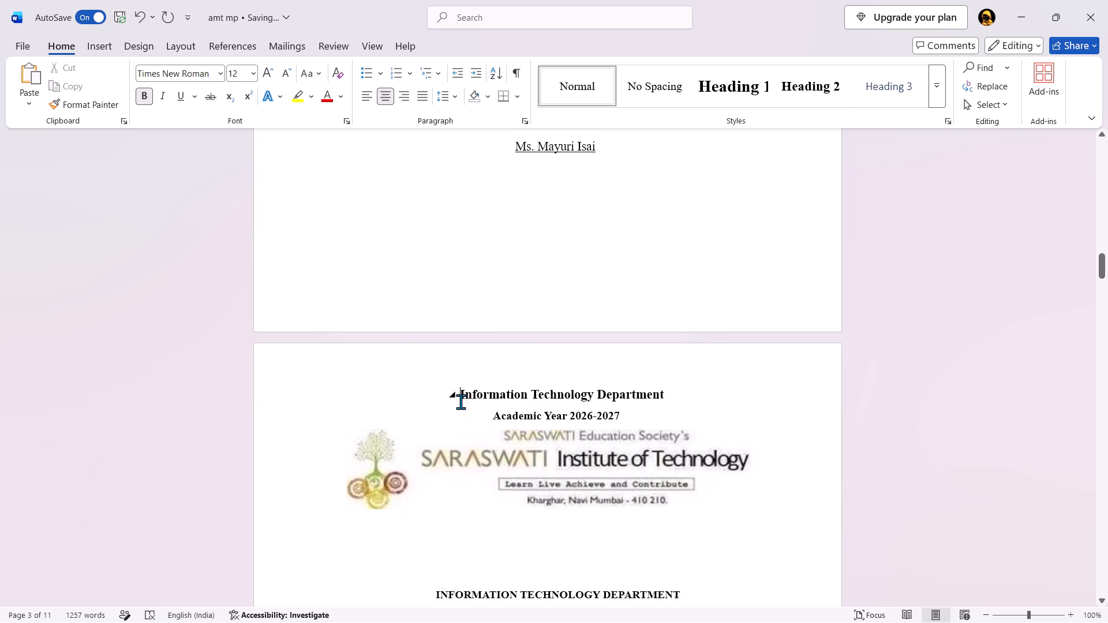
key("BackSpace")
key("BackSpace")
key("BackSpace")
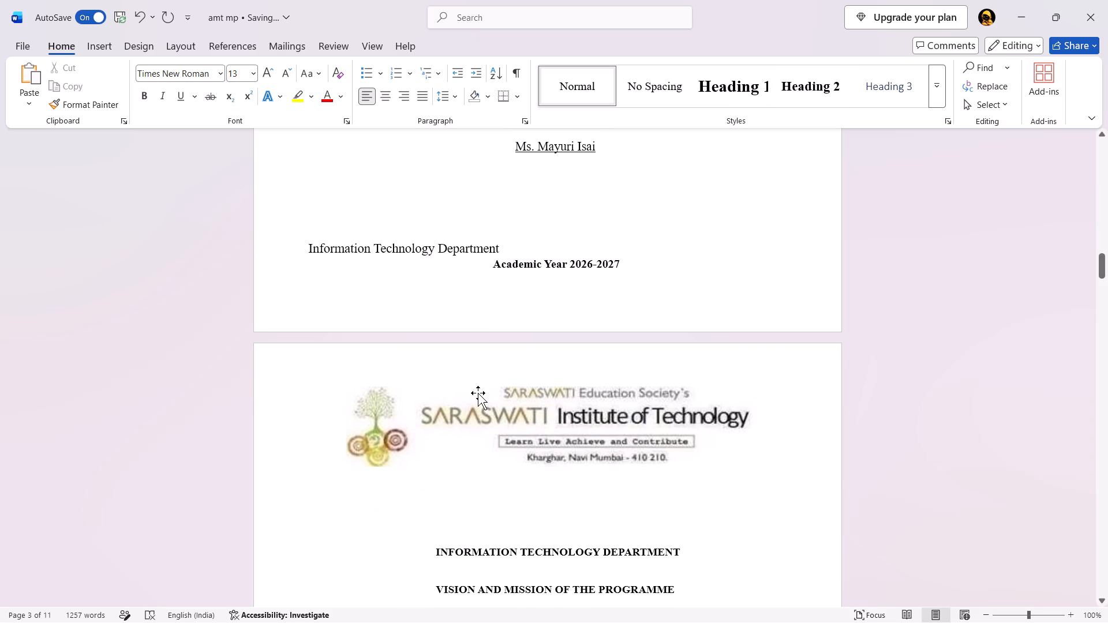
key("BackSpace")
key("BackSpace")
key("BackSpace")
key("BackSpace")
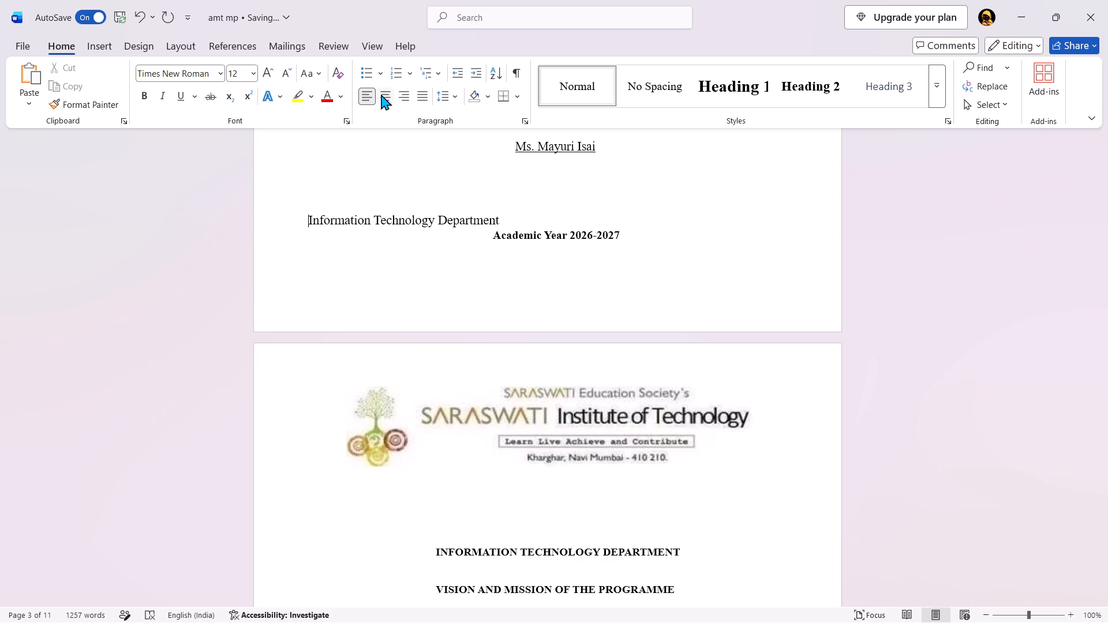
Indent the moved Information Technology Department heading with spaces until it sits roughly centred above the Academic Year 2026-2027 line.
key("space")
key("space")
key("space")
key("space")
key("space")
key("space")
key("space")
key("space")
key("space")
key("space")
key("space")
key("space")
key("space")
key("space")
key("space")
key("space")
key("space")
key("space")
key("space")
key("space")
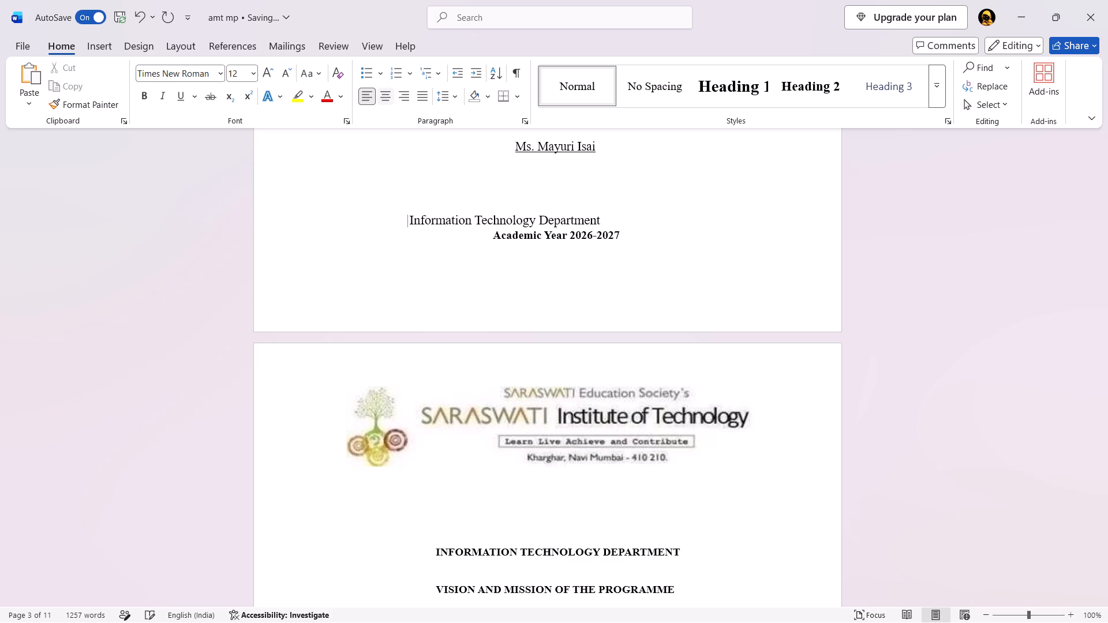
key("space")
key("space")
key("space")
key("space")
key("space")
key("space")
key("space")
key("space")
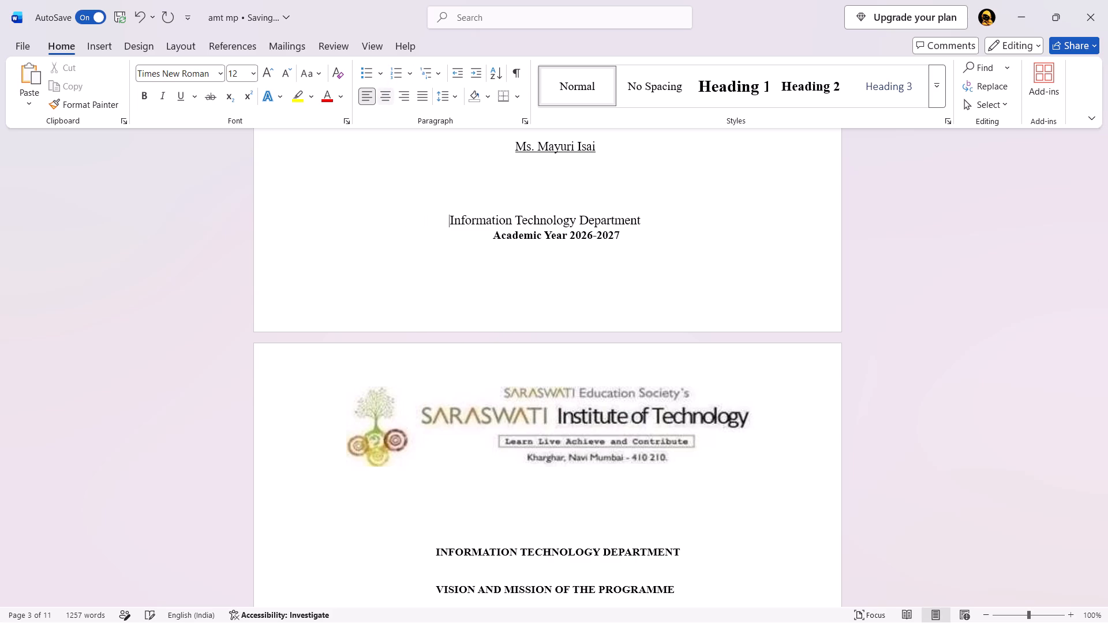
Make the whole Information Technology Department heading at the foot of the certificate page bold.
left_click(142, 97)
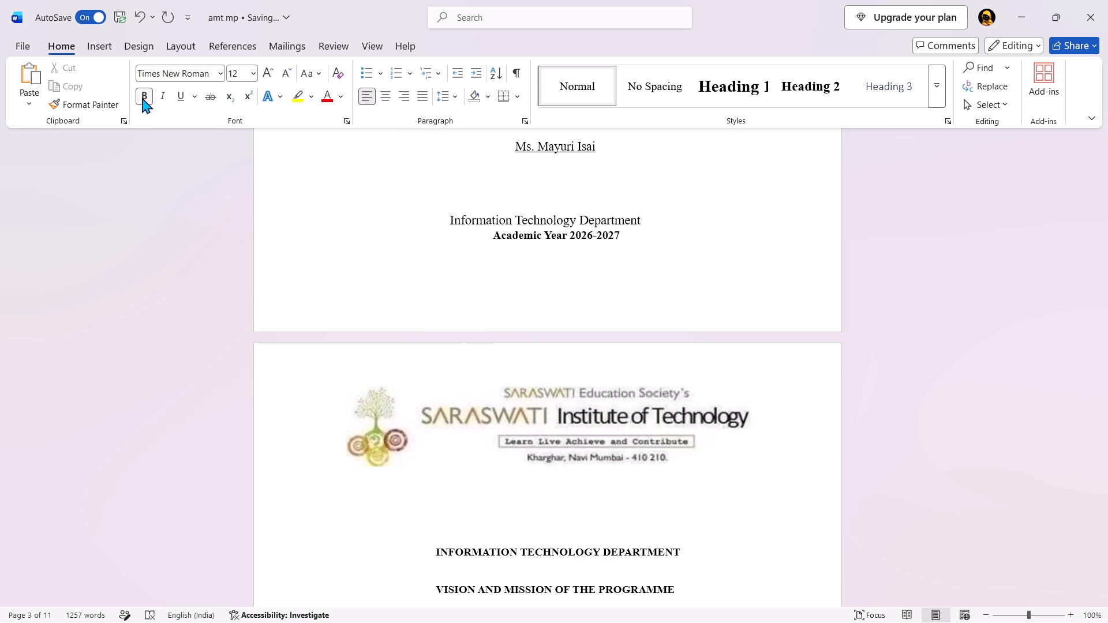
left_click(142, 97)
left_click_drag(448, 216, 650, 221)
left_click(650, 221)
left_click_drag(647, 221, 515, 225)
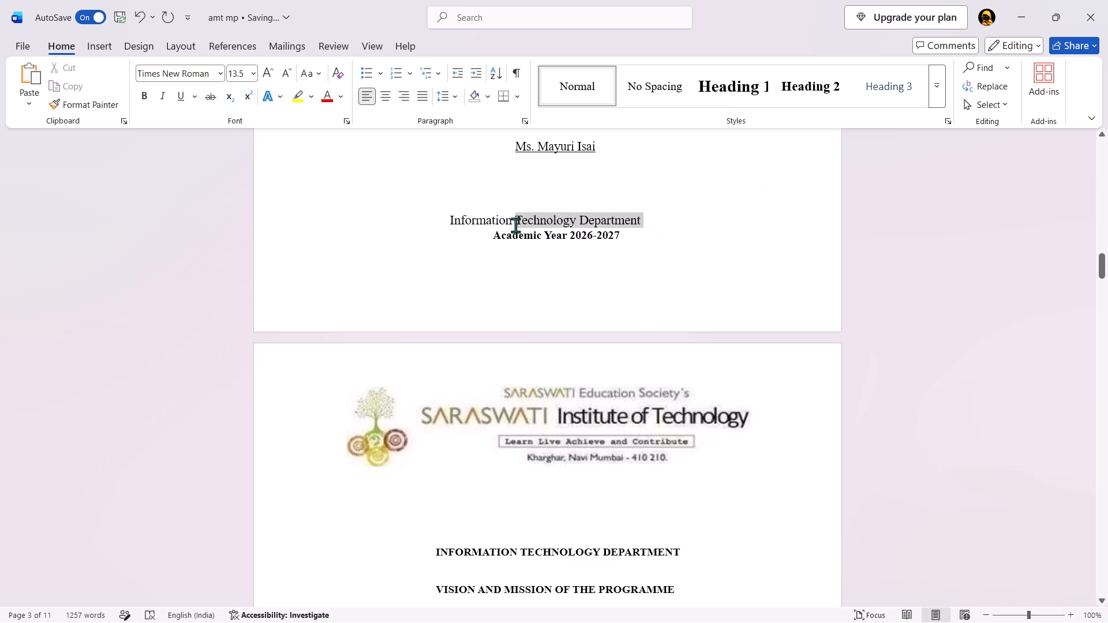
left_click_drag(515, 225, 450, 220)
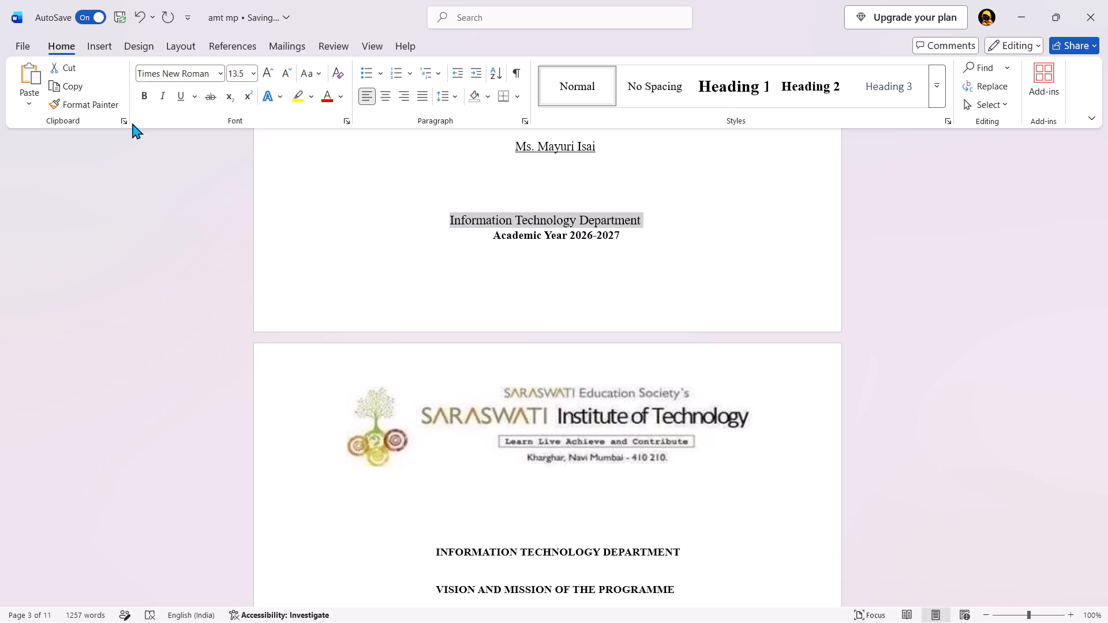
left_click(141, 97)
left_click(495, 272)
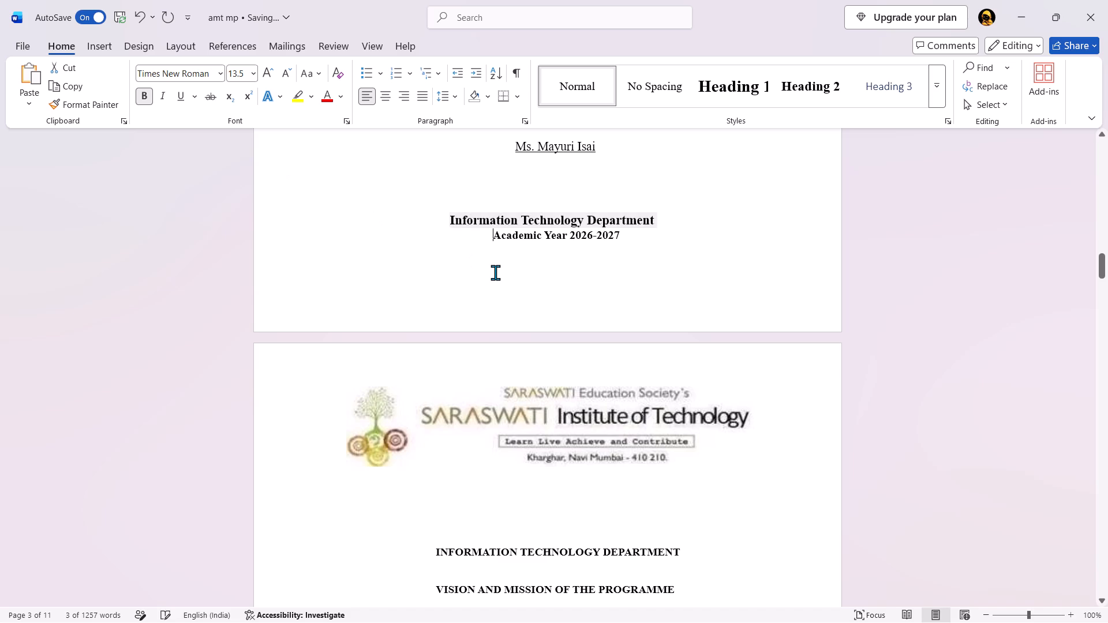
Review the layout of the remaining pages, from the Vision and Mission page through to the References section.
scroll(495, 272, "up", 2)
scroll(495, 272, "down", 11)
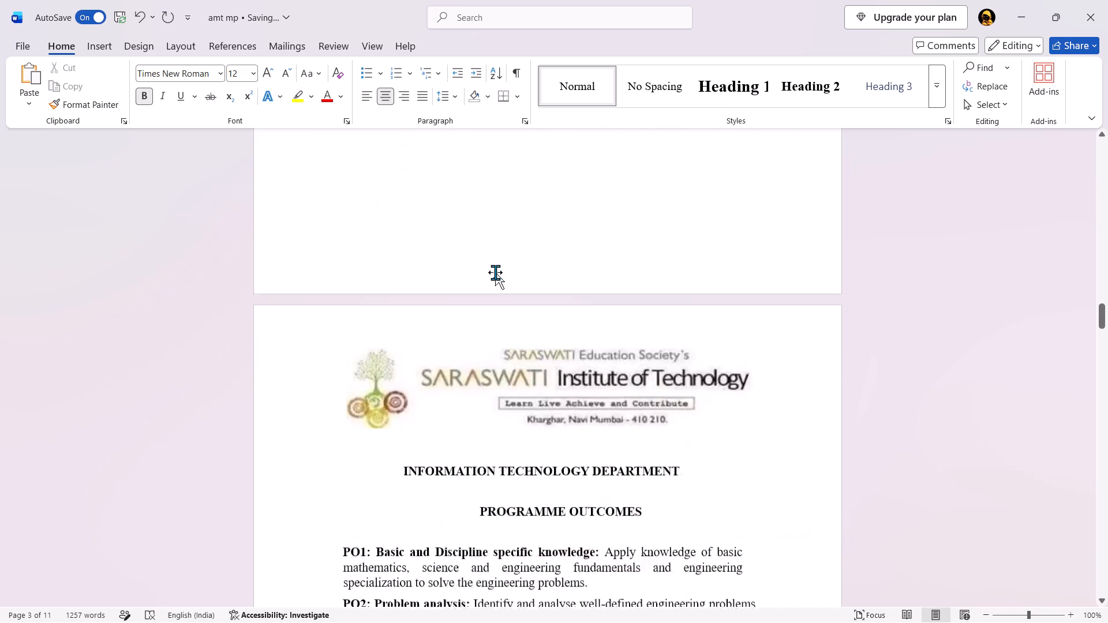
scroll(495, 272, "down", 2)
scroll(495, 272, "right", 2)
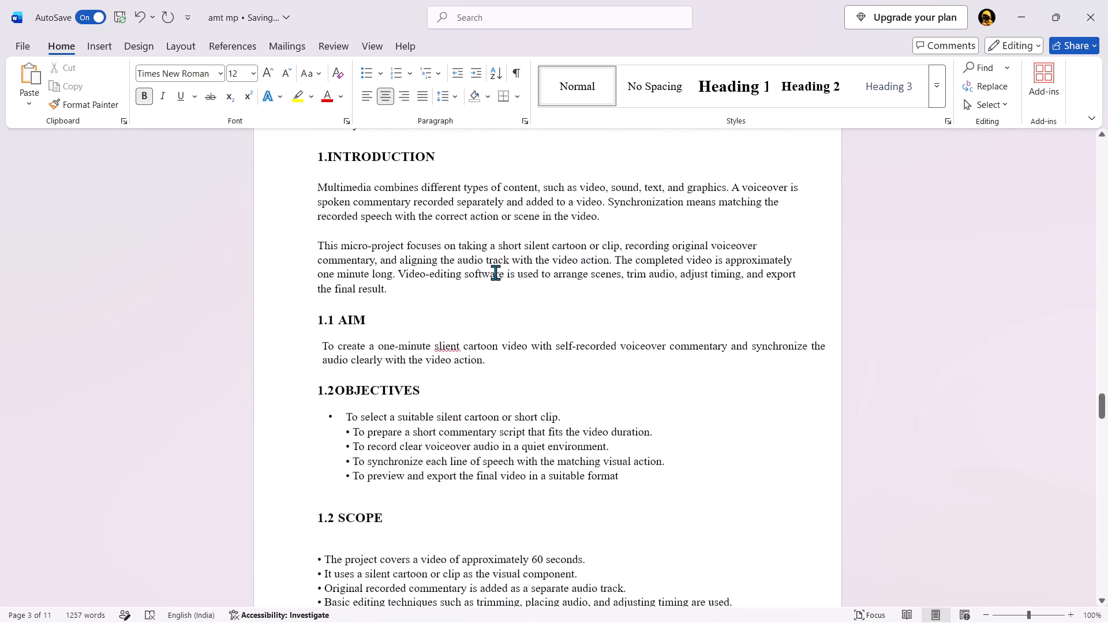
scroll(495, 272, "down", 17)
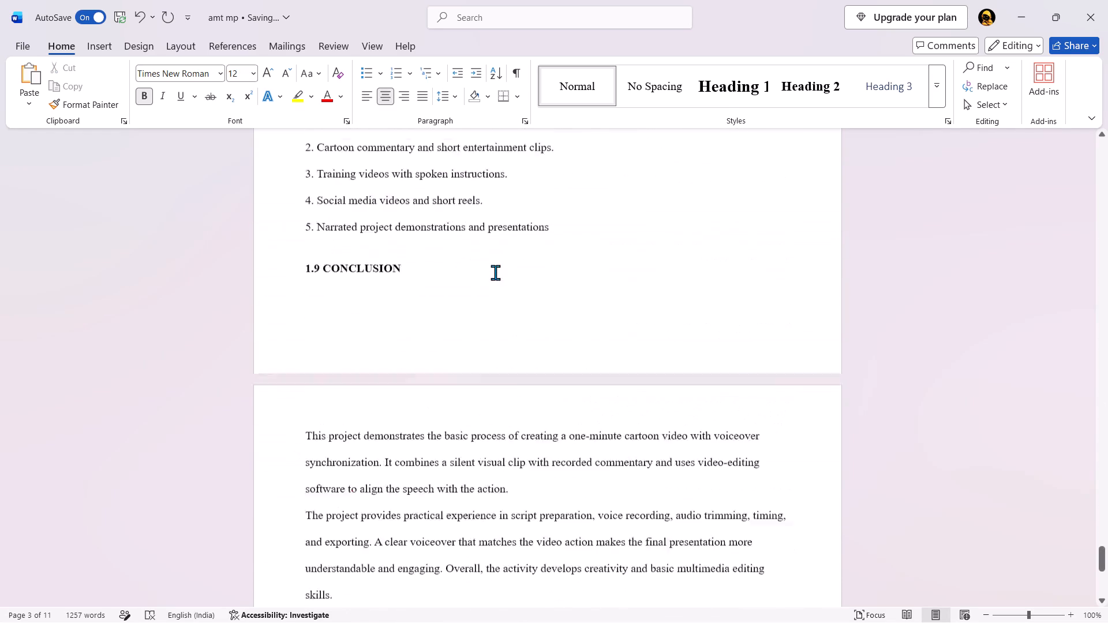
Insert page numbers at the bottom of the pages, choosing from the simple plain number styles.
left_click(106, 42)
left_click(664, 98)
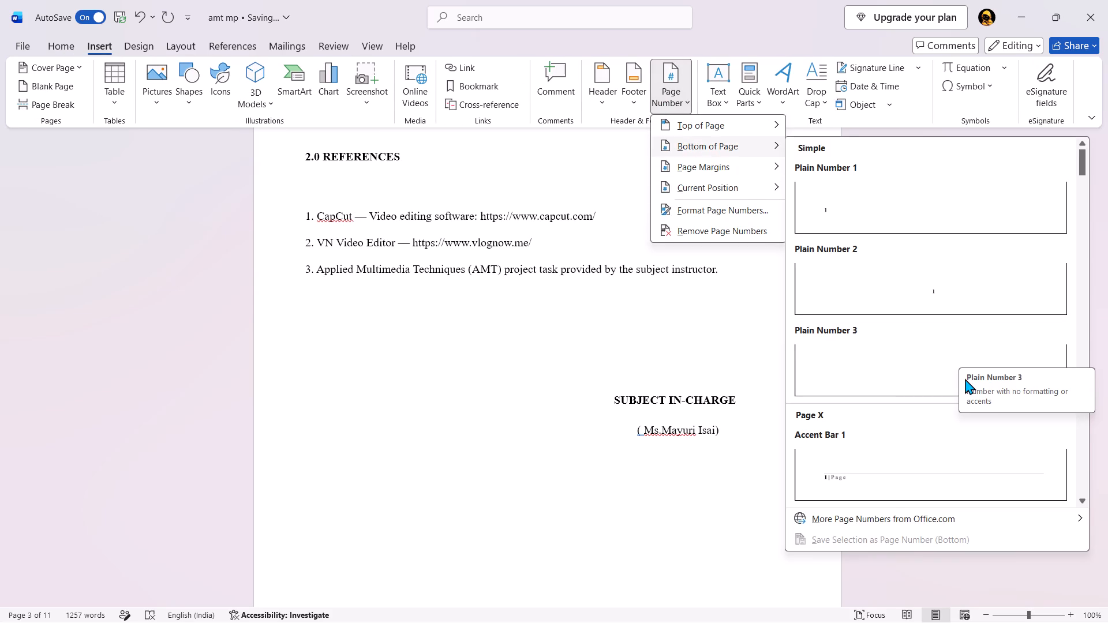
scroll(965, 378, "down", 2)
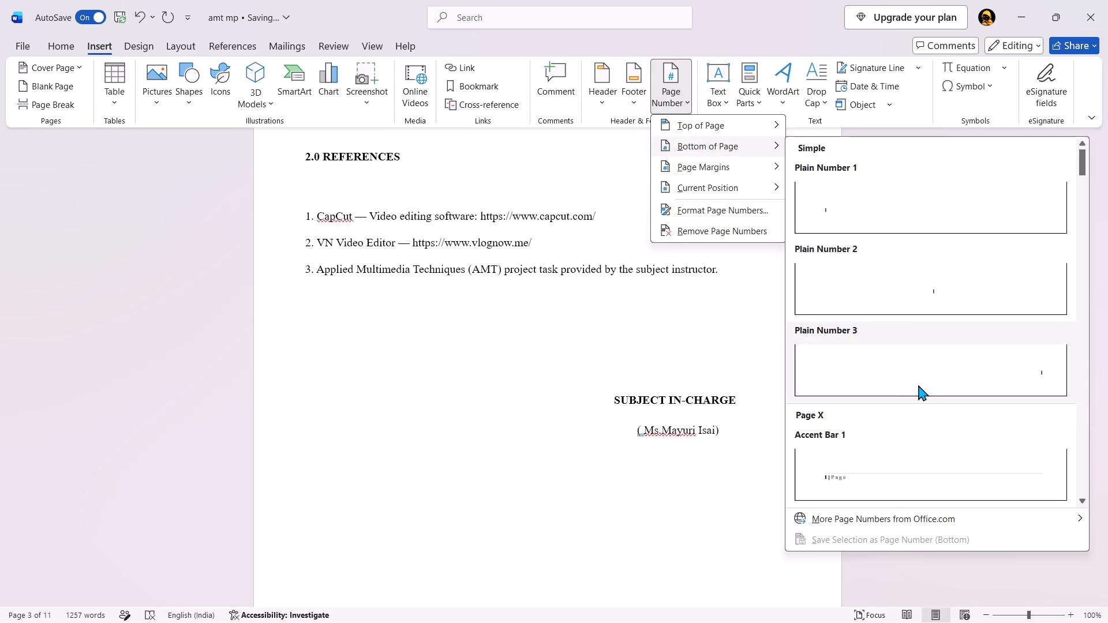
Apply the Plain Number 3 style for the bottom-of-page numbers and return from the footer to the document body.
left_click(918, 385)
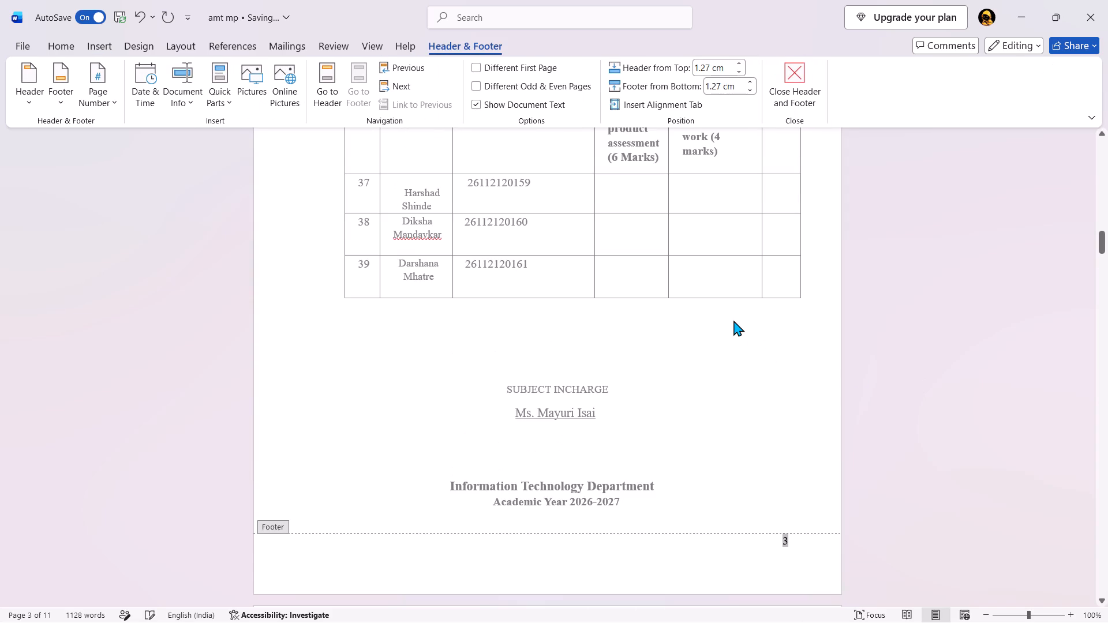
scroll(733, 320, "up", 9)
scroll(733, 320, "up", 13)
scroll(733, 320, "down", 3)
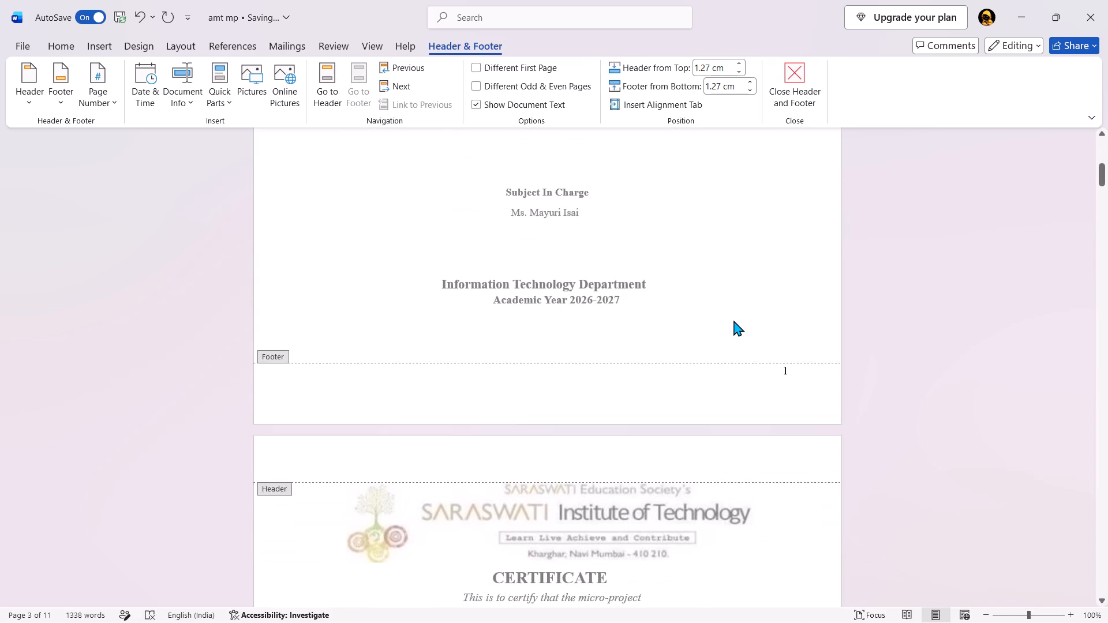
scroll(733, 320, "down", 5)
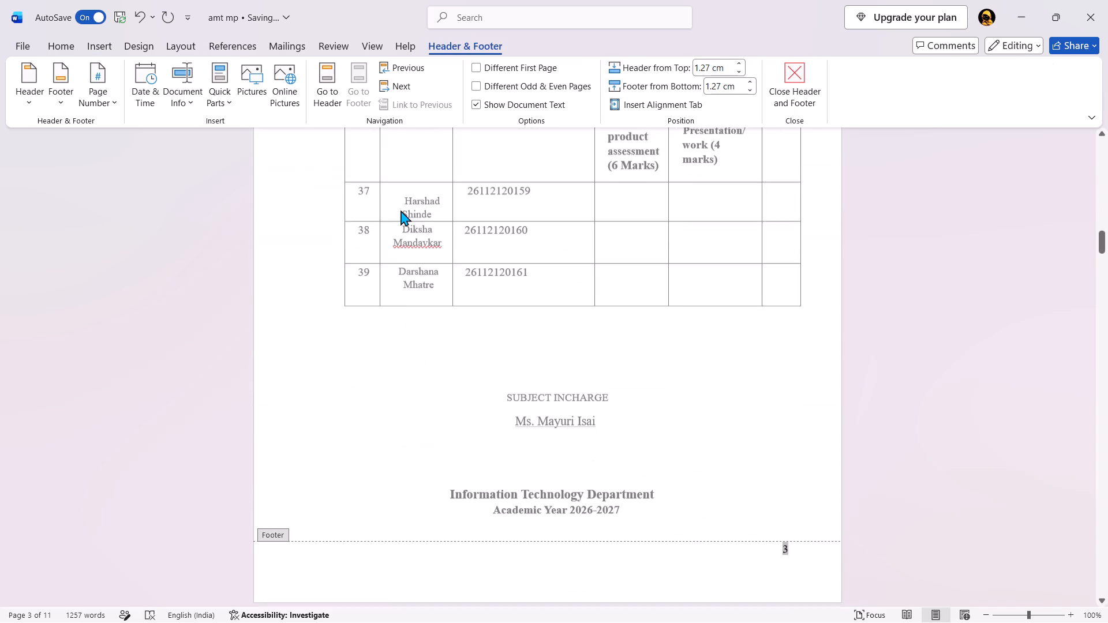
left_click(60, 43)
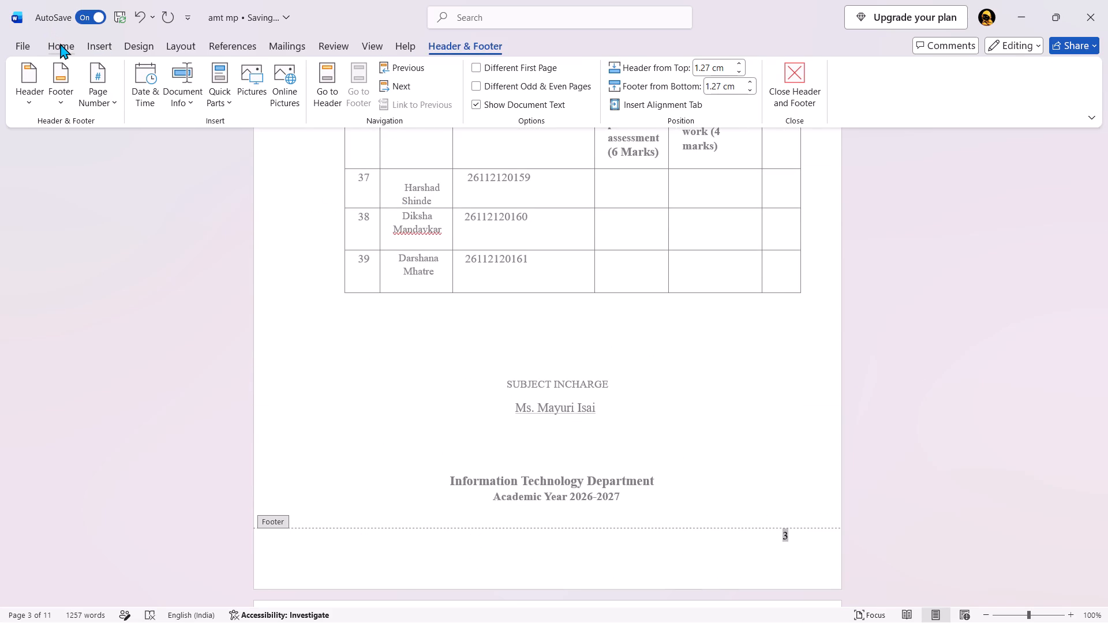
left_click(368, 353)
double_click(368, 353)
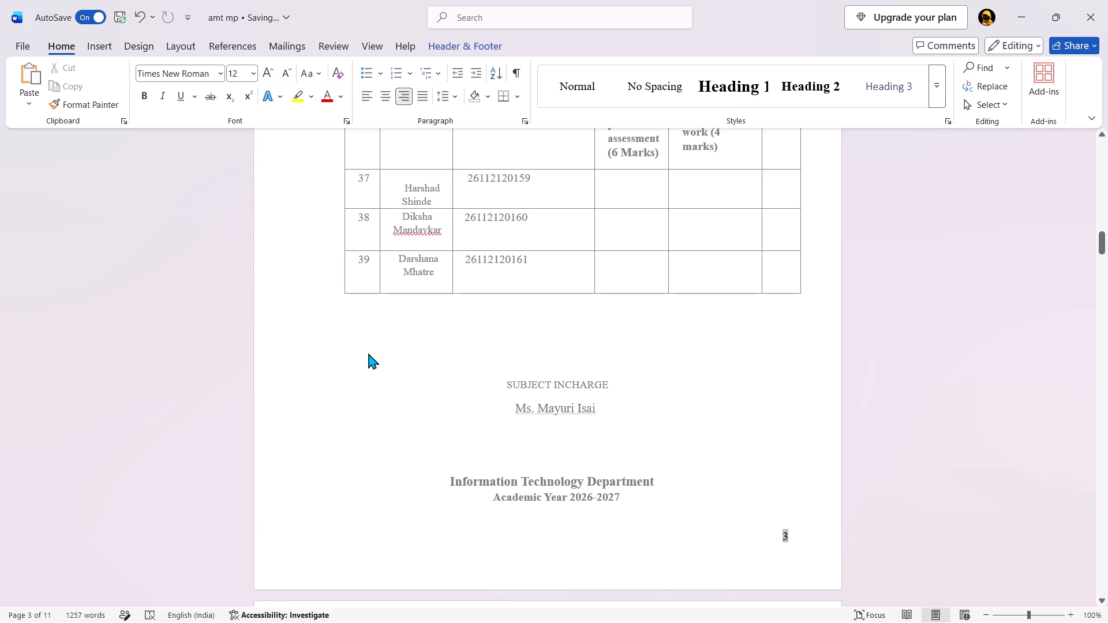
Check the page numbers and page layout from the marks table page through to the Software Requirements section.
scroll(368, 353, "down", 6)
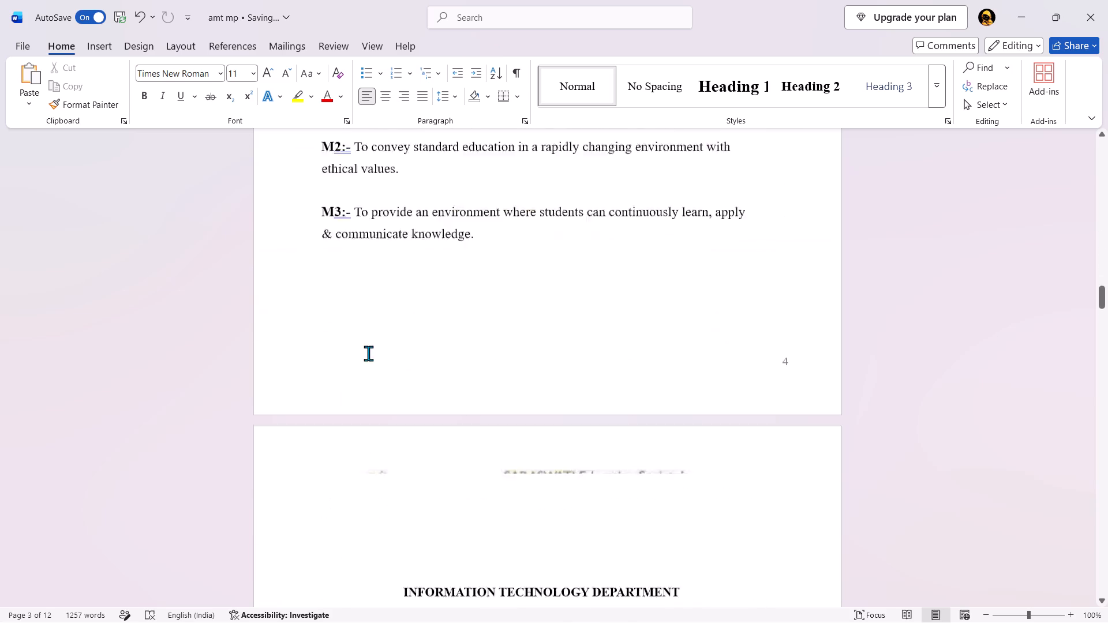
scroll(368, 353, "down", 8)
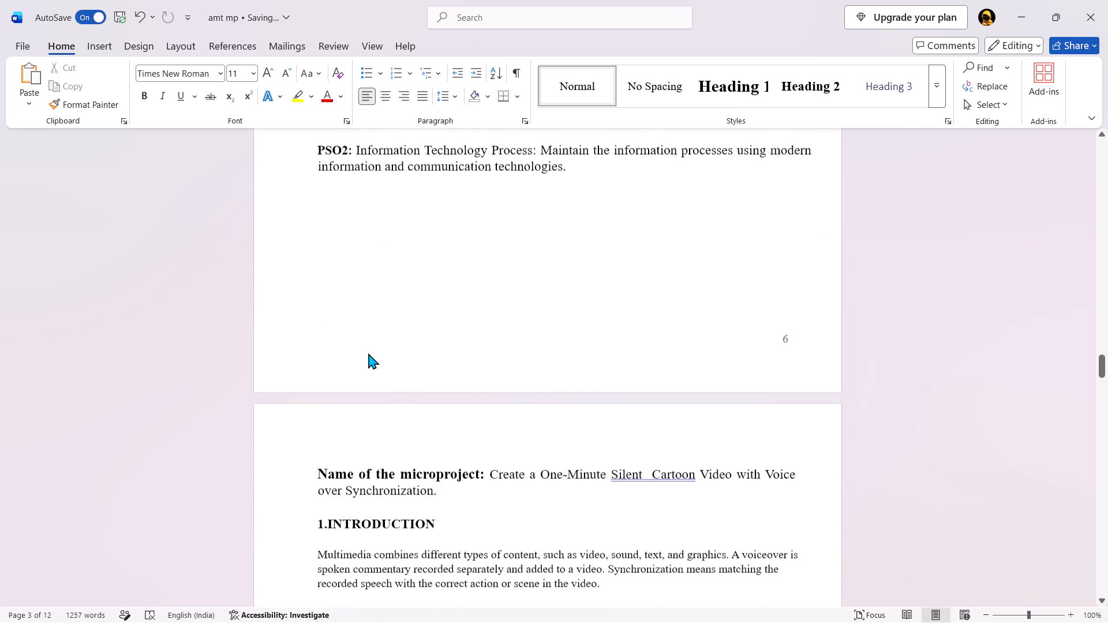
scroll(368, 353, "right", 2)
scroll(368, 353, "down", 5)
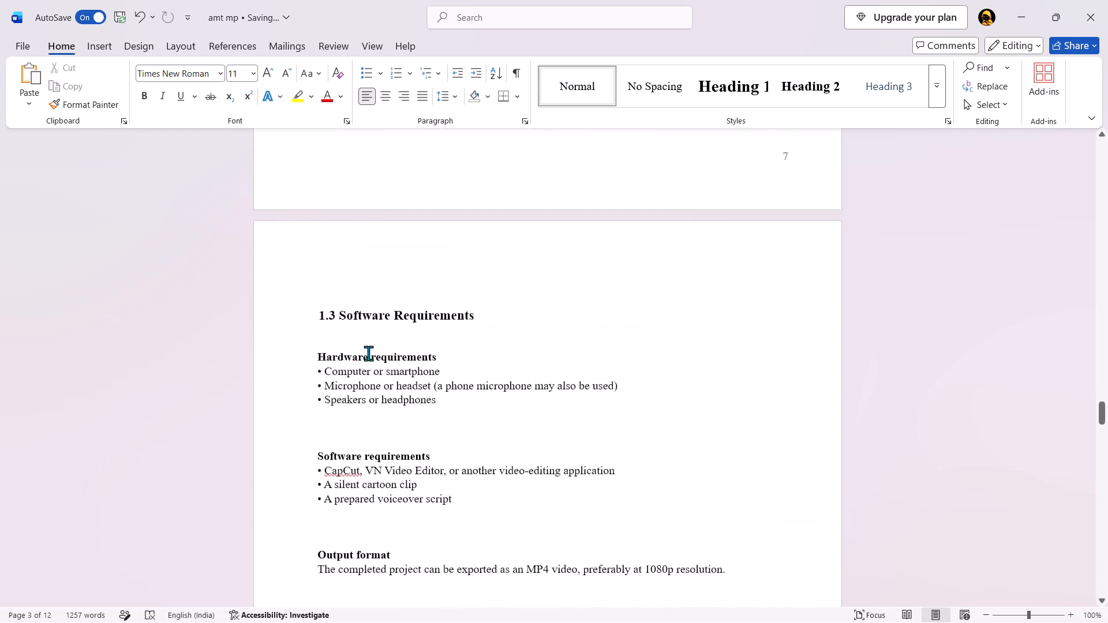
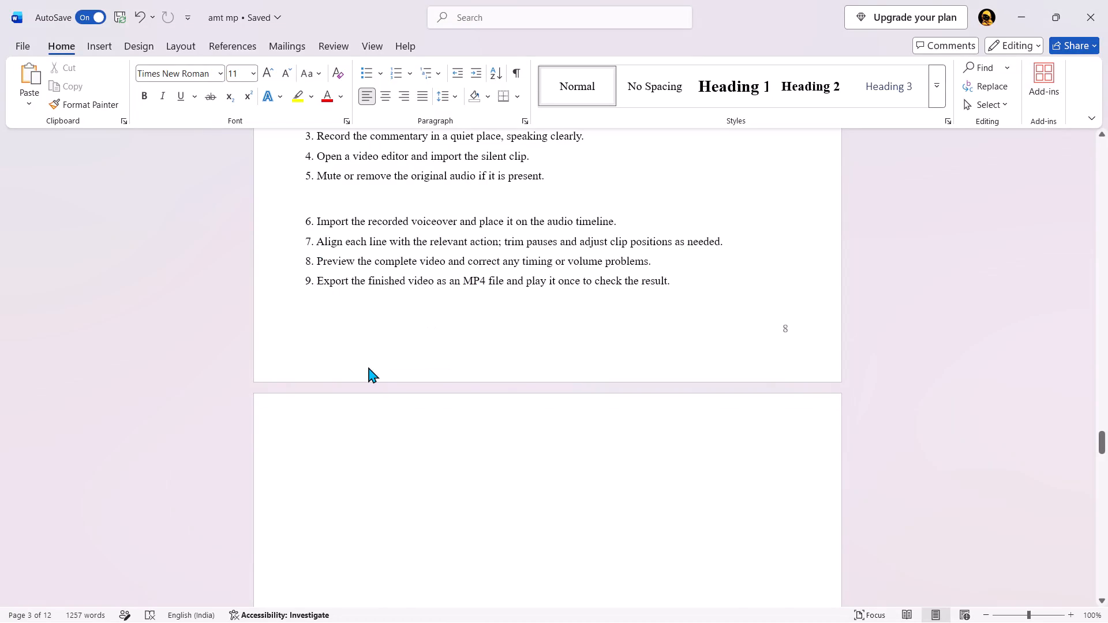
Check the page numbering and layout from the end of the voiceover procedure list through the scene script page.
scroll(368, 367, "down", 7)
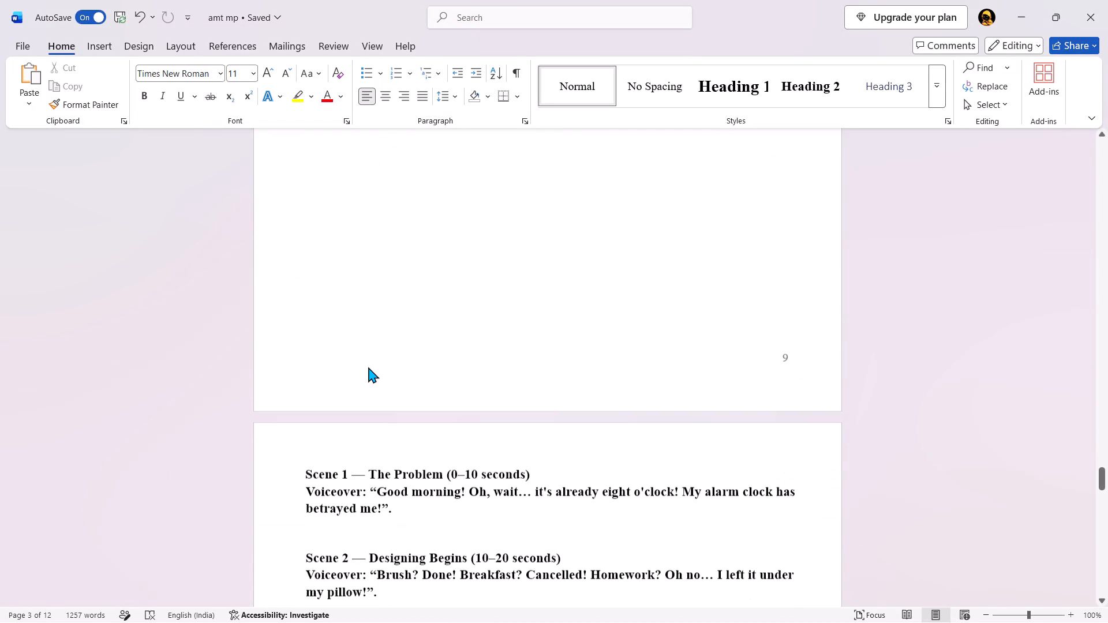
scroll(368, 367, "up", 3)
scroll(368, 367, "down", 6)
scroll(368, 367, "up", 8)
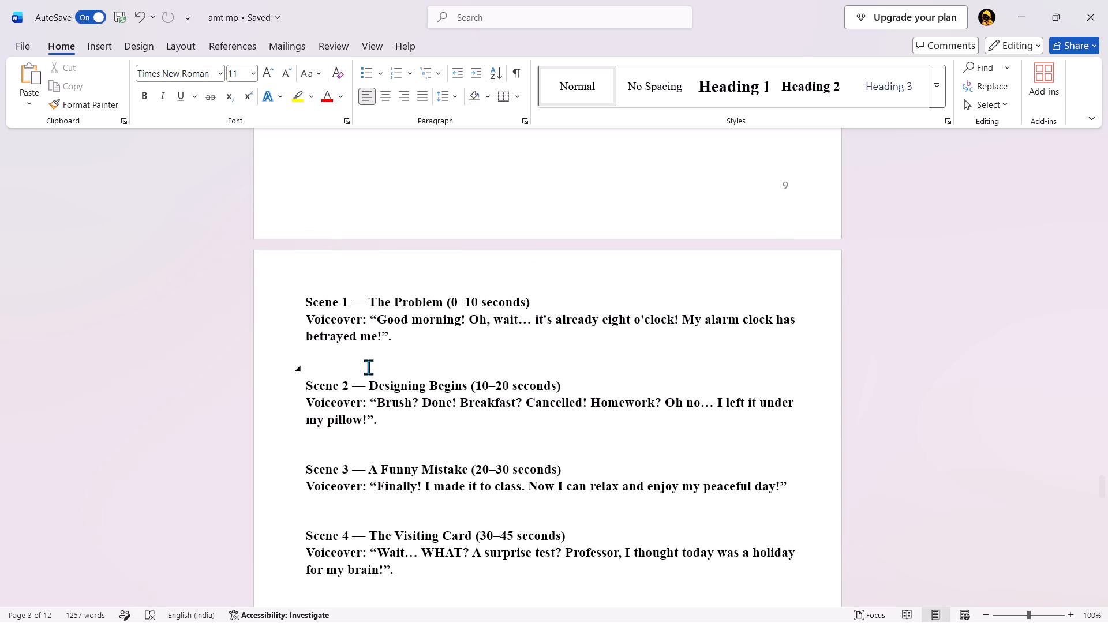
Move the Scene 1 heading and voiceover up under the 1.5 Scene Plan introduction, separated from it by a paragraph break.
scroll(368, 367, "down", 4)
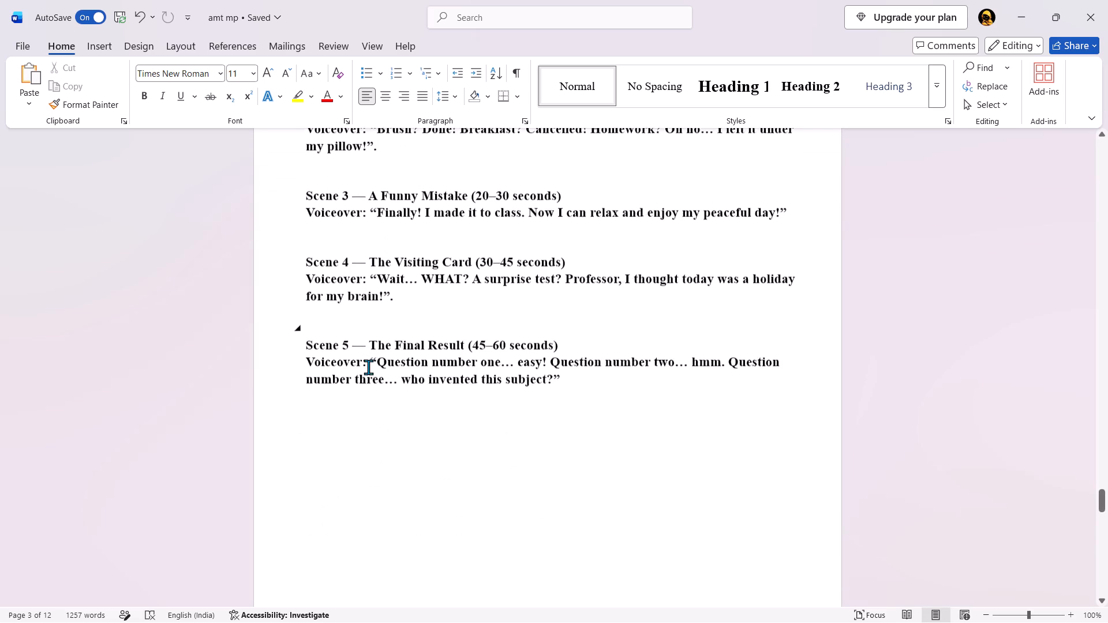
scroll(368, 367, "down", 3)
scroll(368, 367, "up", 6)
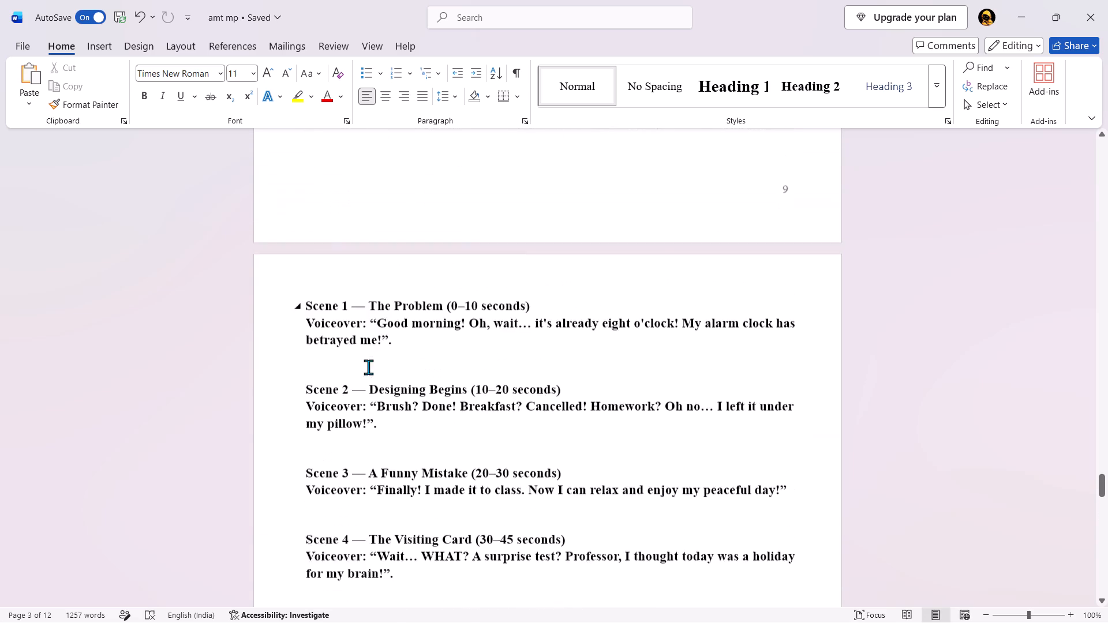
scroll(368, 367, "up", 1)
left_click(307, 367)
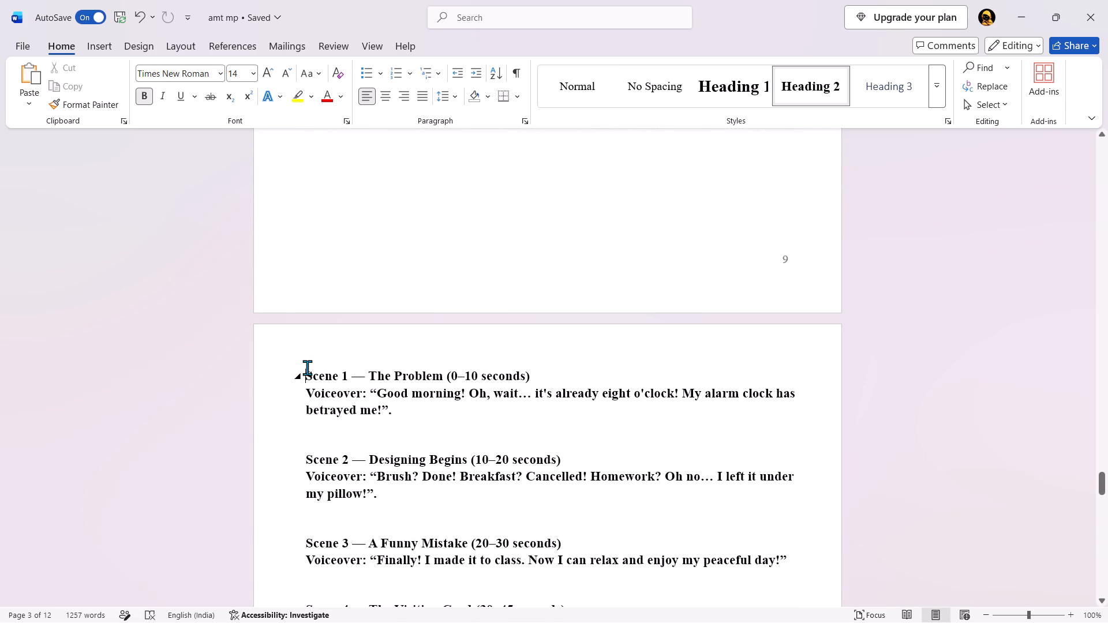
key("BackSpace")
key("BackSpace")
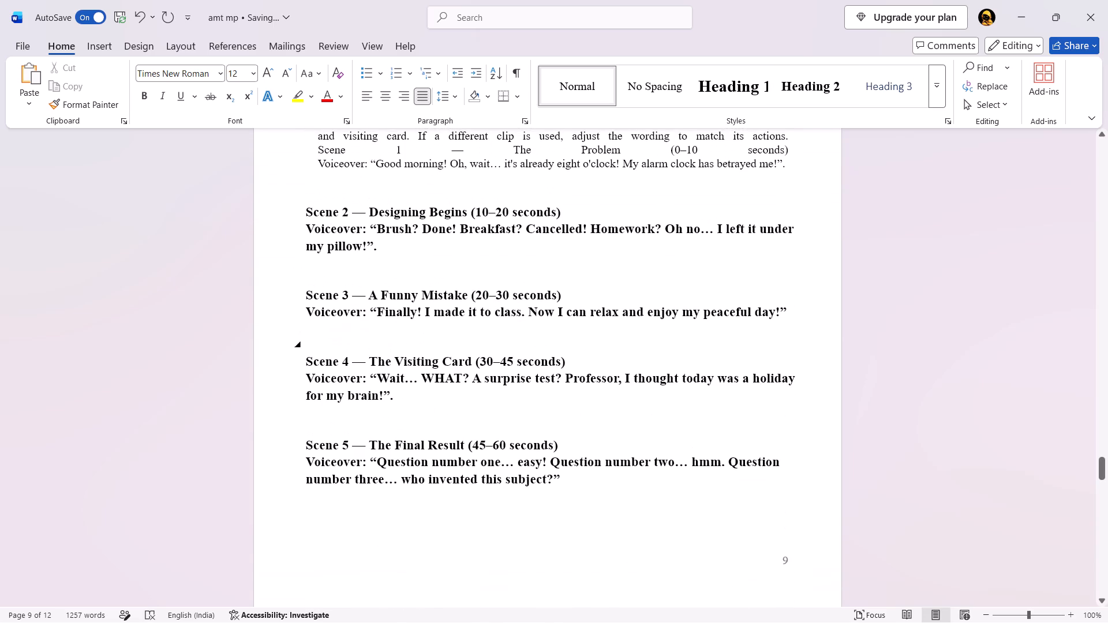
scroll(307, 367, "up", 1)
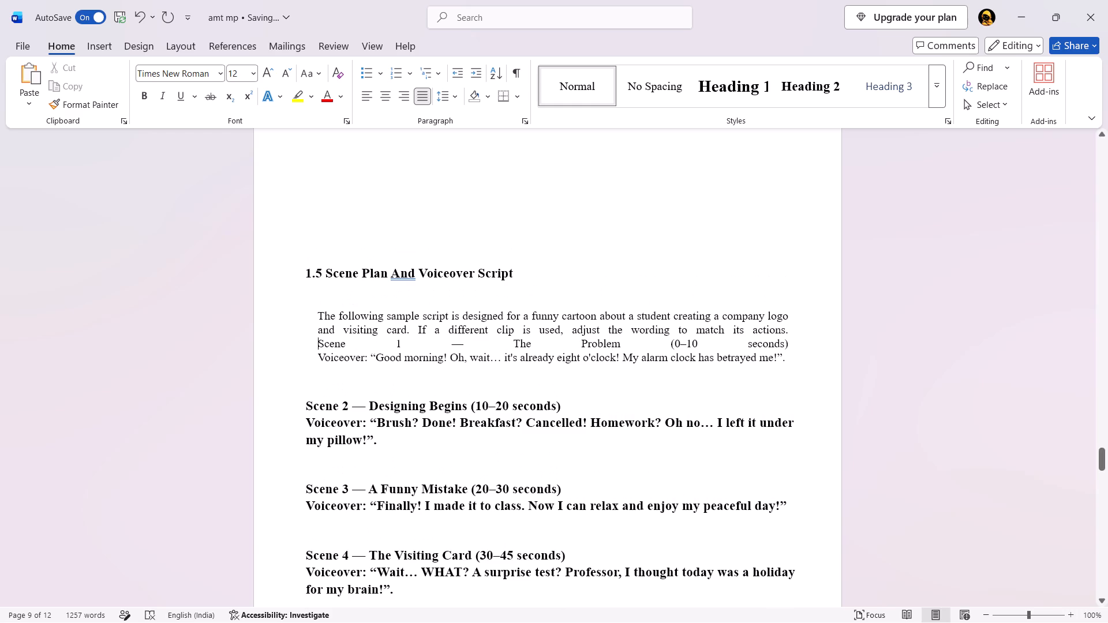
key("Return")
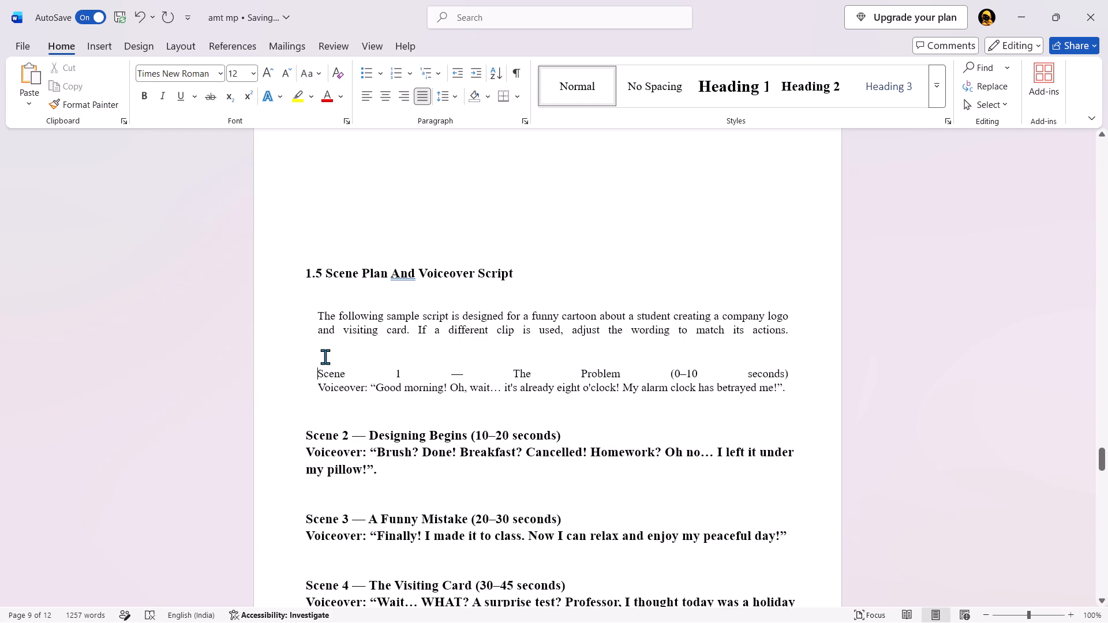
Make the Scene 1 heading and its voiceover text bold.
left_click_drag(319, 362, 688, 378)
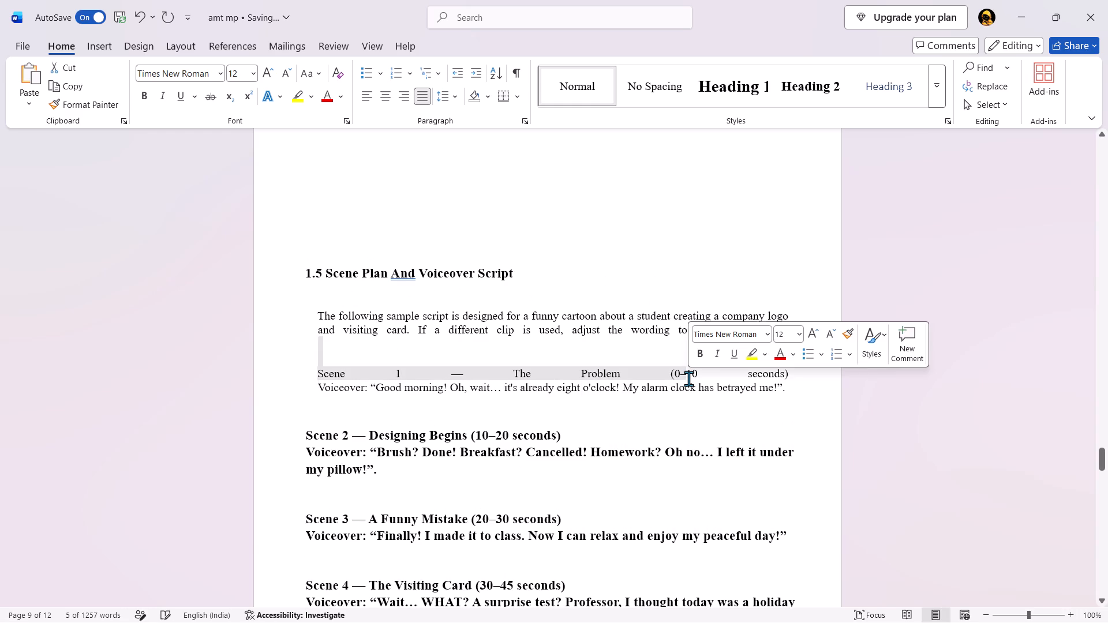
left_click(804, 418)
left_click_drag(795, 393, 670, 380)
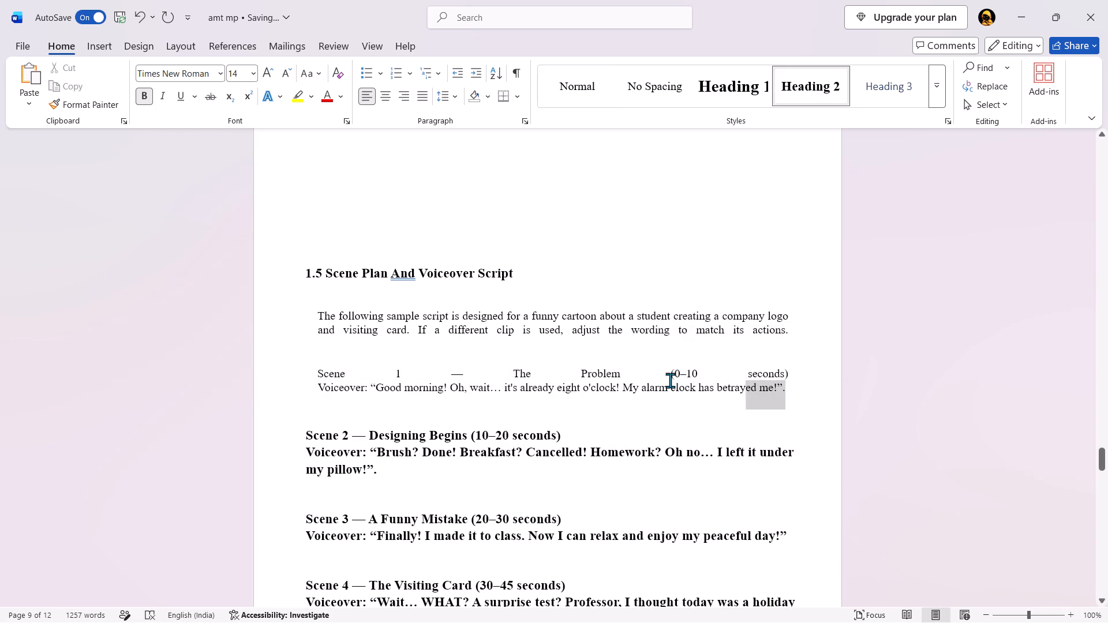
left_click_drag(670, 380, 323, 380)
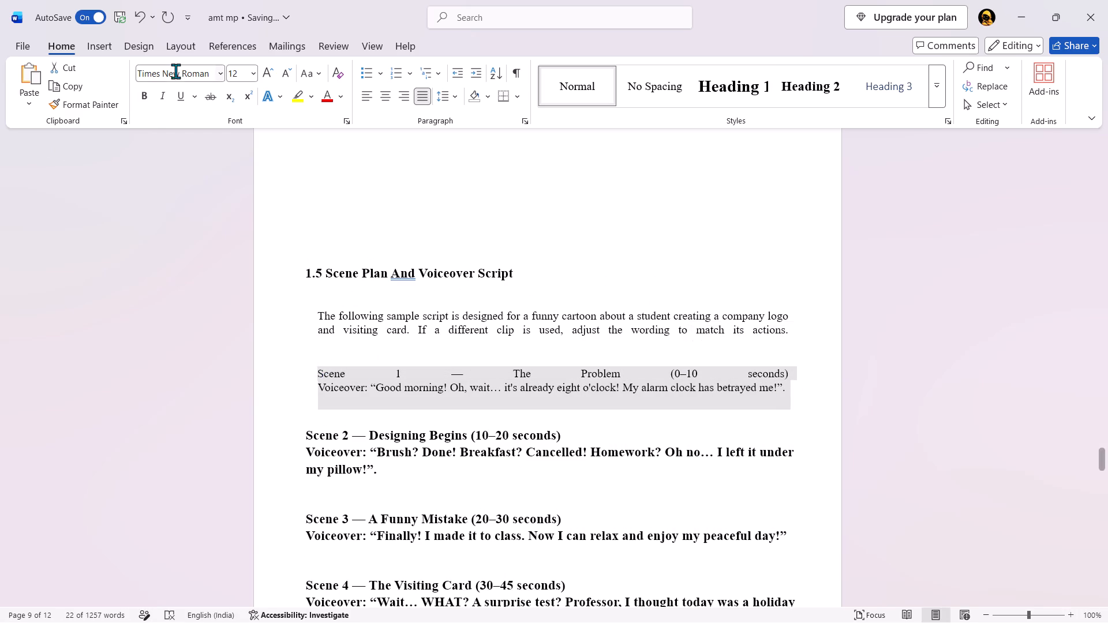
left_click(143, 102)
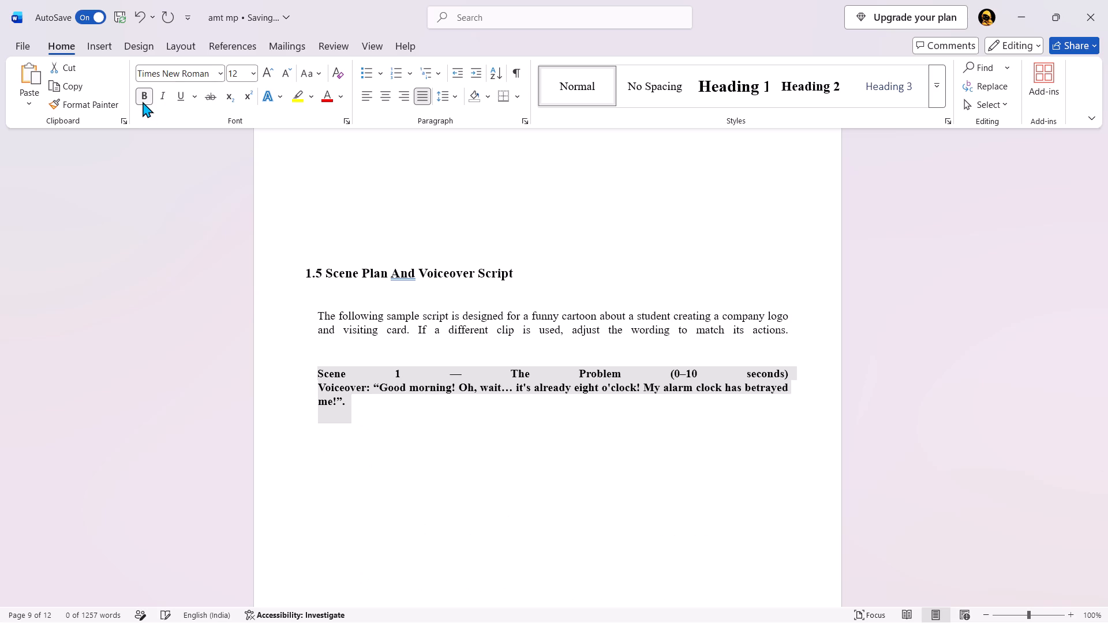
Remove the blank space above the Scene 2 heading so it follows directly after the Scene 1 voiceover.
scroll(336, 299, "down", 4)
scroll(336, 299, "up", 3)
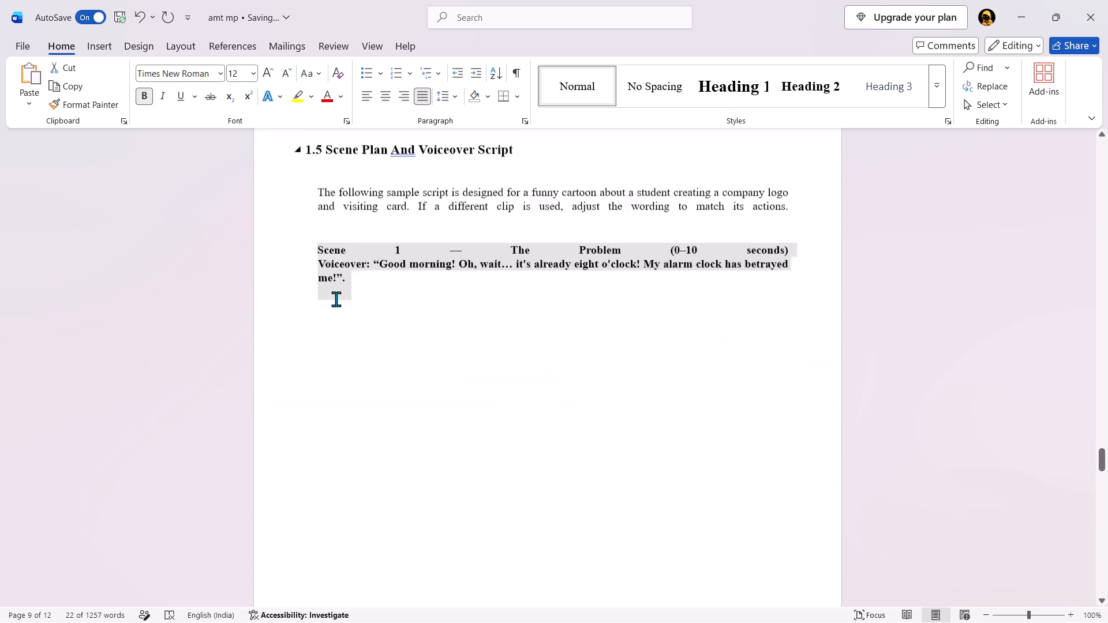
left_click(416, 581)
scroll(416, 581, "down", 9)
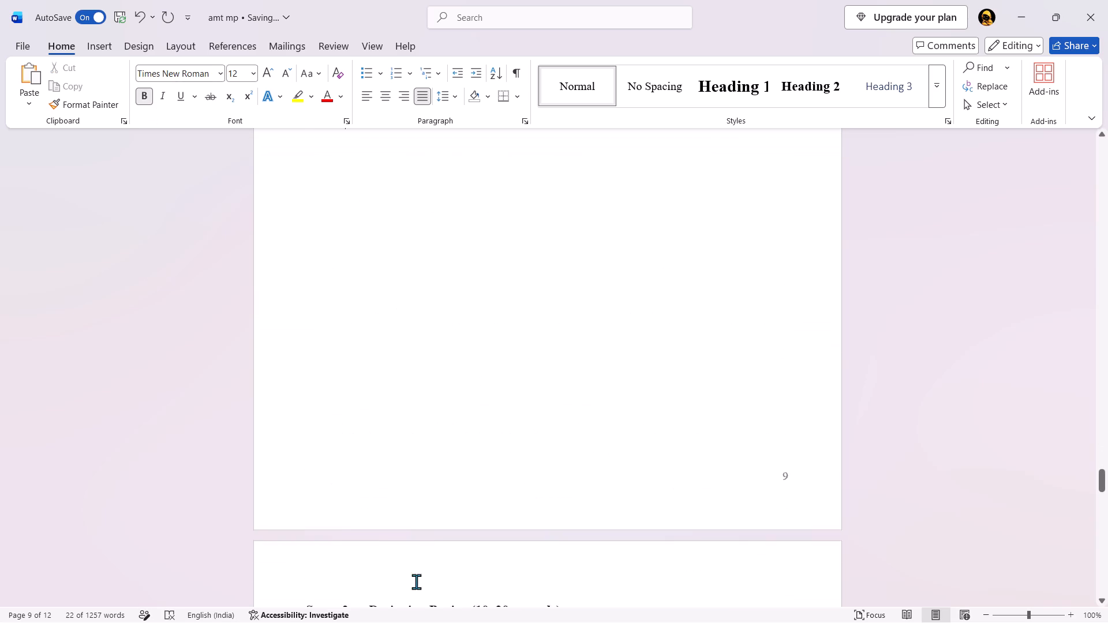
scroll(376, 356, "up", 3)
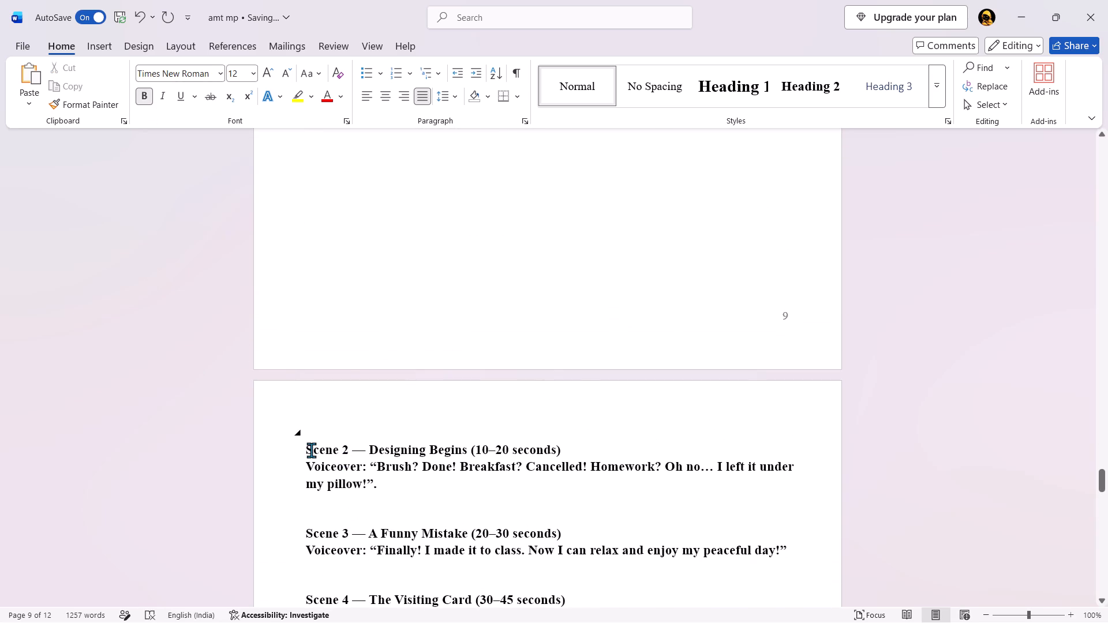
left_click(309, 450)
key("BackSpace")
key("BackSpace")
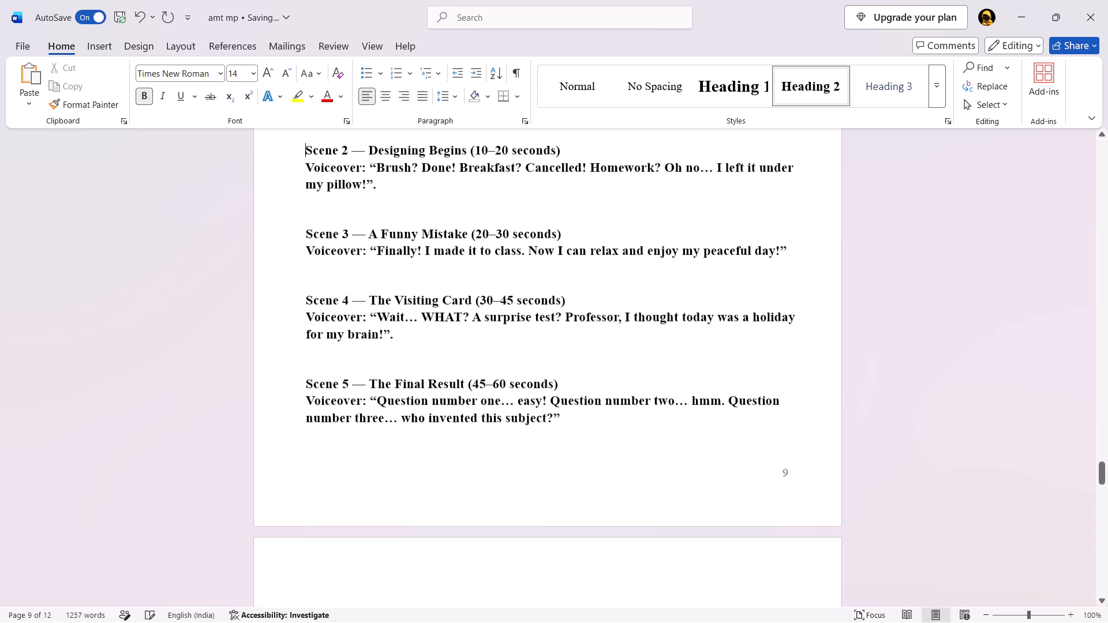
Increase the font size of the Scene 1 heading and voiceover to 14.
scroll(309, 450, "up", 1)
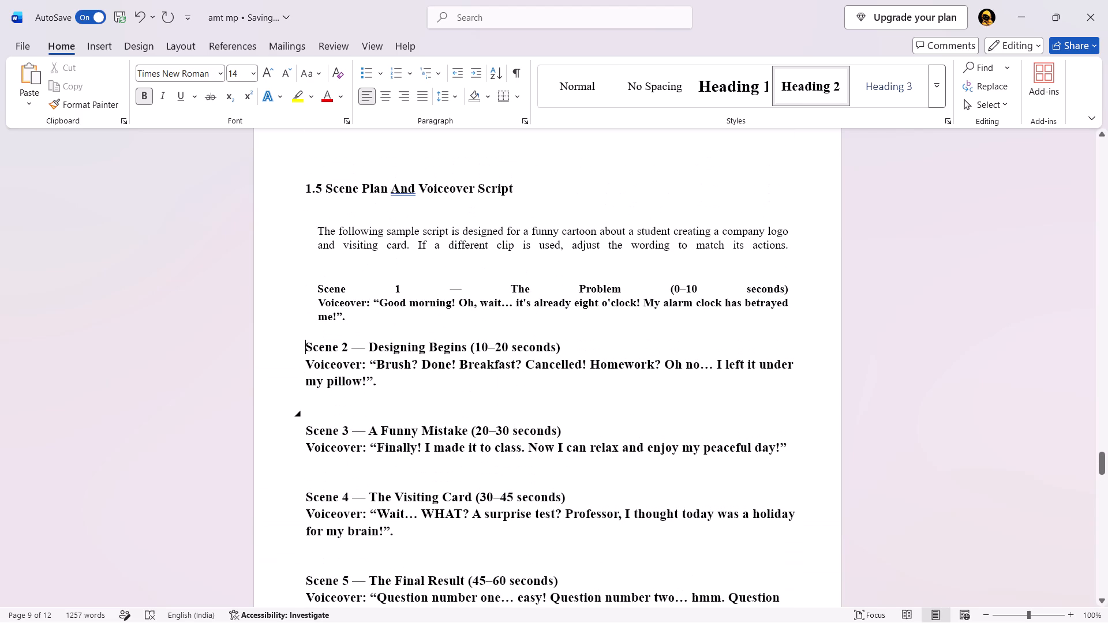
left_click(323, 297)
left_click_drag(314, 287, 362, 323)
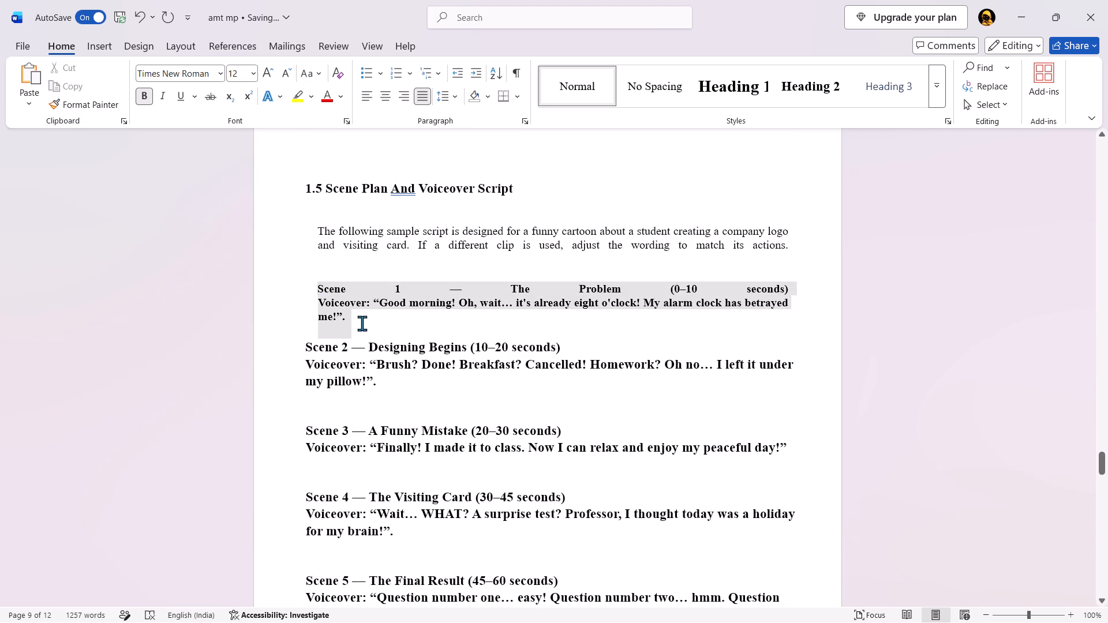
left_click_drag(362, 323, 362, 322)
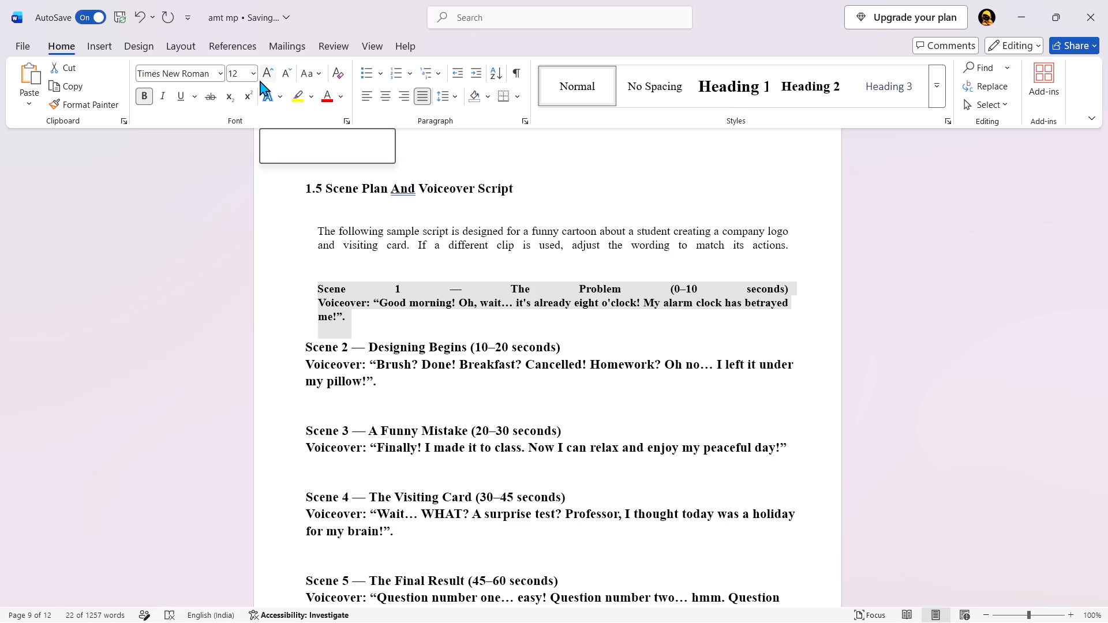
left_click(260, 80)
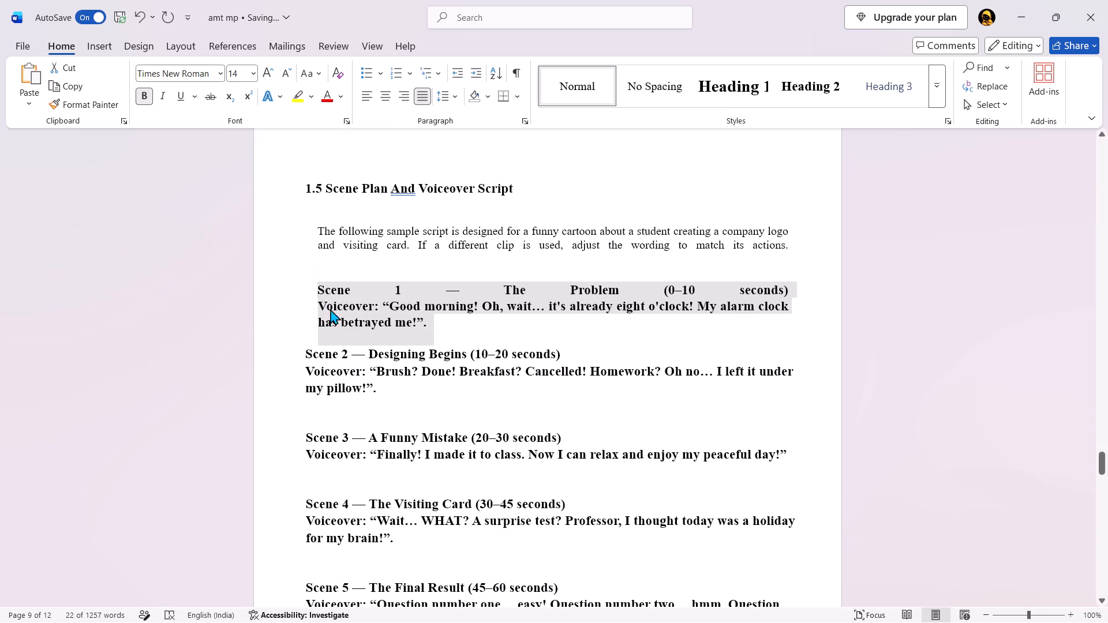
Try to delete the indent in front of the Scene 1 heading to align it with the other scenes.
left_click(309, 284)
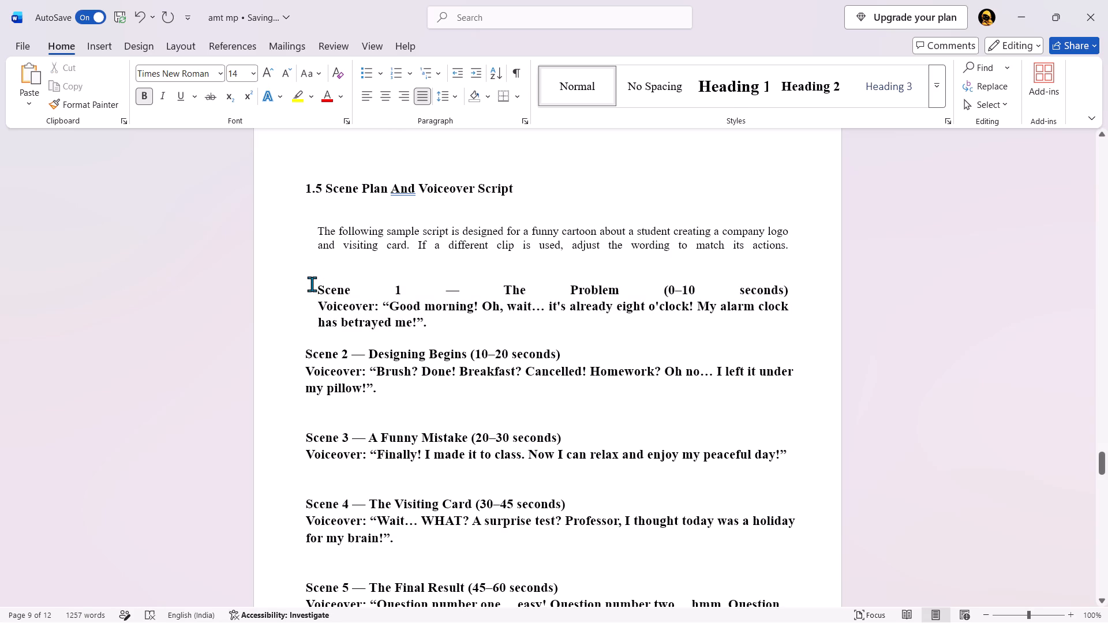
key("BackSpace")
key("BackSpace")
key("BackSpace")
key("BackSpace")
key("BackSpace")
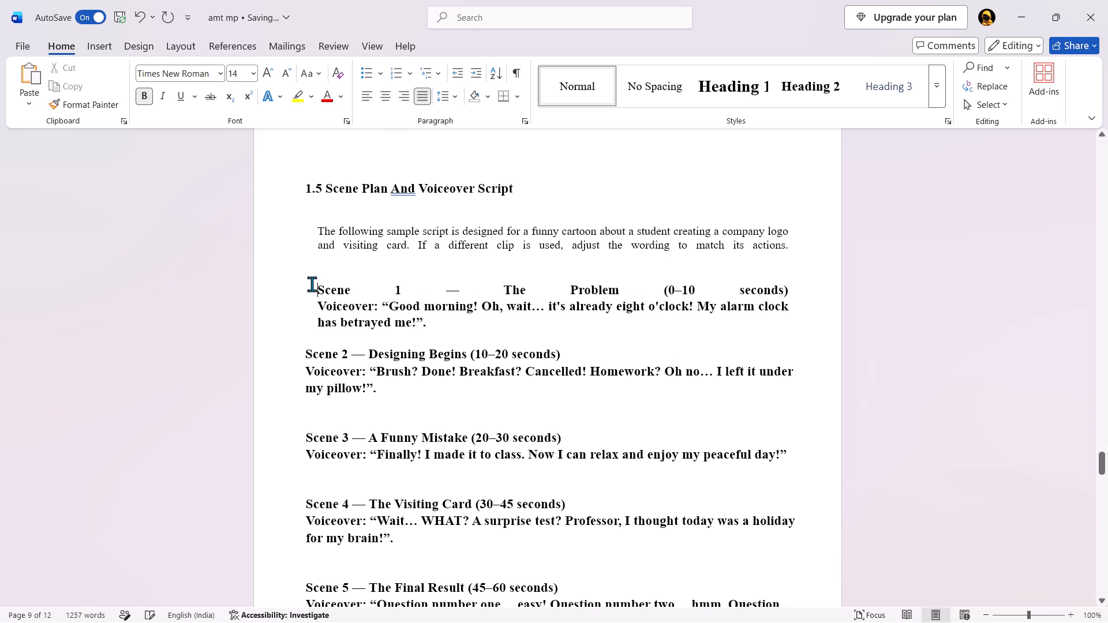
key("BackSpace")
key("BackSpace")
Indent the Scene 2 heading and the start of its voiceover line with three spaces each, roughly matching Scene 1.
left_click(300, 358)
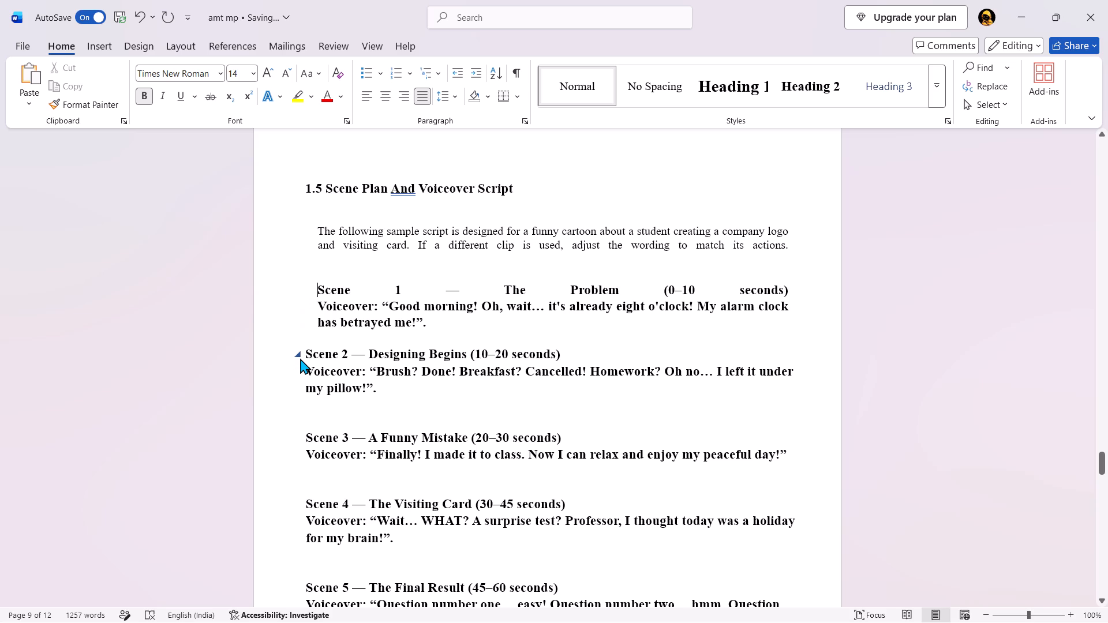
left_click(298, 356)
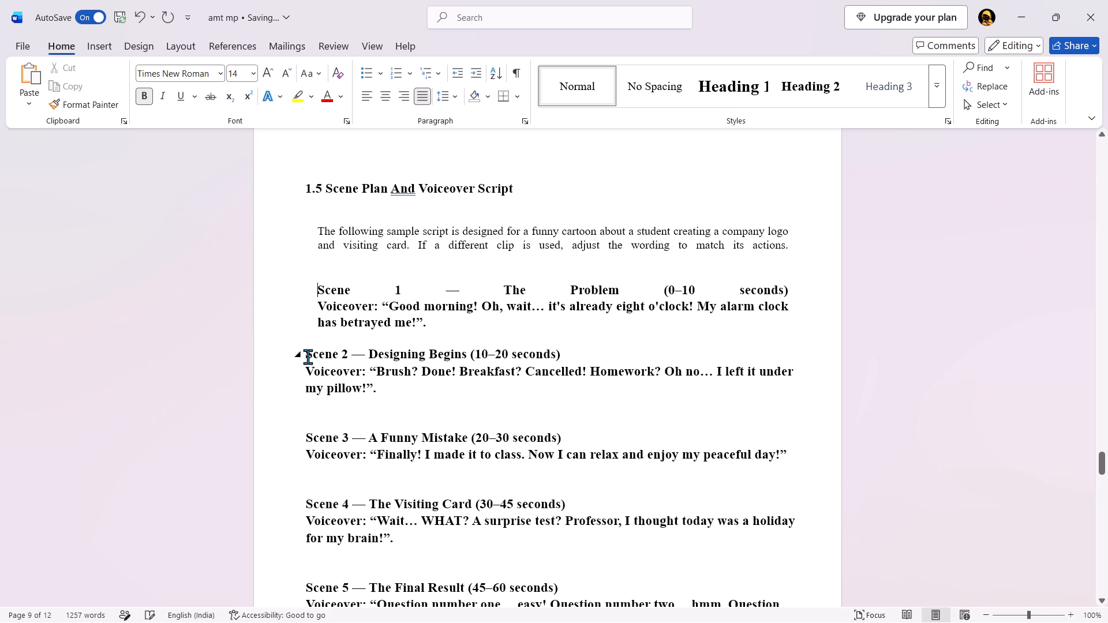
left_click(307, 355)
key("space")
key("space")
key("space")
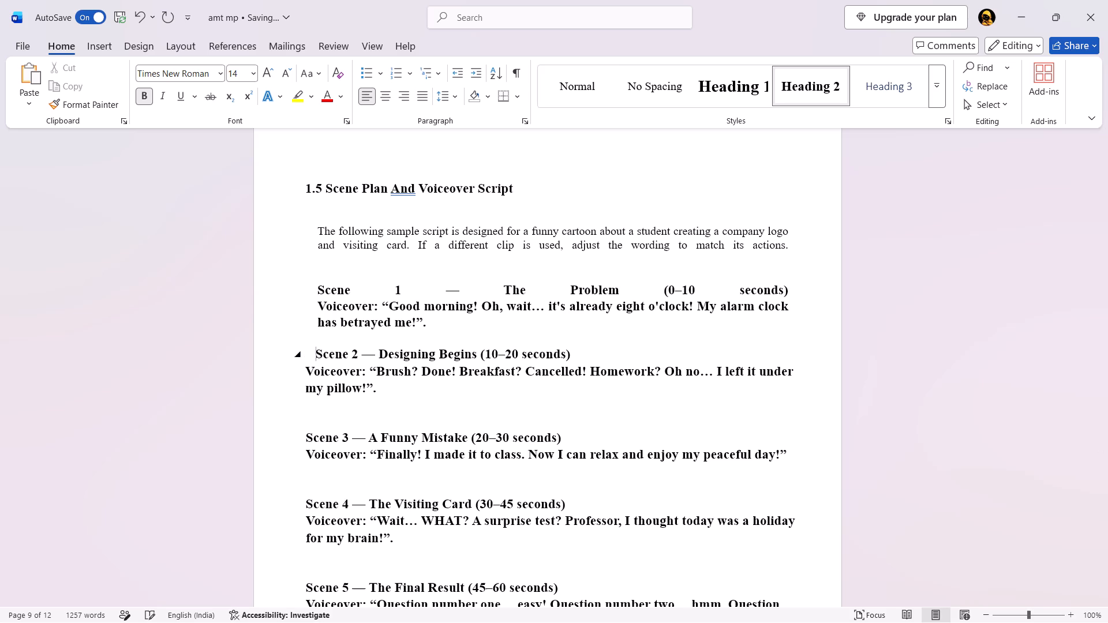
key("space")
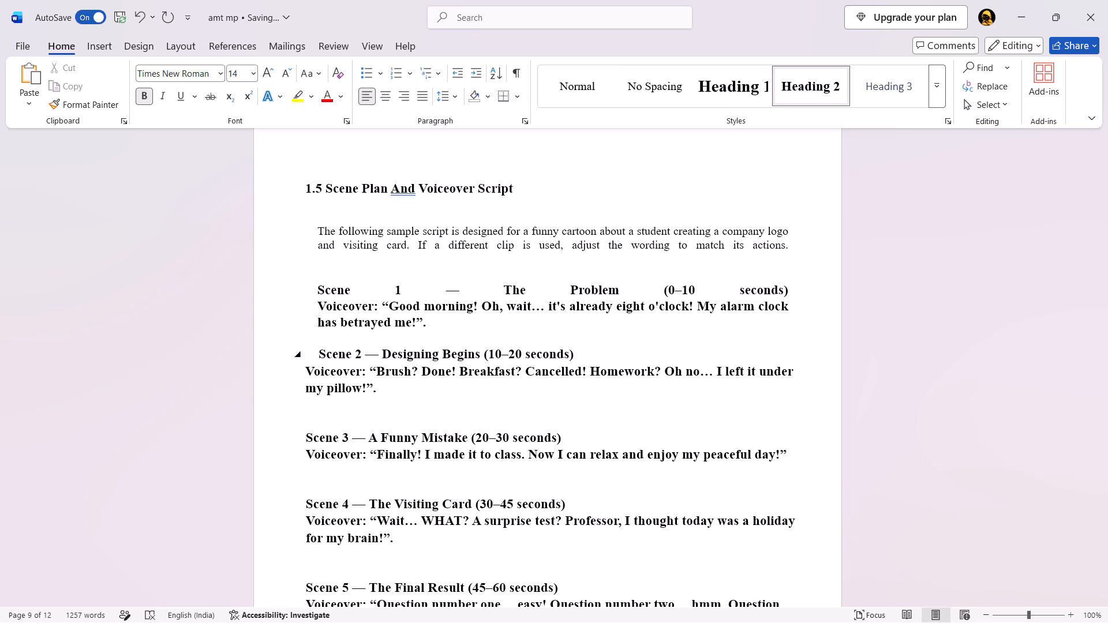
key("BackSpace")
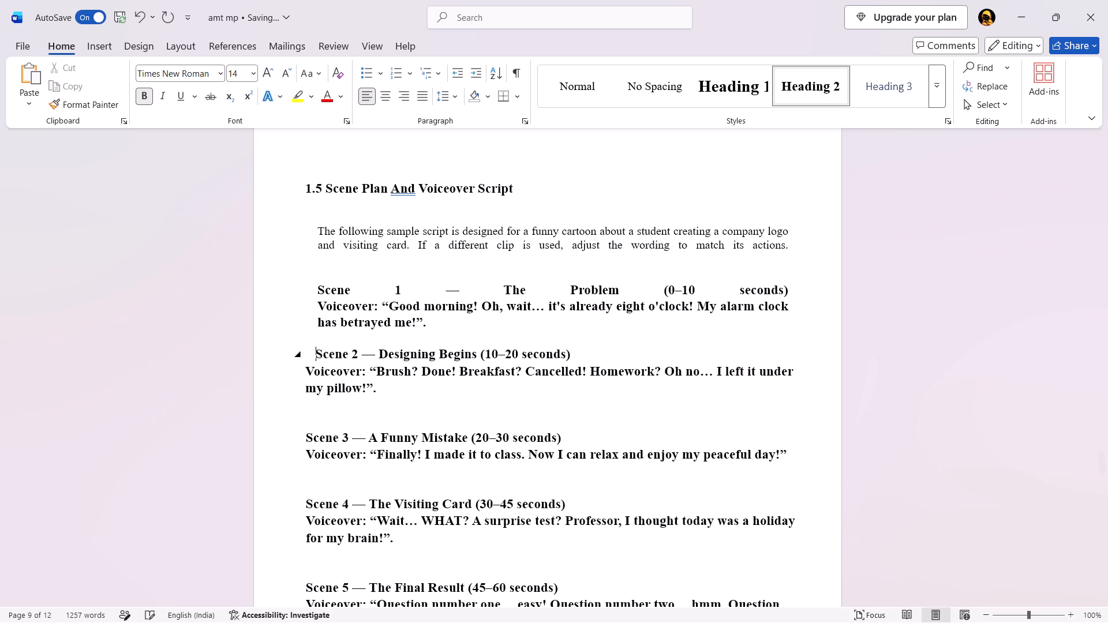
left_click(307, 377)
key("space")
key("space")
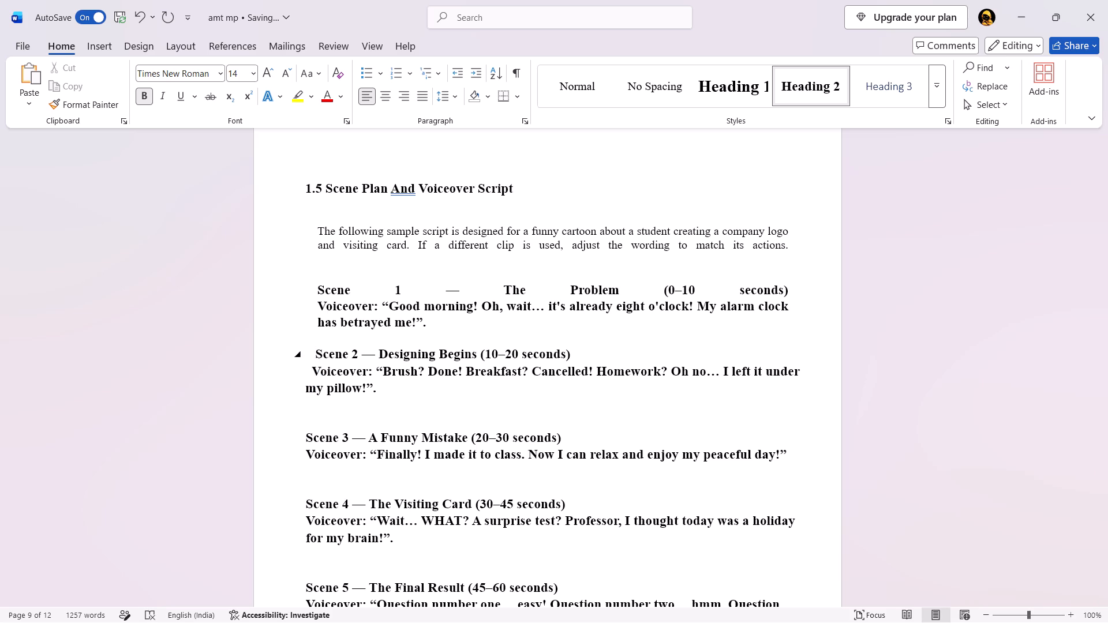
key("space")
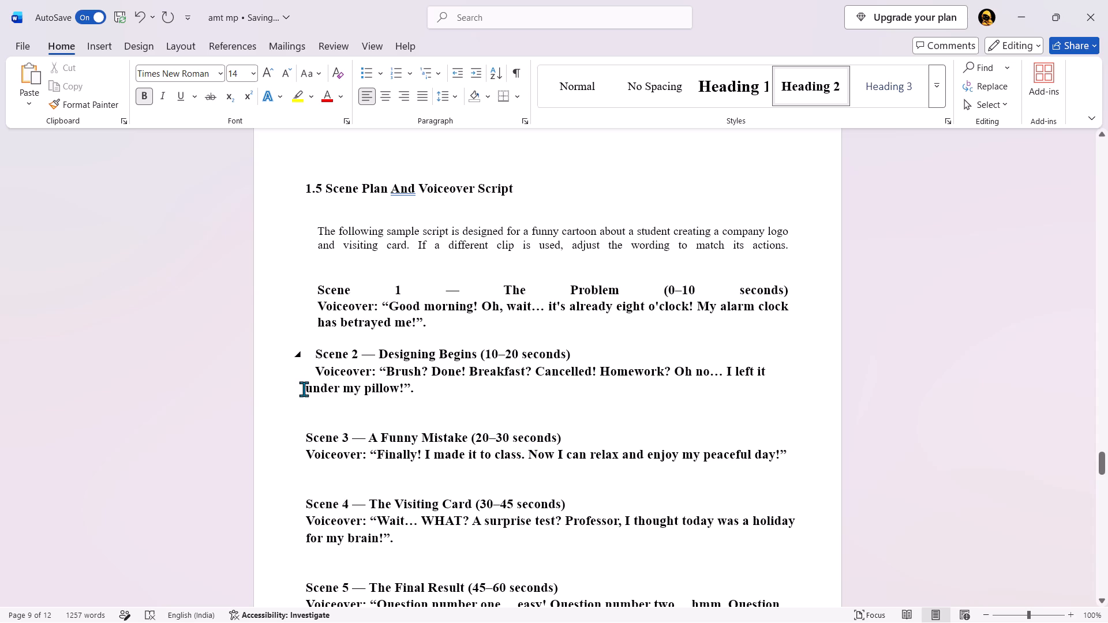
Try to indent the wrapped second line of the Scene 2 voiceover, "under my pillow!", with spaces.
left_click(304, 388)
key("space")
key("space")
key("space")
key("space")
key("space")
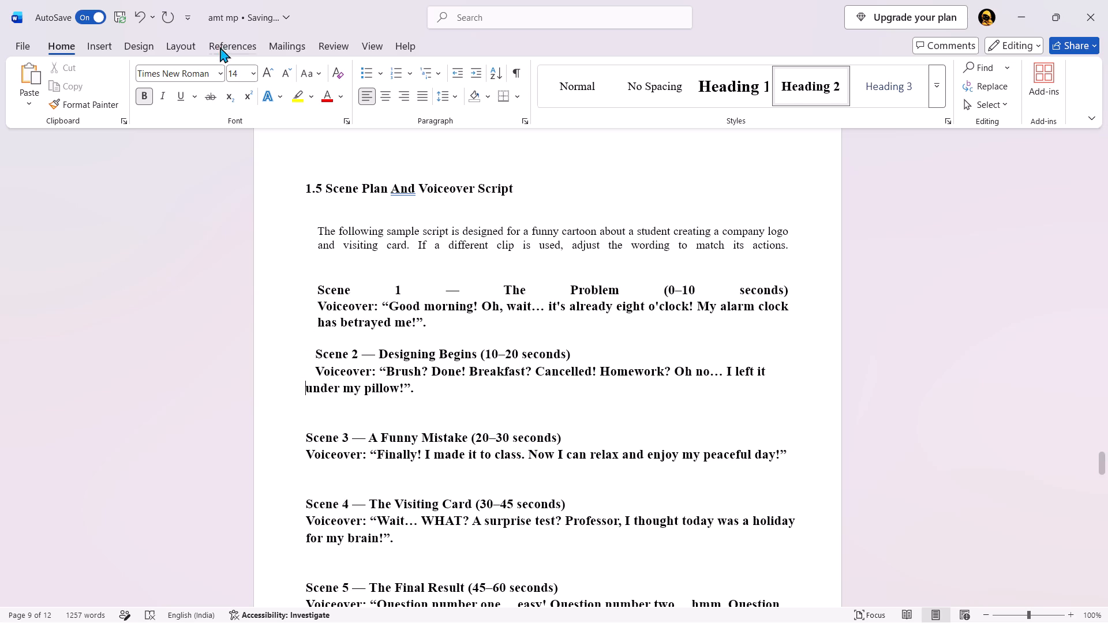
scroll(325, 373, "down", 1)
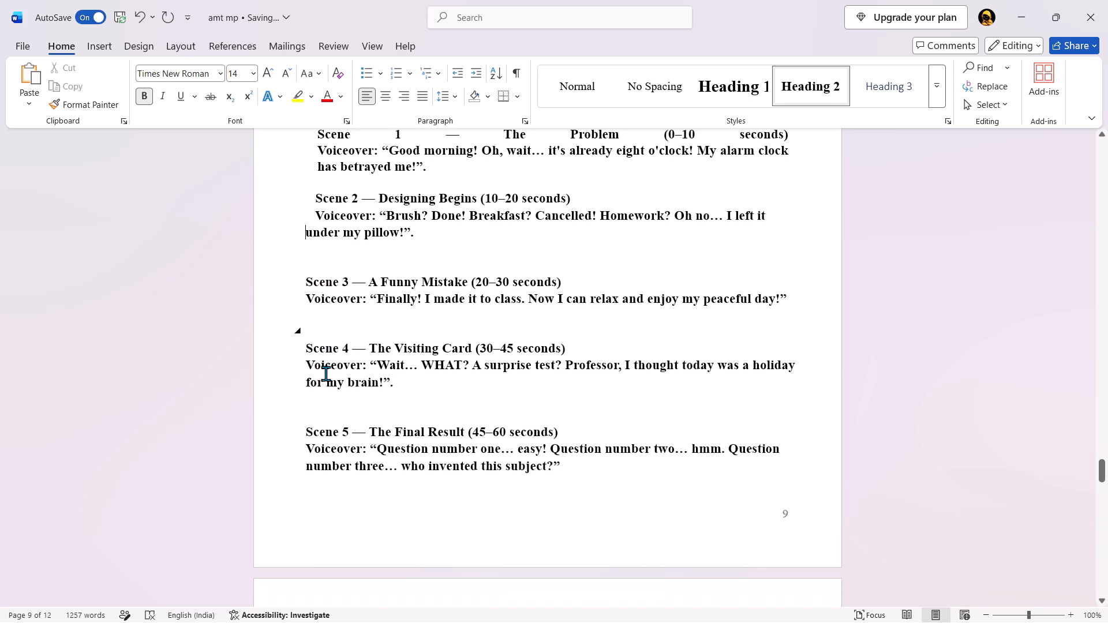
Review the pages from the scene script through the Advantages and Disadvantages sections to the closing signature page, checking their layout.
scroll(325, 373, "down", 1)
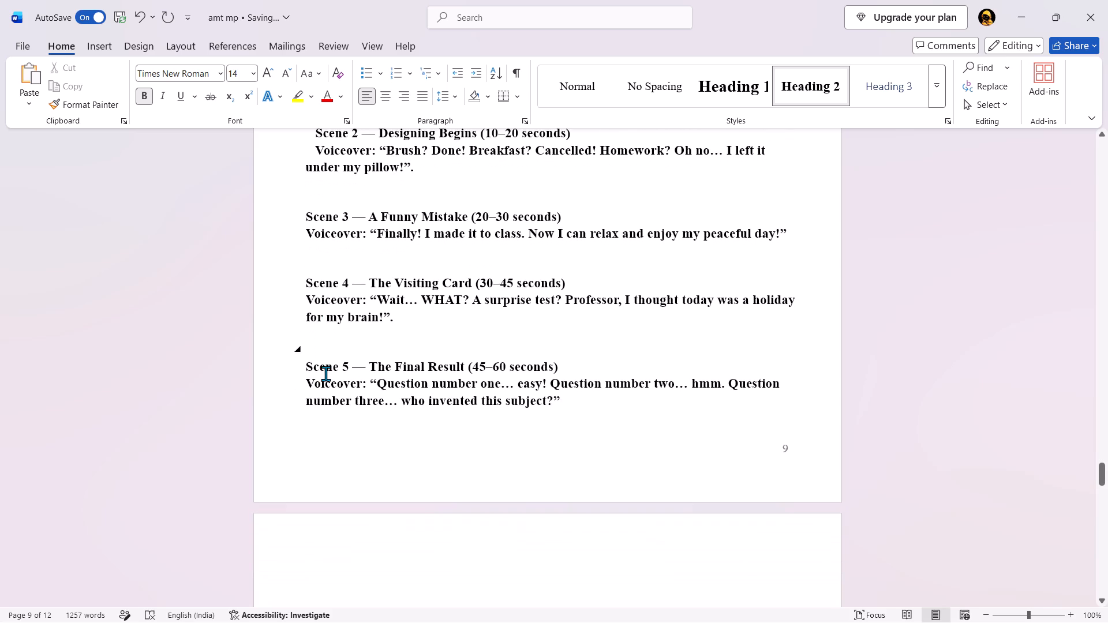
scroll(325, 373, "down", 4)
scroll(325, 373, "up", 1)
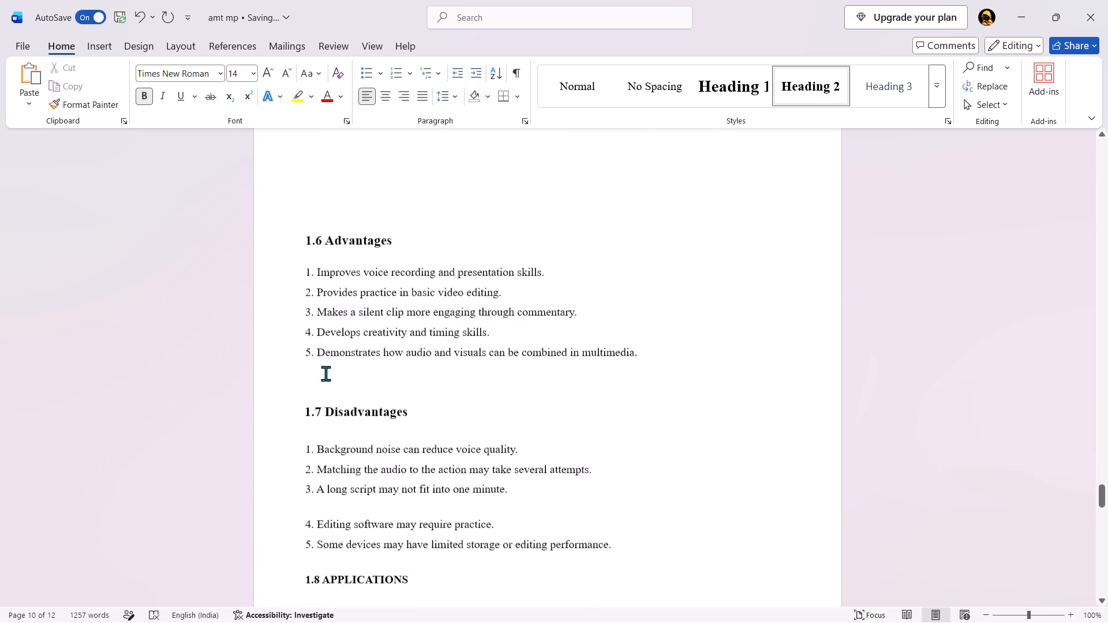
scroll(325, 373, "up", 3)
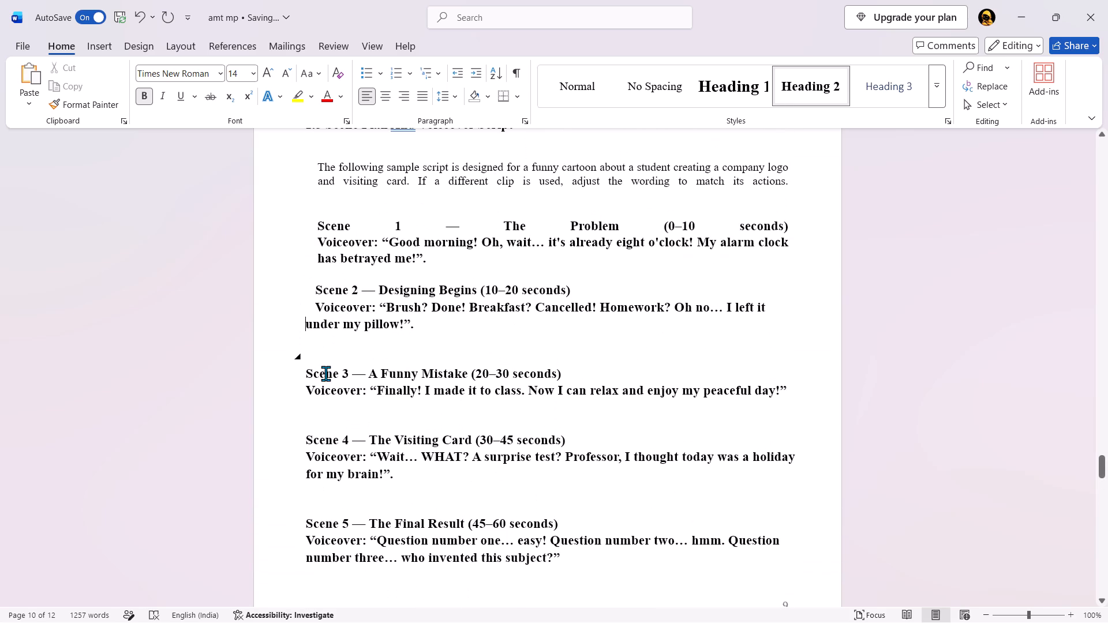
scroll(325, 373, "down", 9)
scroll(325, 373, "up", 3)
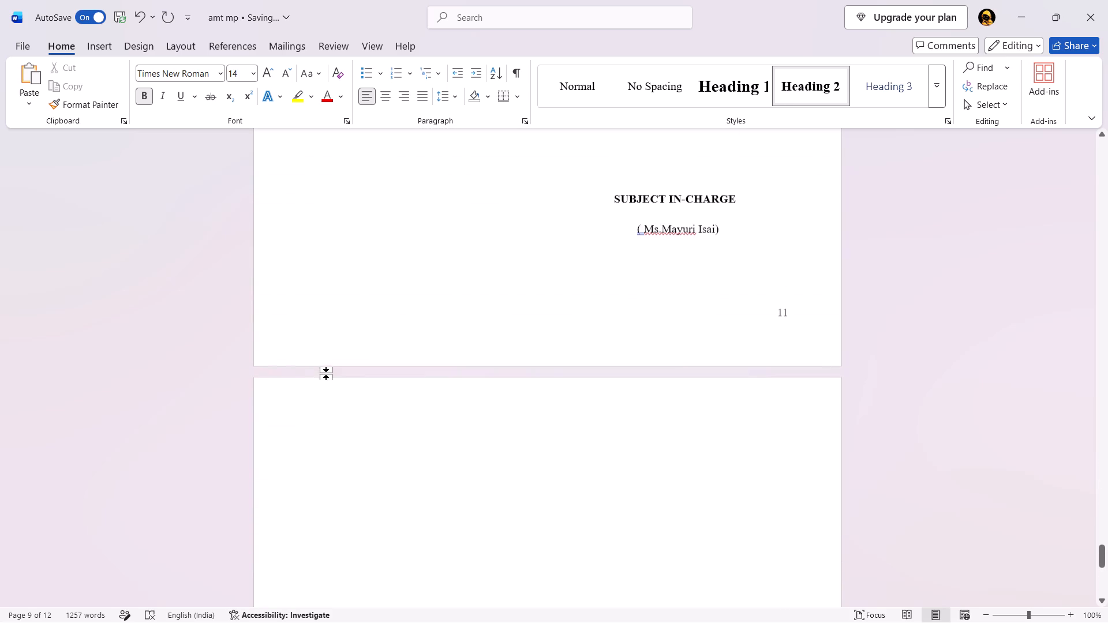
scroll(325, 373, "up", 3)
scroll(403, 445, "right", 1)
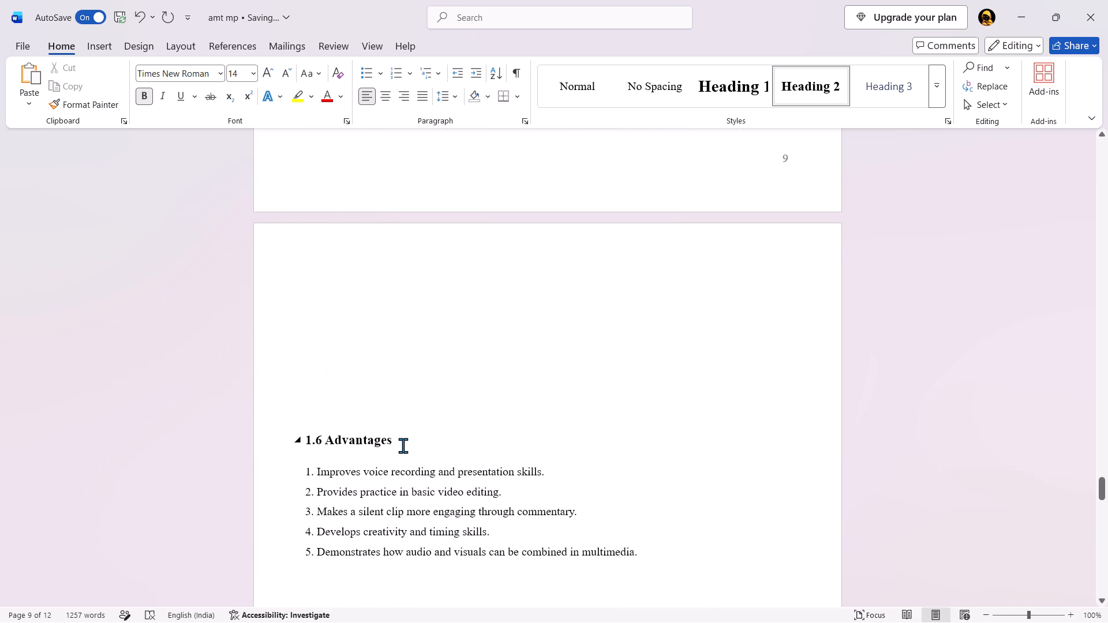
Place the text cursor at the end of the Scene 5 voiceover, after "who invented this subject?".
scroll(403, 445, "up", 2)
left_click(561, 300)
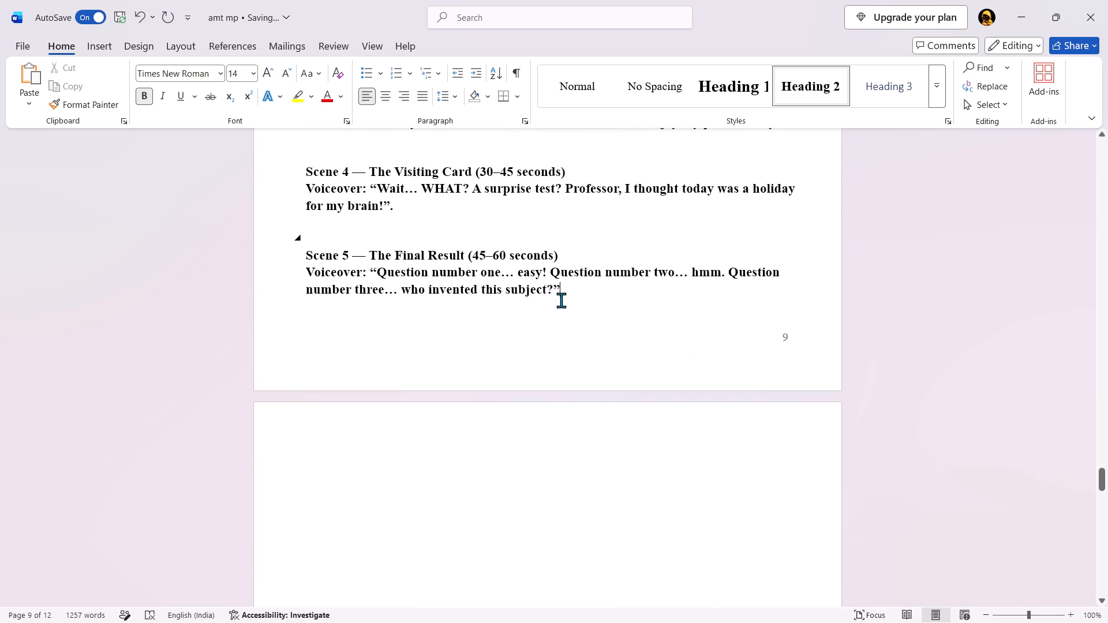
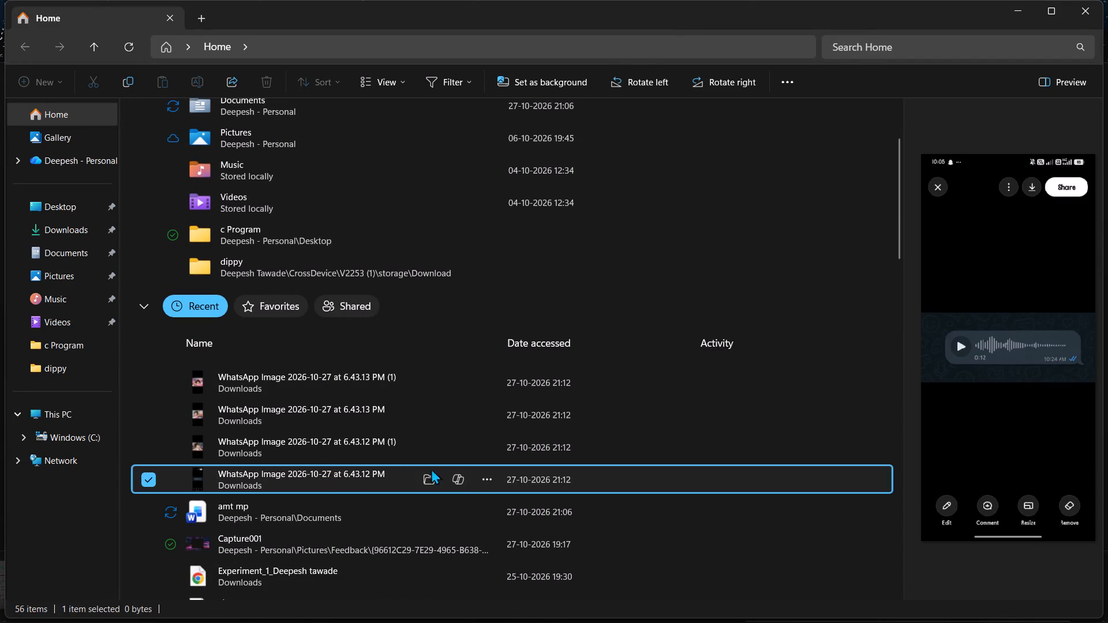
Open the recent picture "WhatsApp Image 2026-10-27 at 6.43.12 PM" in Photos for editing.
left_click(489, 482)
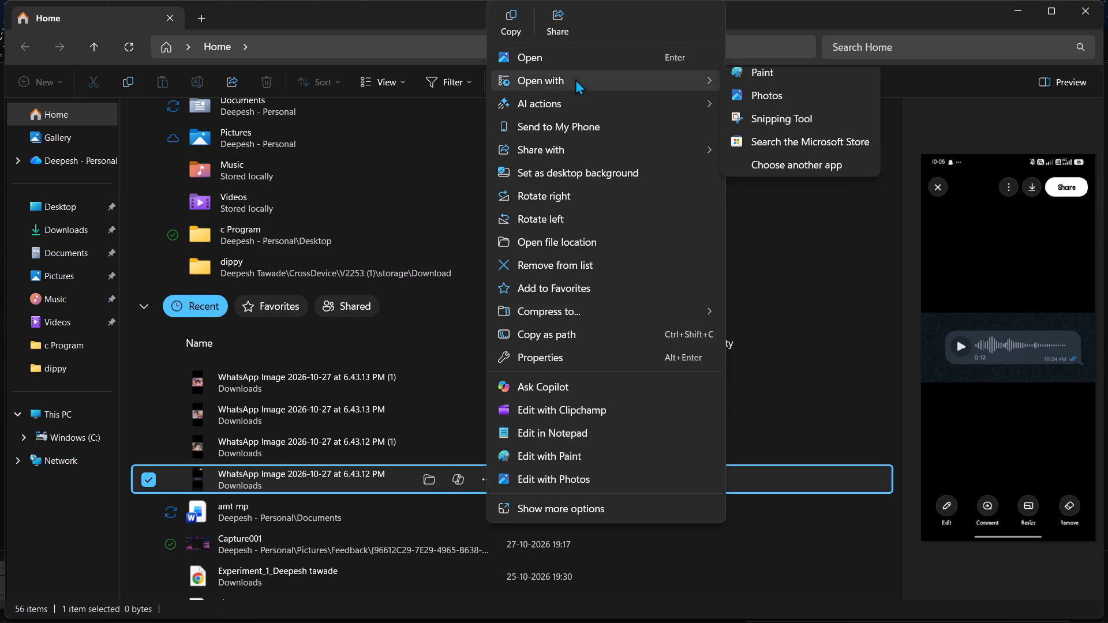
left_click(606, 58)
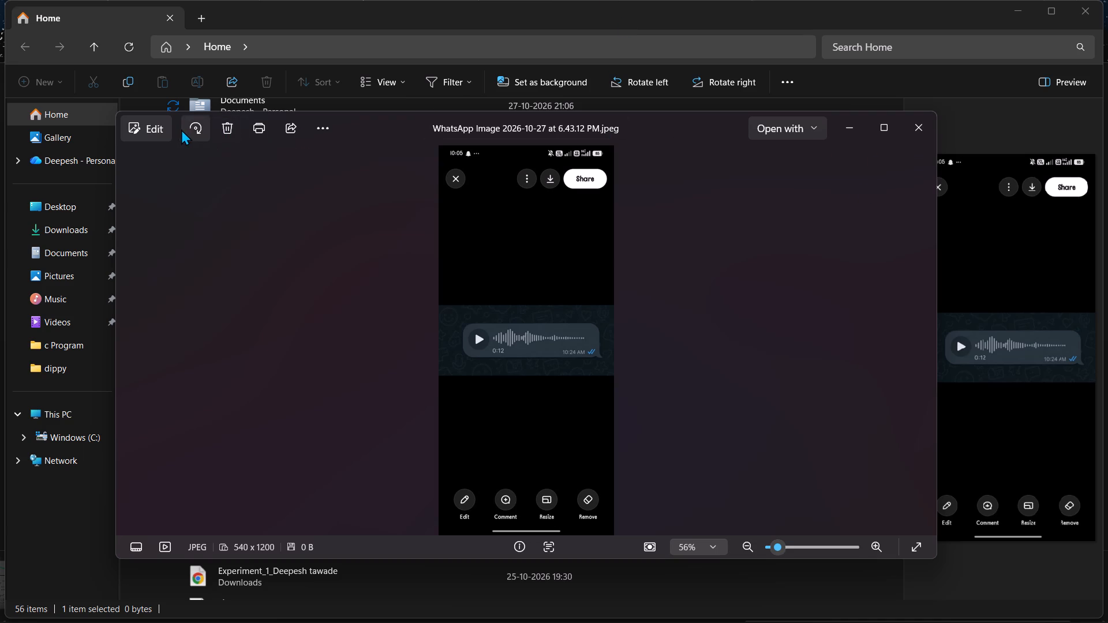
left_click(163, 129)
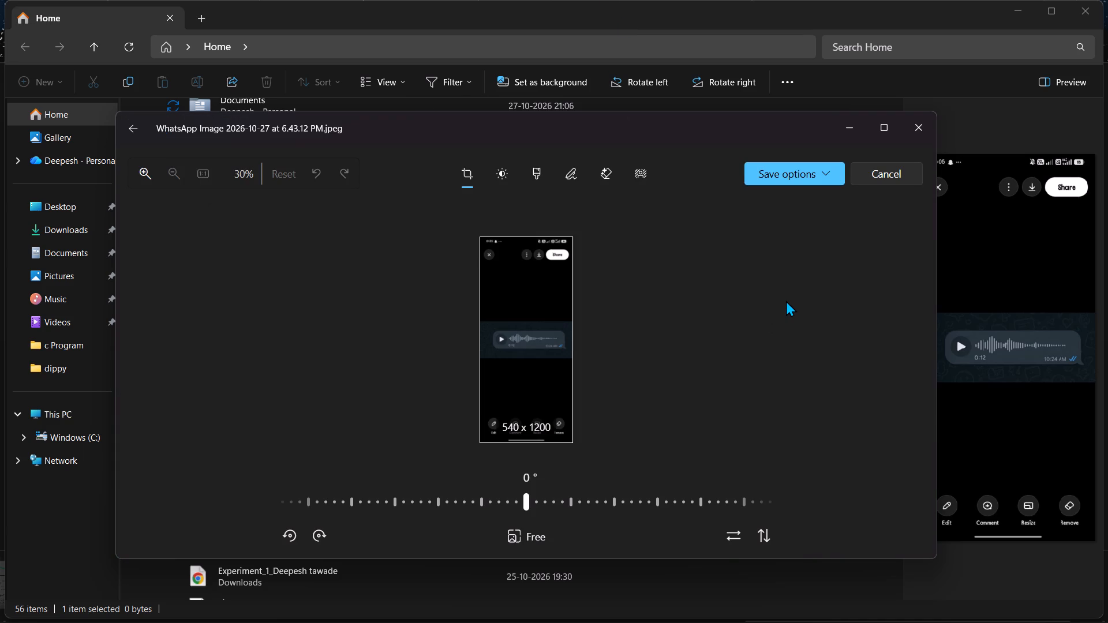
Crop the screenshot's top and bottom to 540 x 209, keeping only the voice message bubble and its patterned background.
left_click_drag(529, 238, 557, 323)
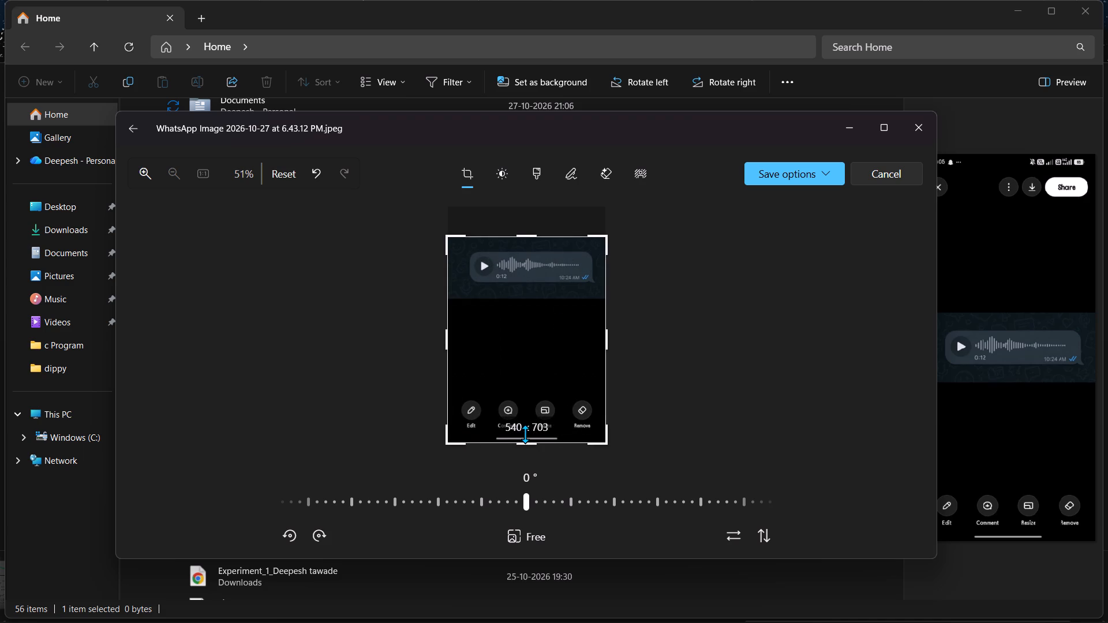
left_click(525, 441)
left_click_drag(525, 440, 525, 439)
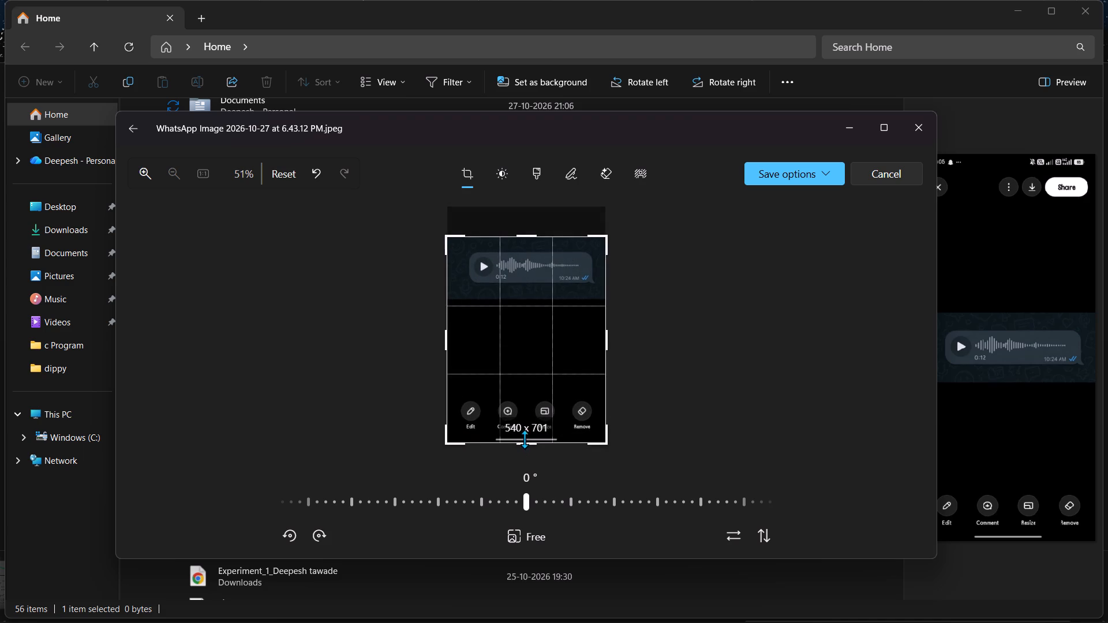
left_click_drag(525, 439, 520, 290)
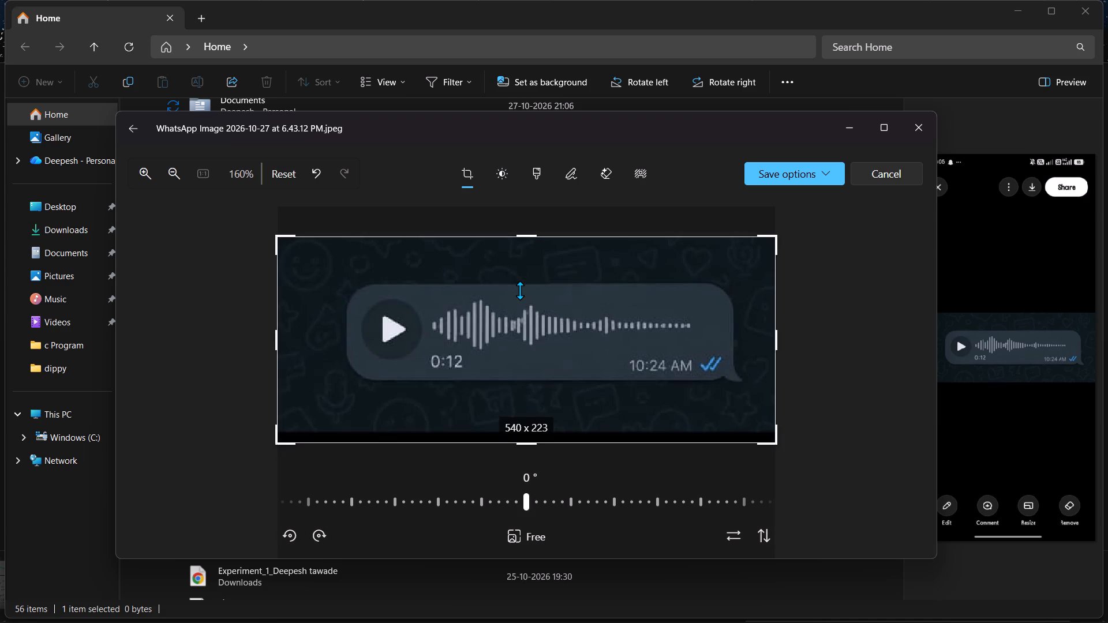
left_click_drag(533, 437, 534, 430)
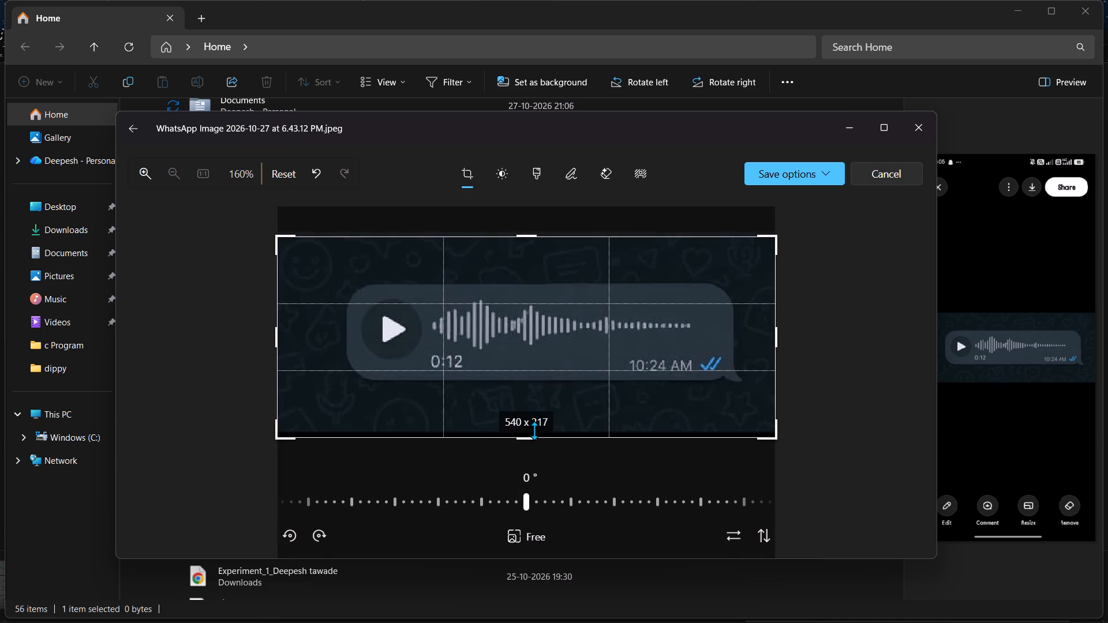
left_click_drag(534, 430, 536, 424)
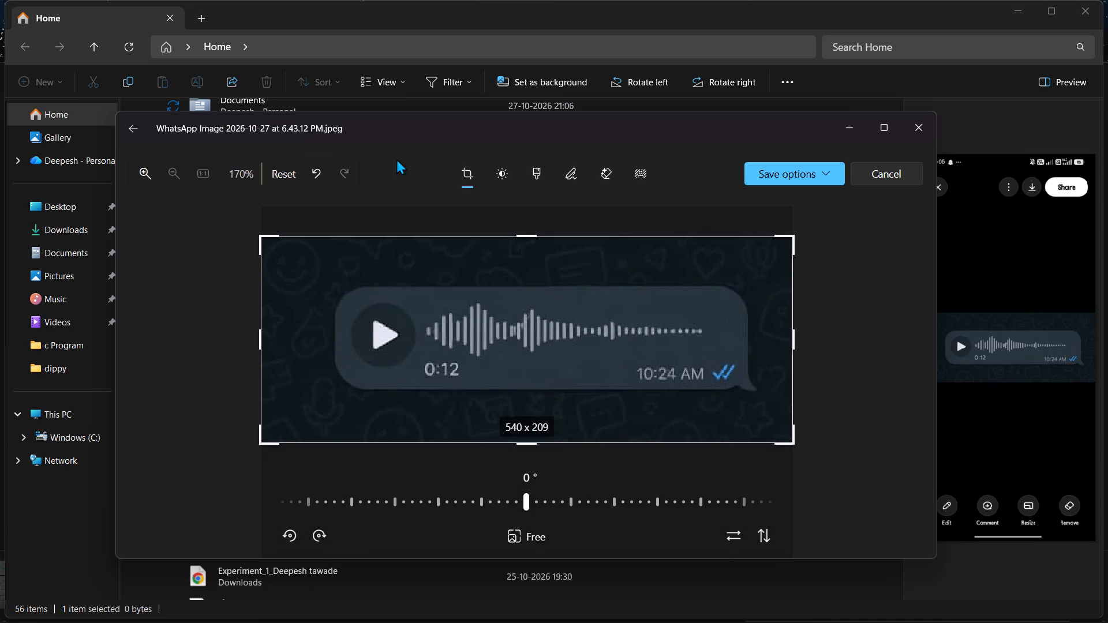
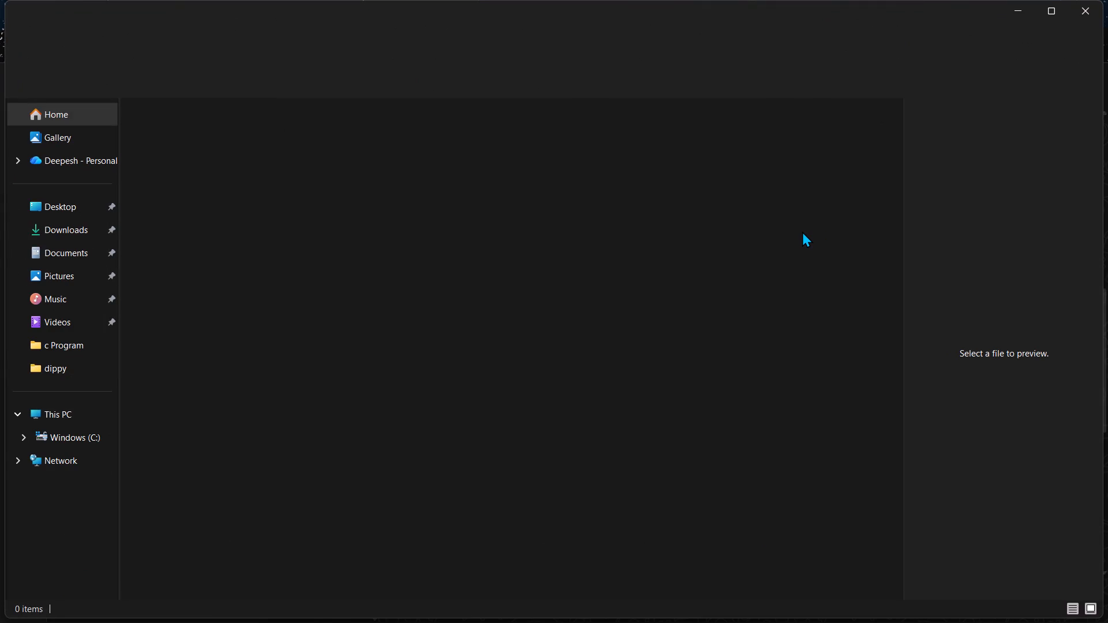
Copy the cropped WhatsApp voice-message image from Photos and paste it into the Word report on the page after Scene 5.
key("alt+Tab")
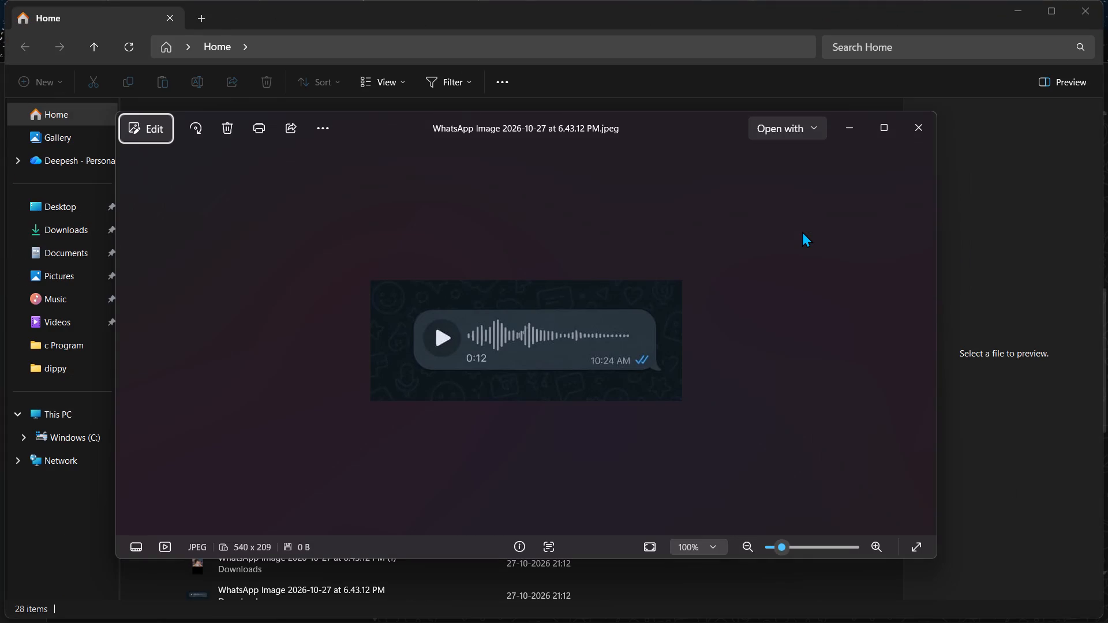
key("ctrl+c")
key("alt+Tab")
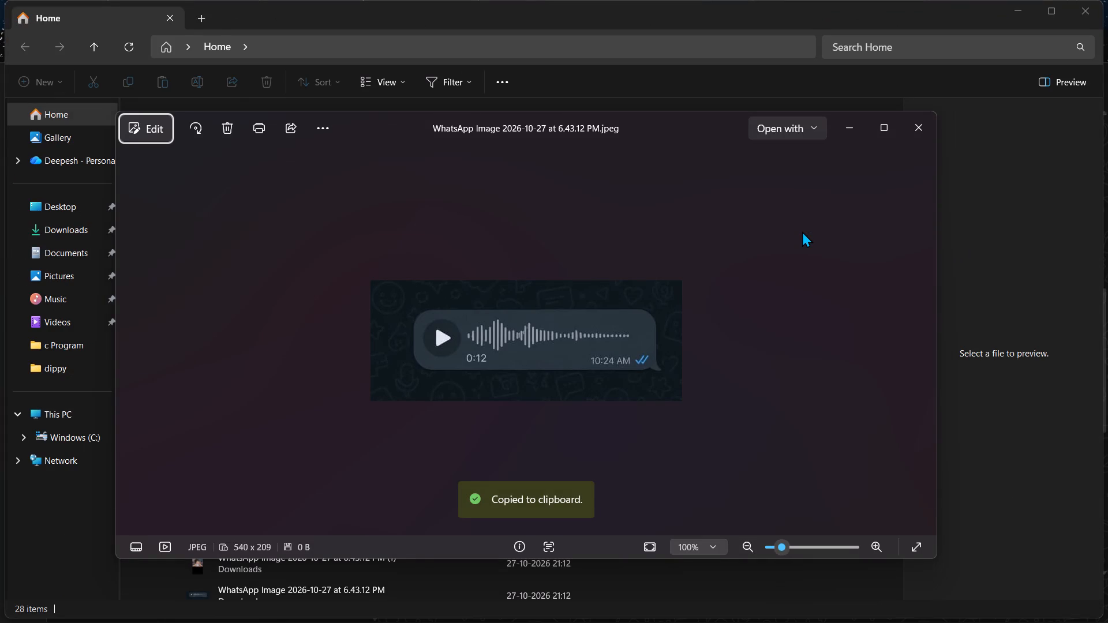
key("alt+Tab")
key("alt+Tab")
key("alt+Tab")
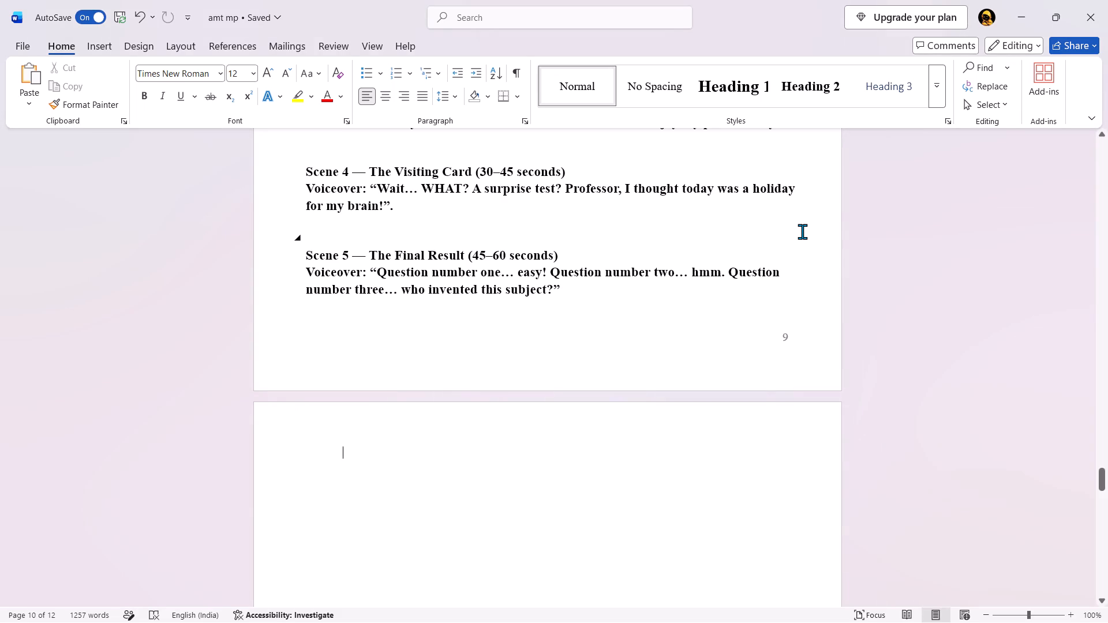
key("ctrl+v")
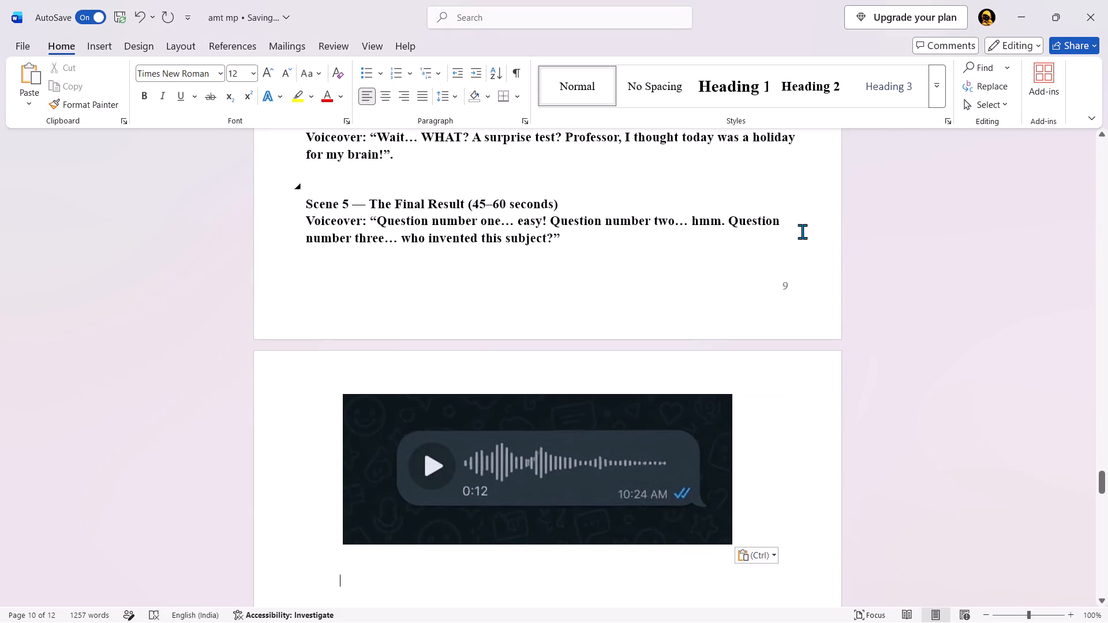
Set the pasted voice-message picture's text wrapping to Tight.
left_click(701, 429)
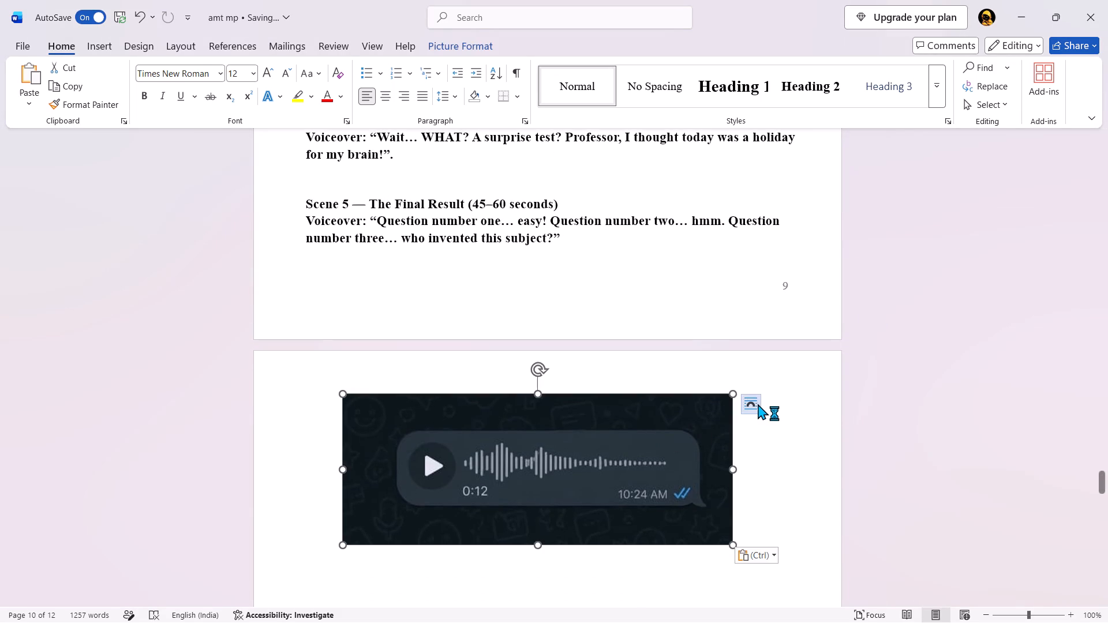
left_click(755, 404)
left_click(811, 501)
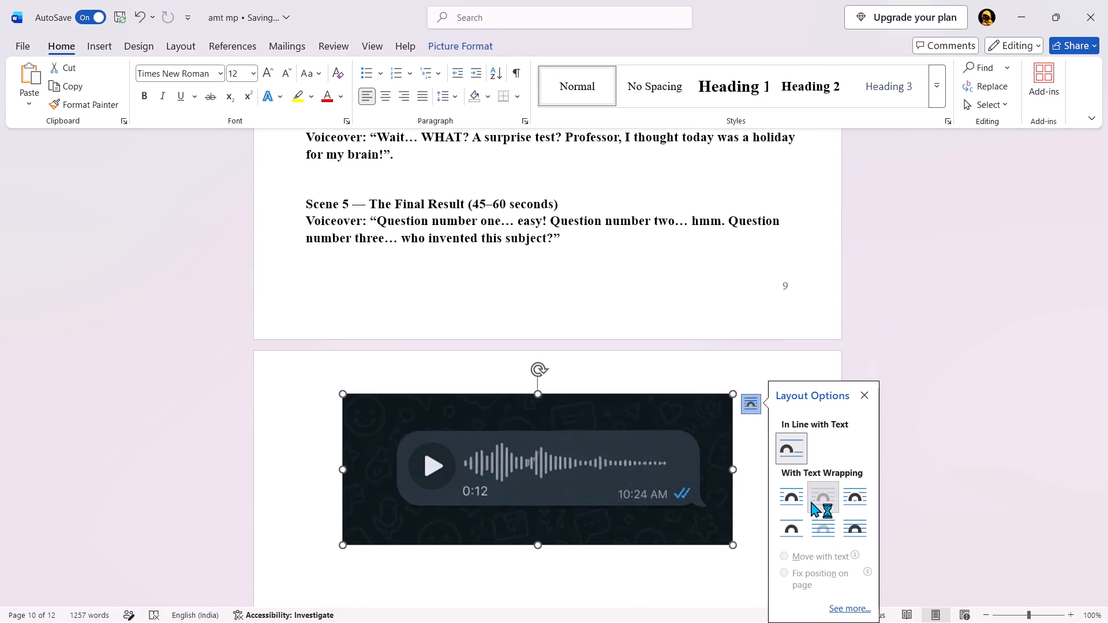
Shrink the voice-message picture to a bit over half its pasted width and place it near the page's top-left margin, above 1.6 Advantages.
left_click_drag(733, 546, 571, 502)
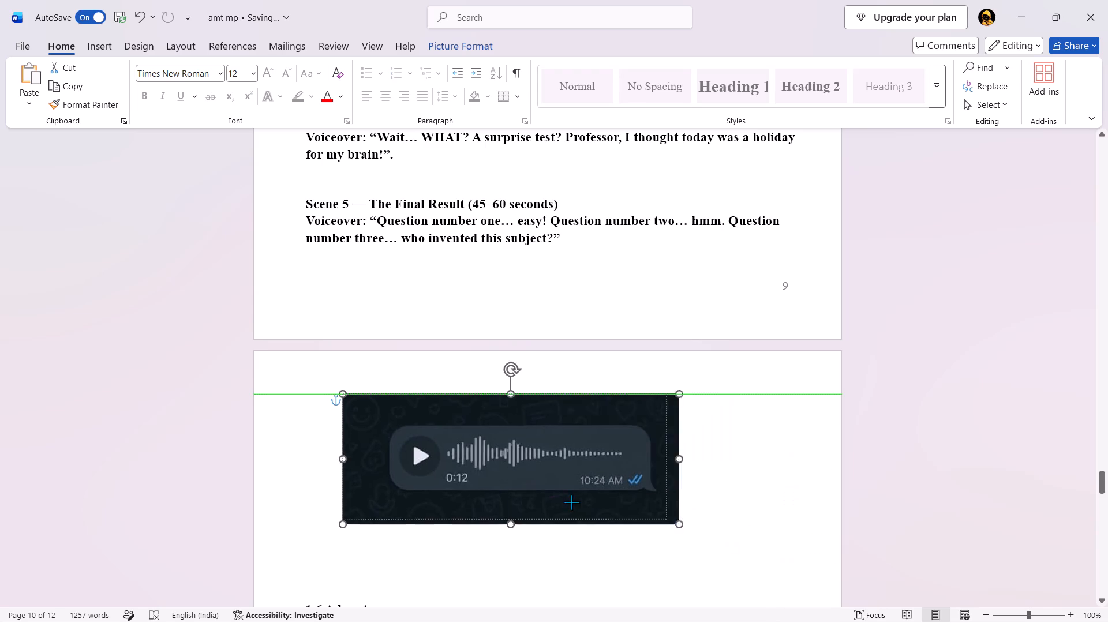
left_click_drag(571, 502, 476, 444)
left_click_drag(432, 427, 385, 434)
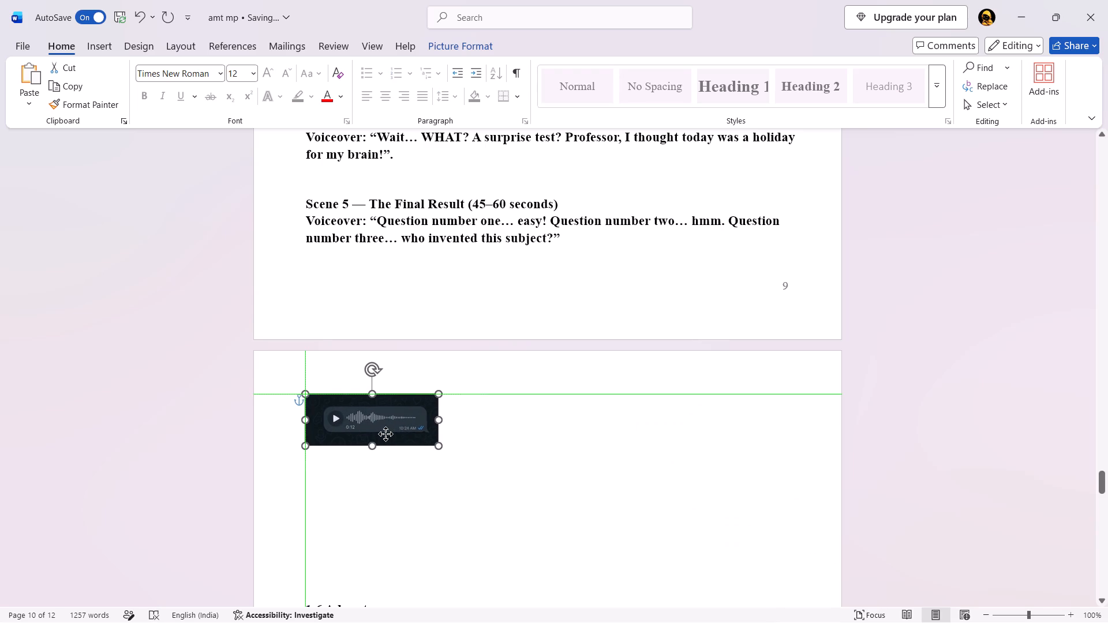
left_click_drag(385, 434, 377, 434)
left_click_drag(377, 434, 393, 434)
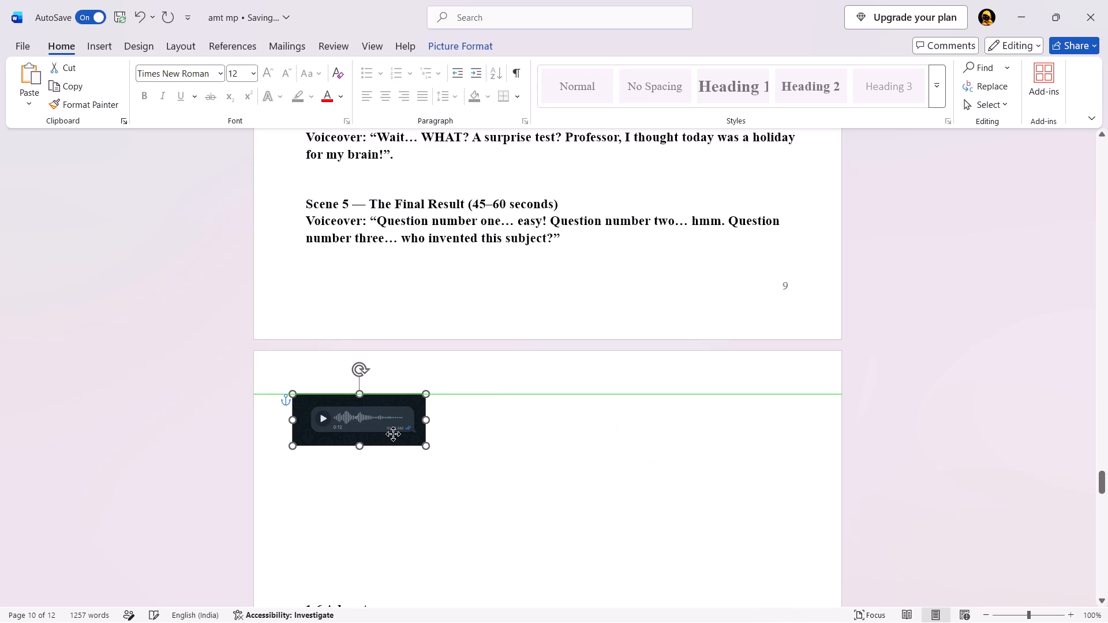
left_click_drag(393, 434, 396, 434)
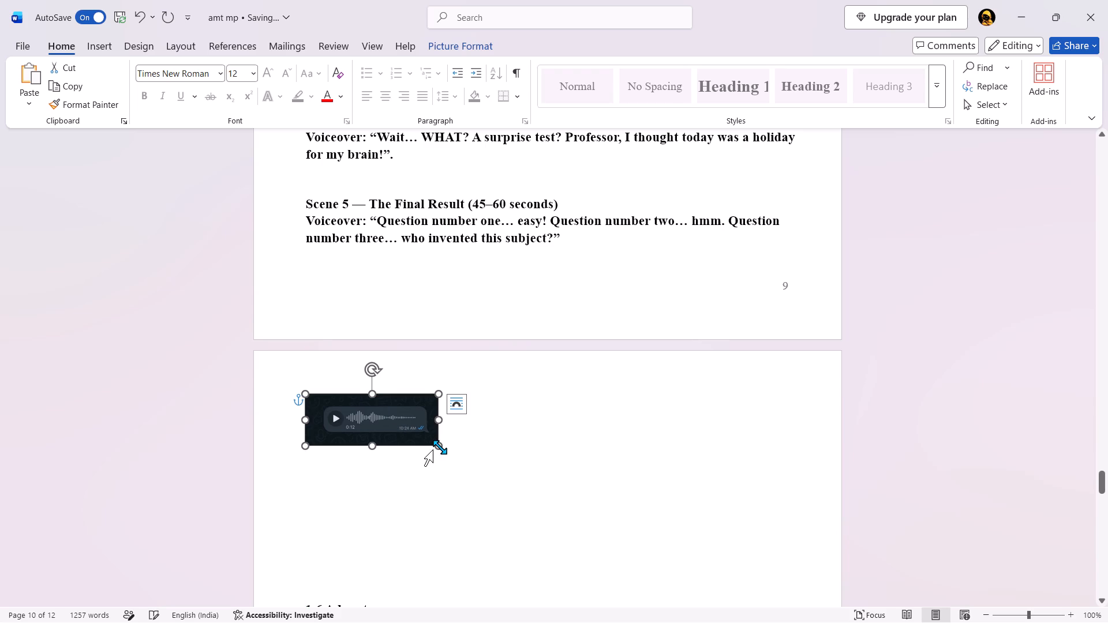
left_click_drag(403, 429, 597, 280)
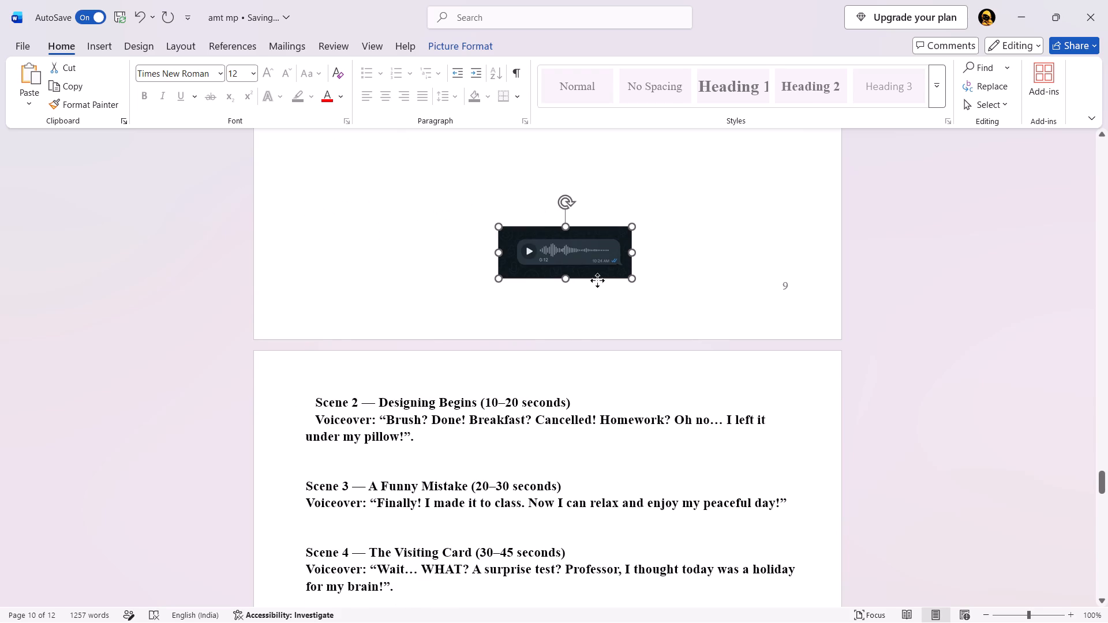
left_click_drag(597, 280, 549, 452)
left_click_drag(559, 451, 683, 434)
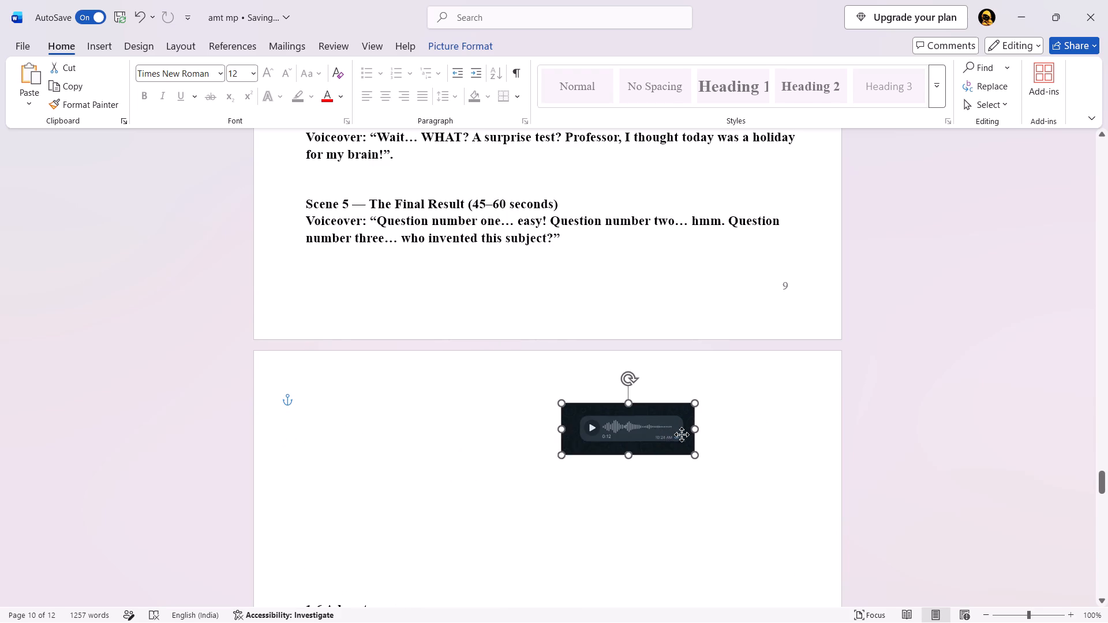
left_click_drag(683, 434, 421, 422)
left_click_drag(446, 445, 525, 481)
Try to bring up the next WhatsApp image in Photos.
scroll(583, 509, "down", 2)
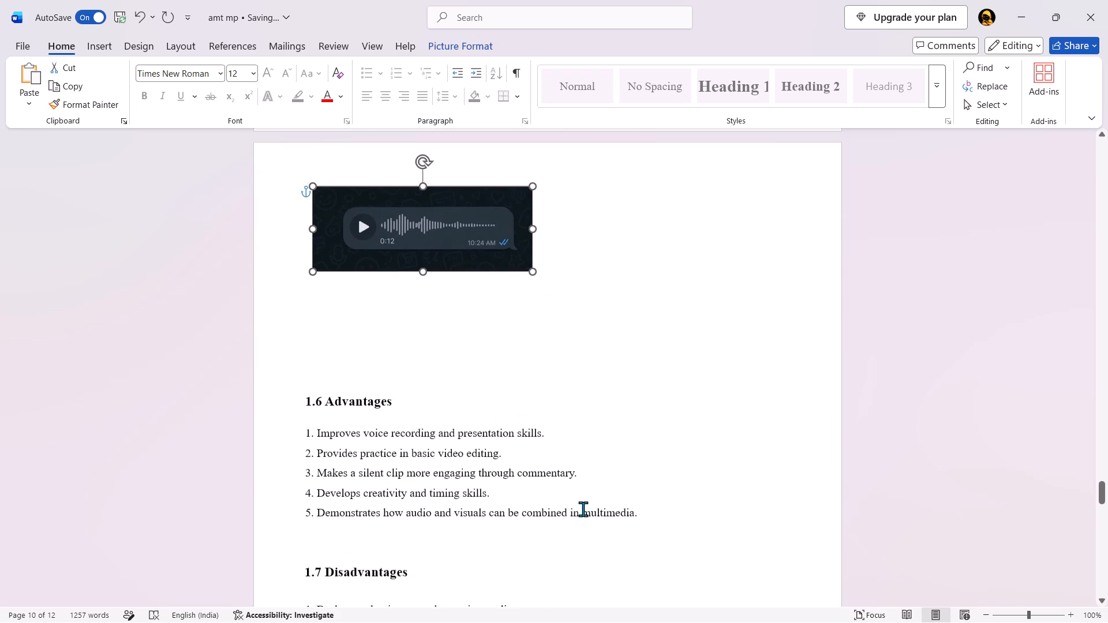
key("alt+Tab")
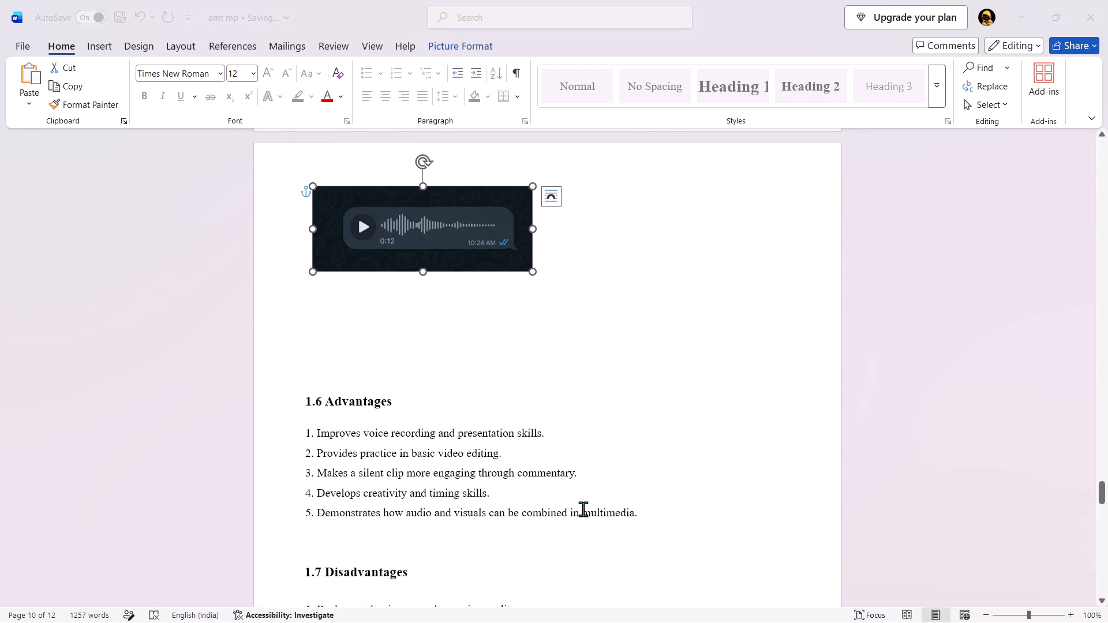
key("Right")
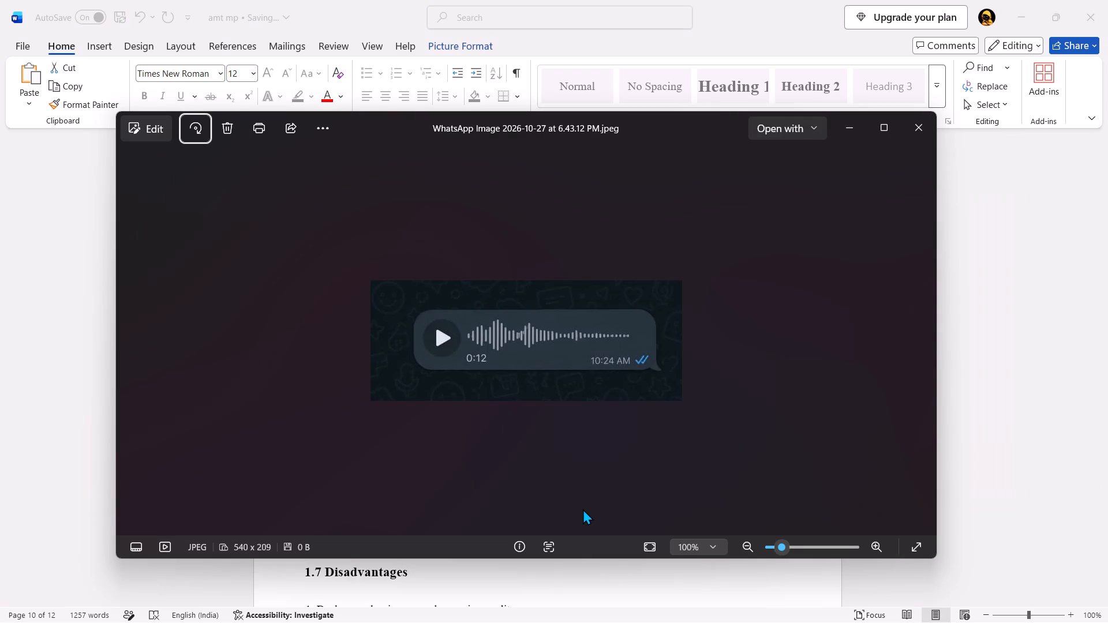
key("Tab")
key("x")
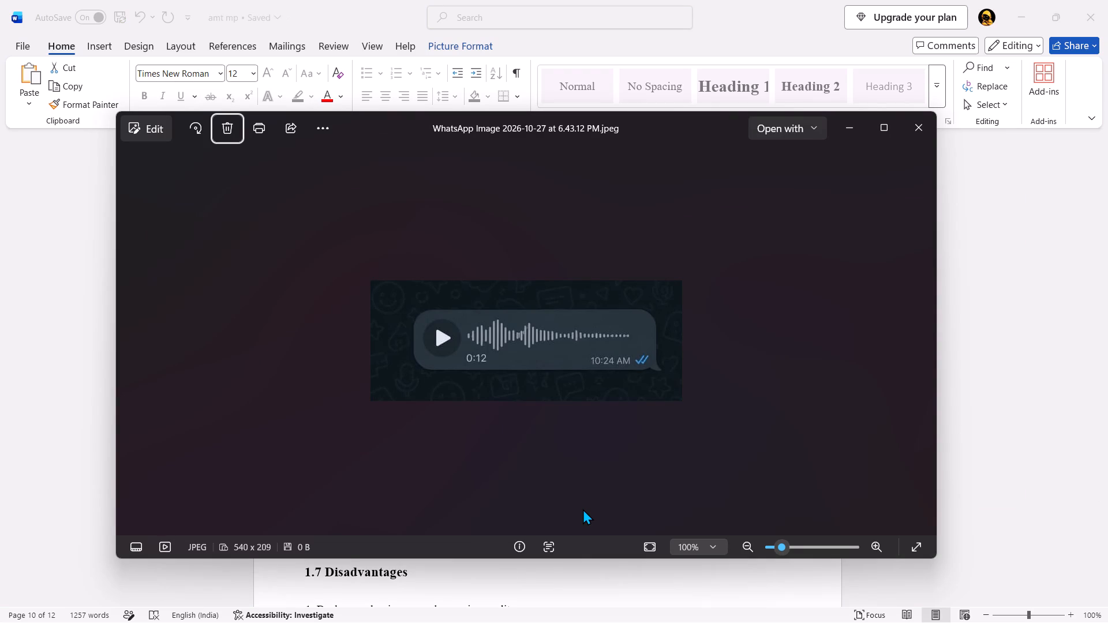
Copy "WhatsApp Image 2026-10-27 at 6.43.13 PM (1)" from File Explorer's recent files and paste one copy into the report after the voice-message picture.
key("alt+Tab")
key("alt+Tab")
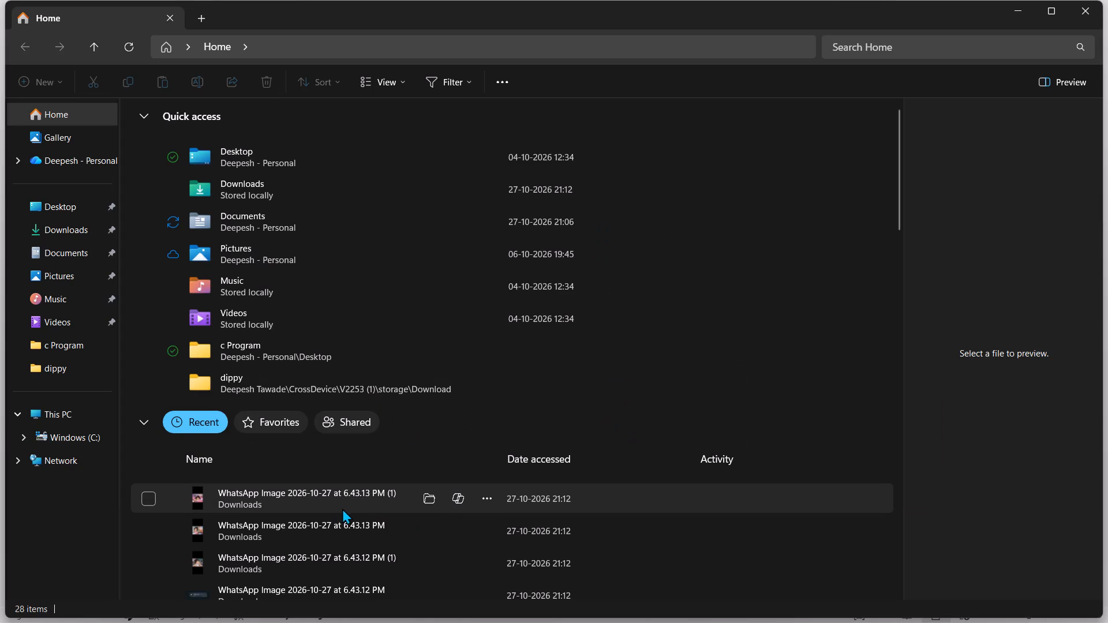
left_click(346, 506)
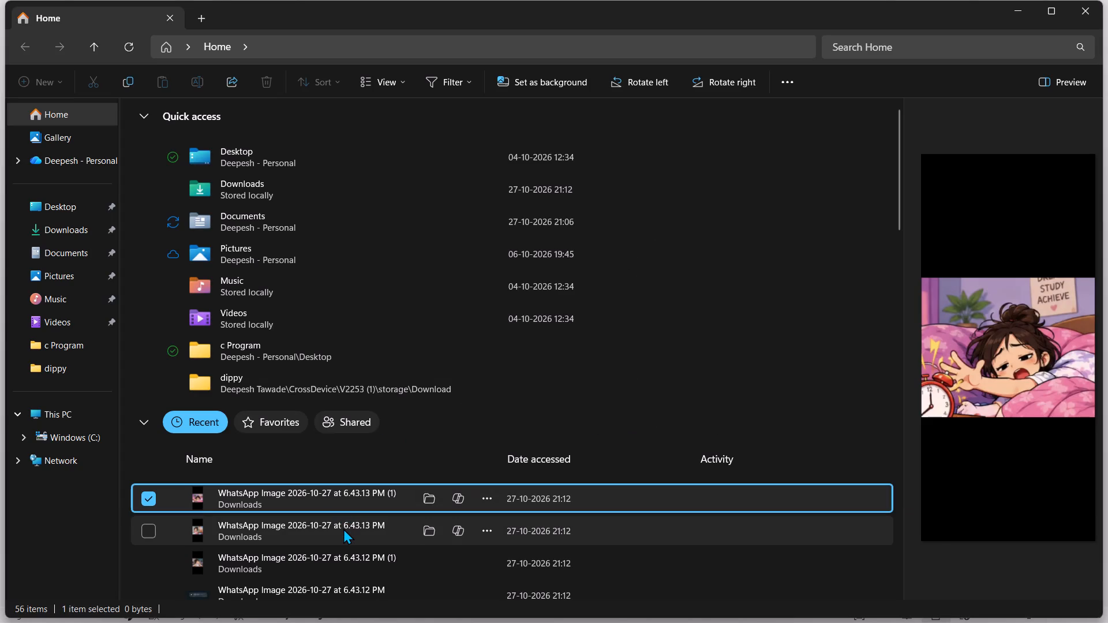
key("ctrl+c")
key("alt+Tab")
key("alt+Tab")
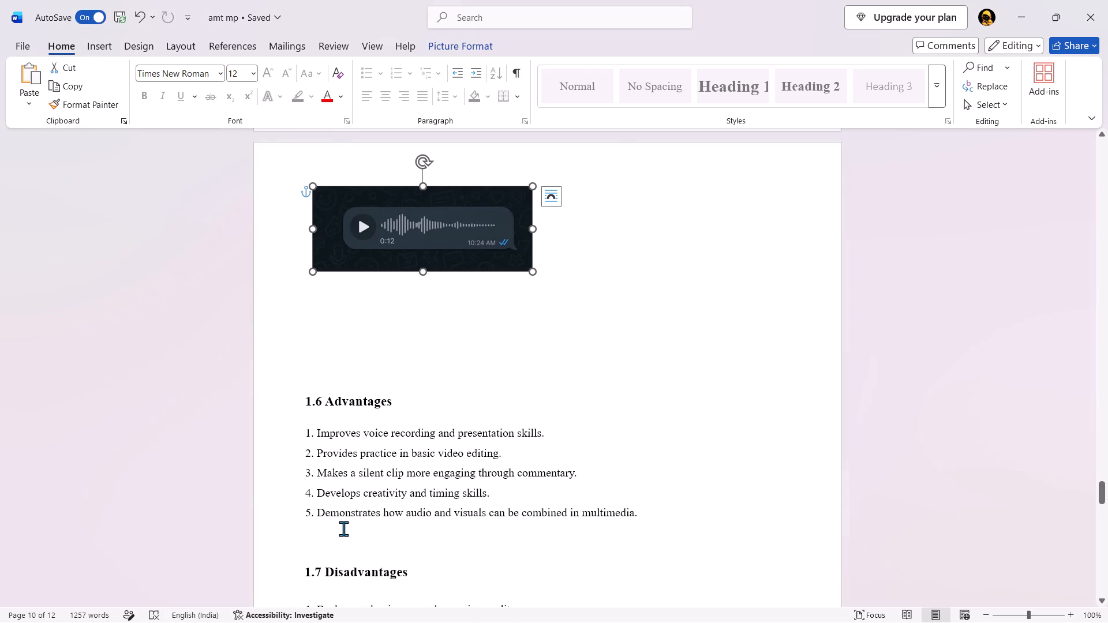
left_click(641, 290)
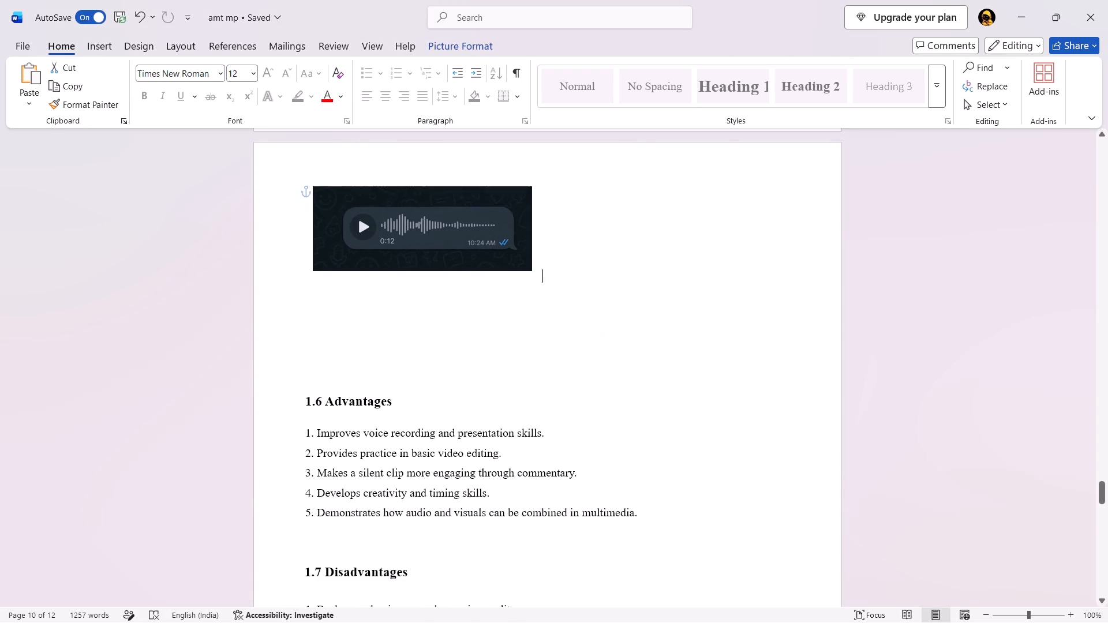
key("ctrl+v")
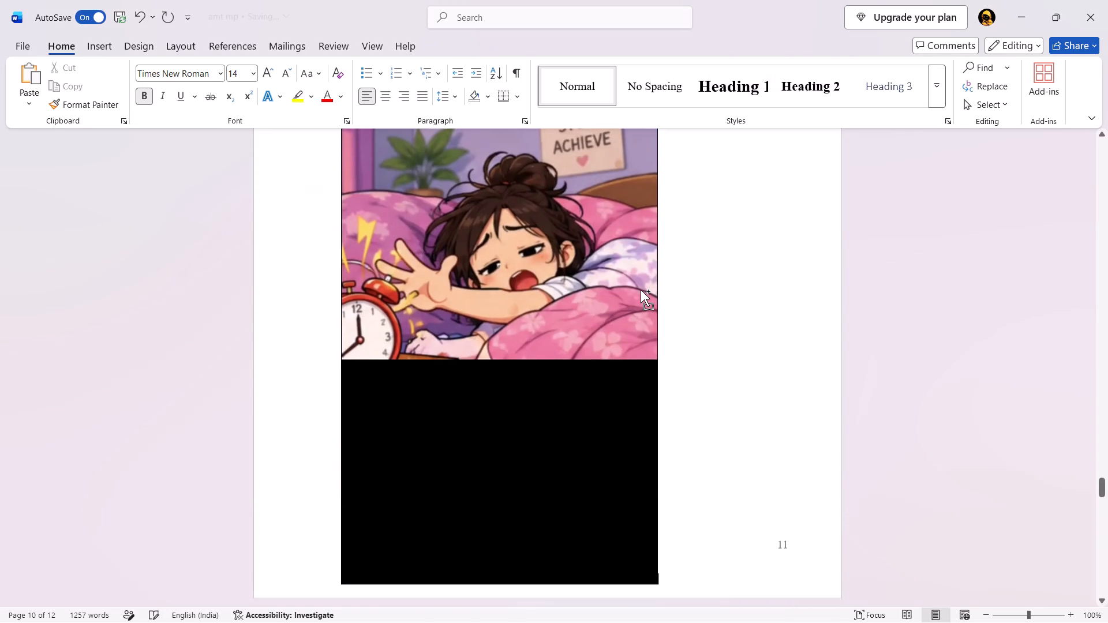
key("ctrl+v")
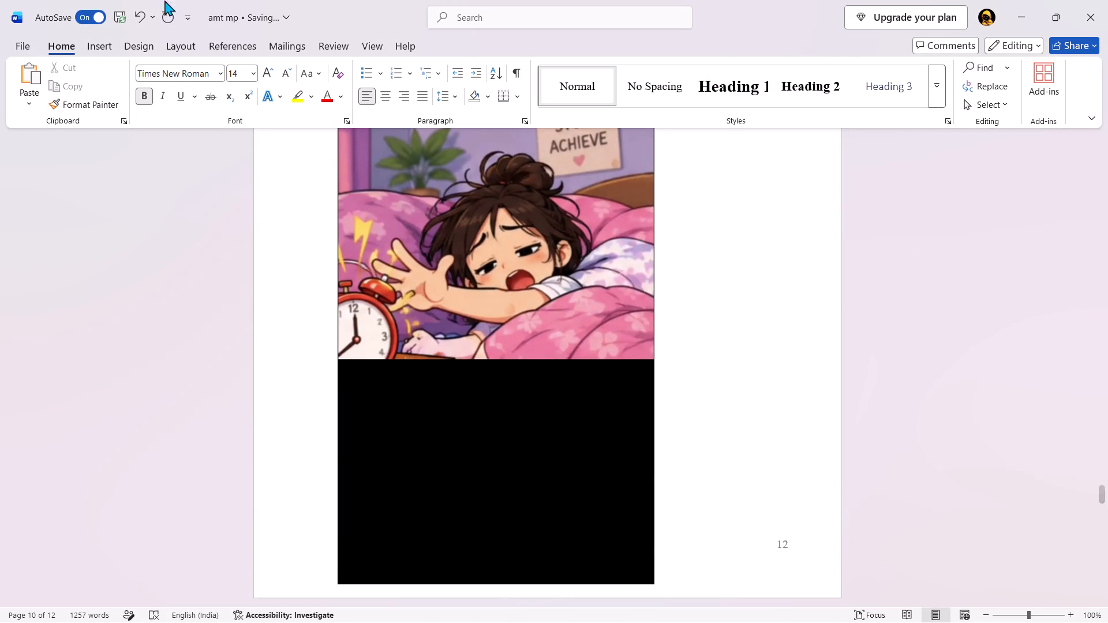
left_click(141, 16)
scroll(466, 244, "up", 1)
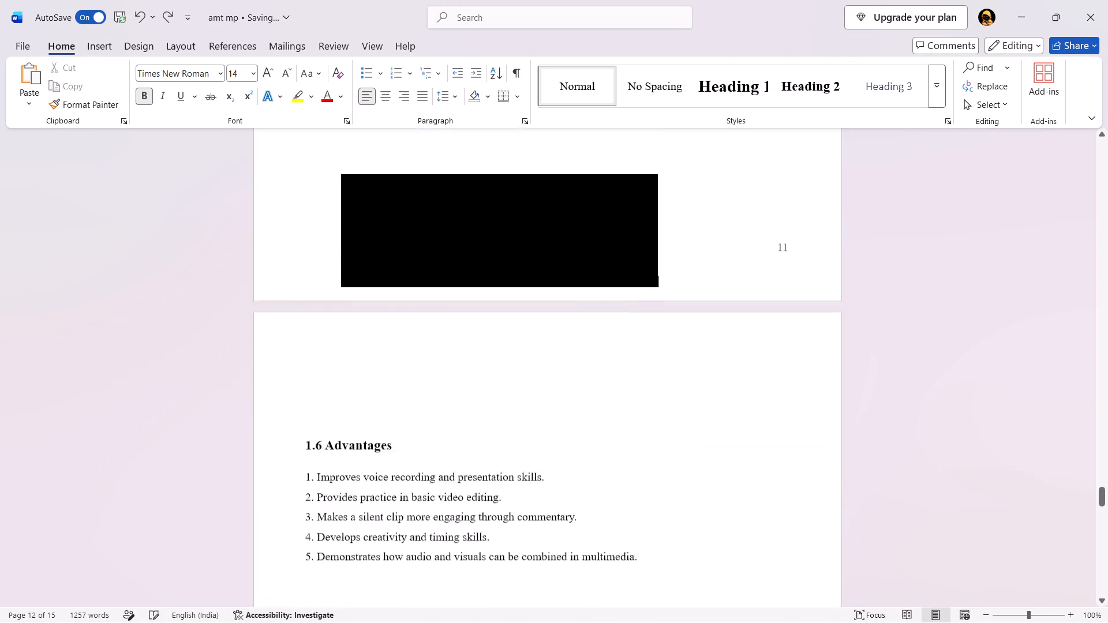
scroll(466, 244, "up", 1)
scroll(622, 301, "up", 3)
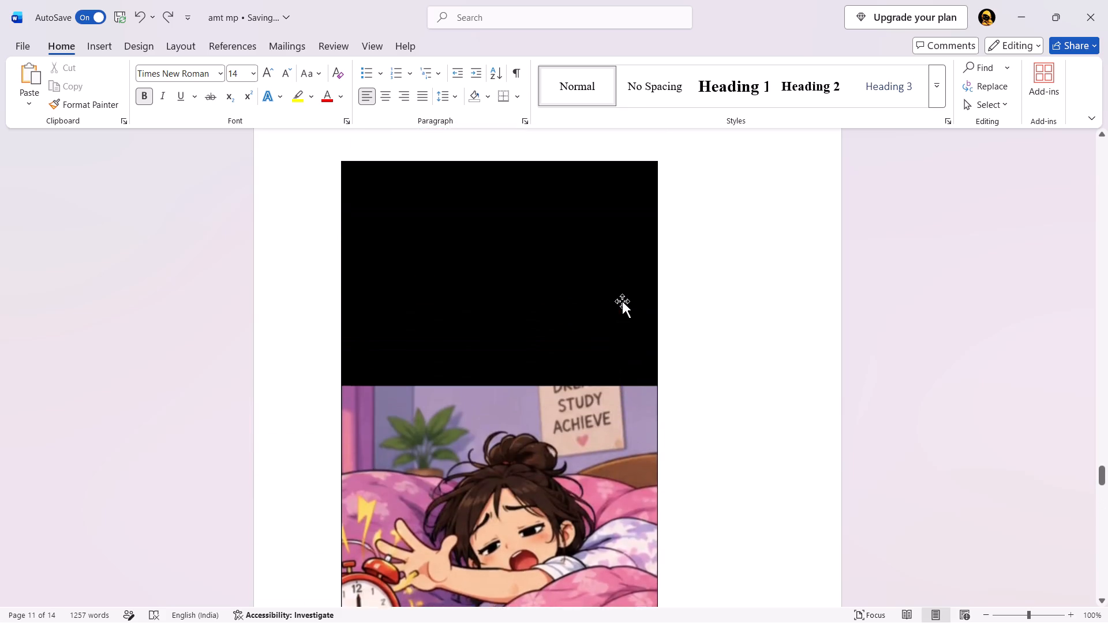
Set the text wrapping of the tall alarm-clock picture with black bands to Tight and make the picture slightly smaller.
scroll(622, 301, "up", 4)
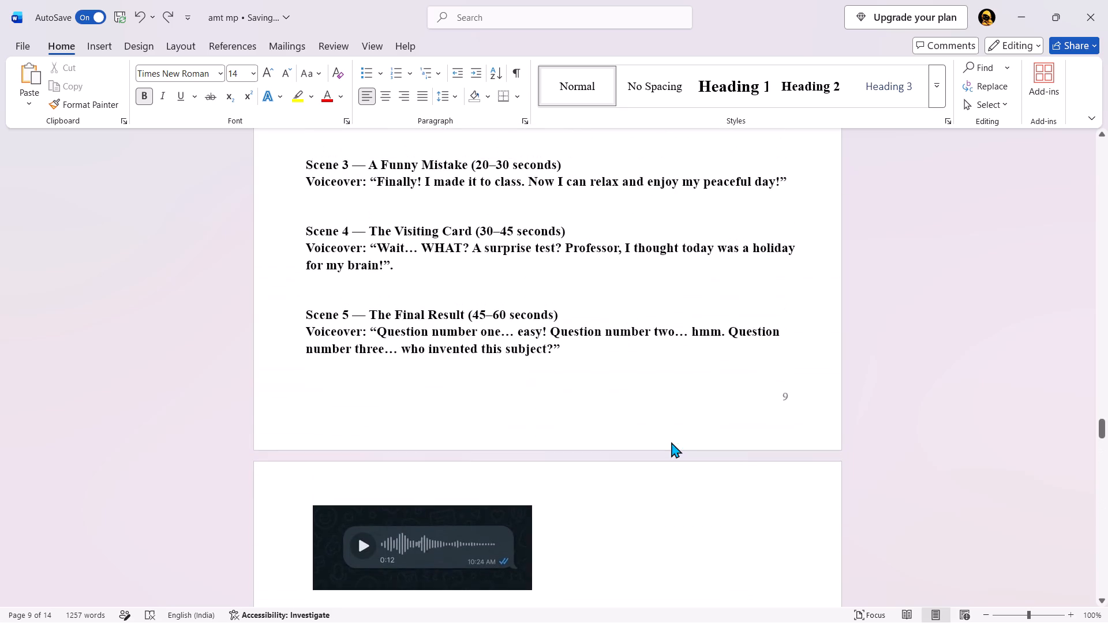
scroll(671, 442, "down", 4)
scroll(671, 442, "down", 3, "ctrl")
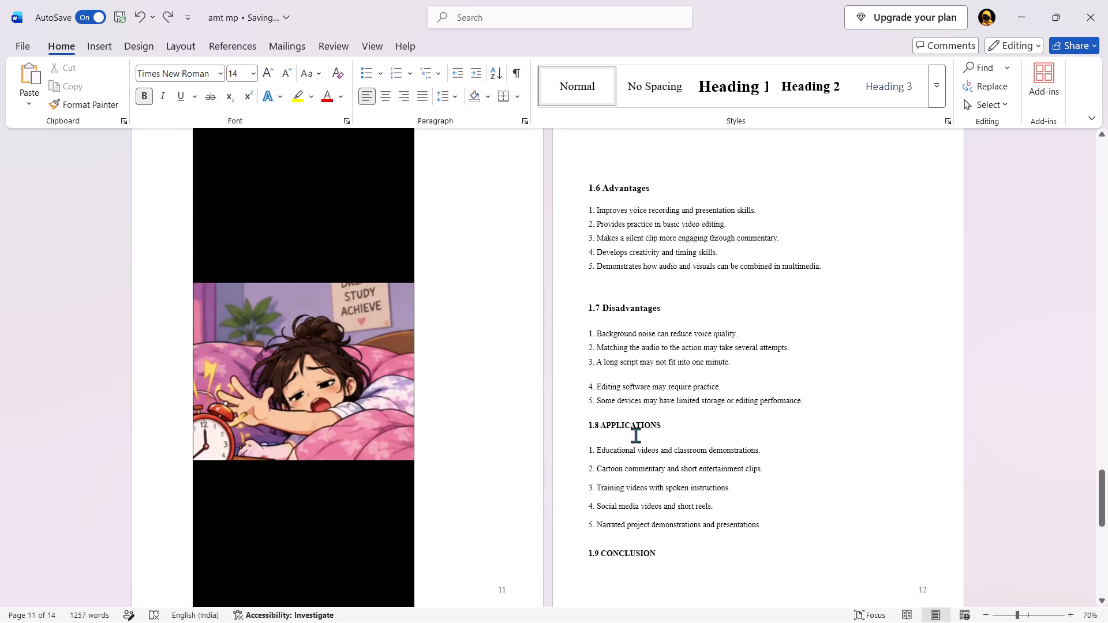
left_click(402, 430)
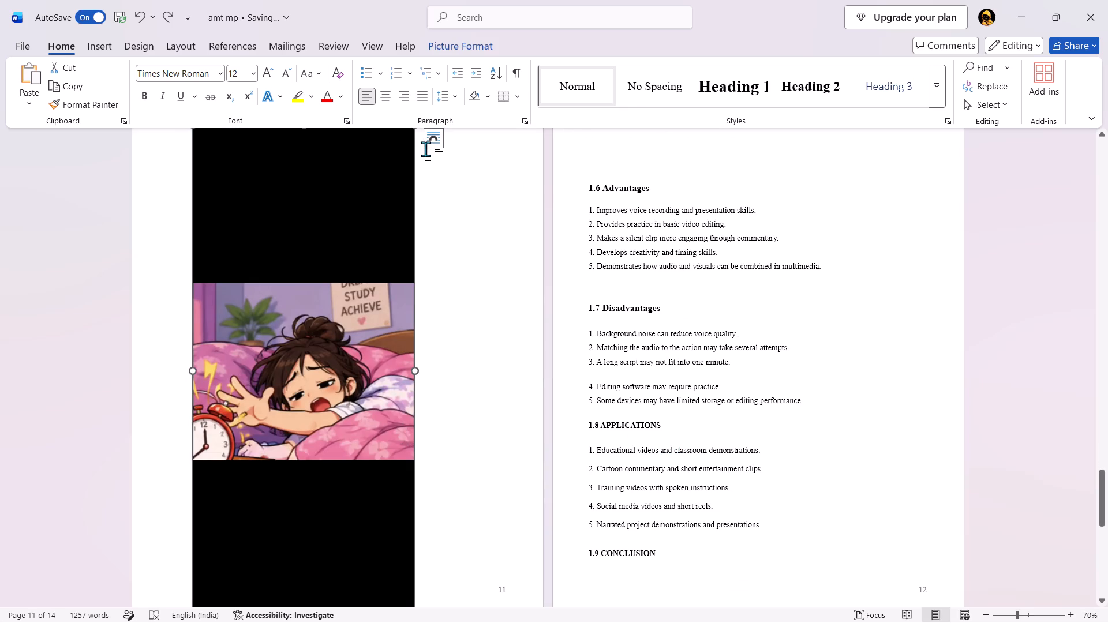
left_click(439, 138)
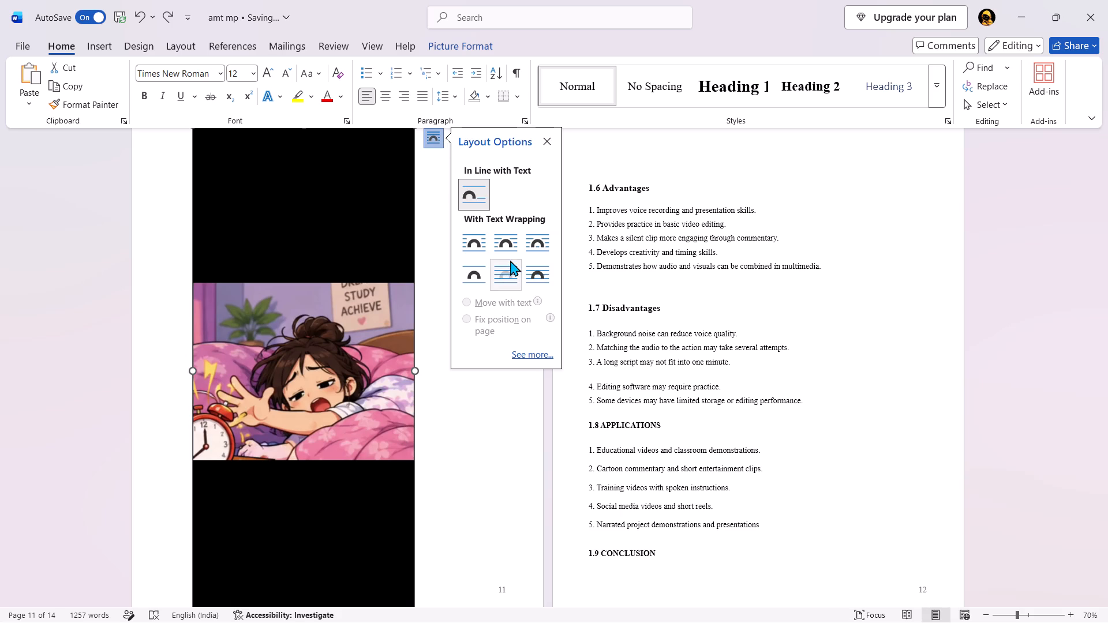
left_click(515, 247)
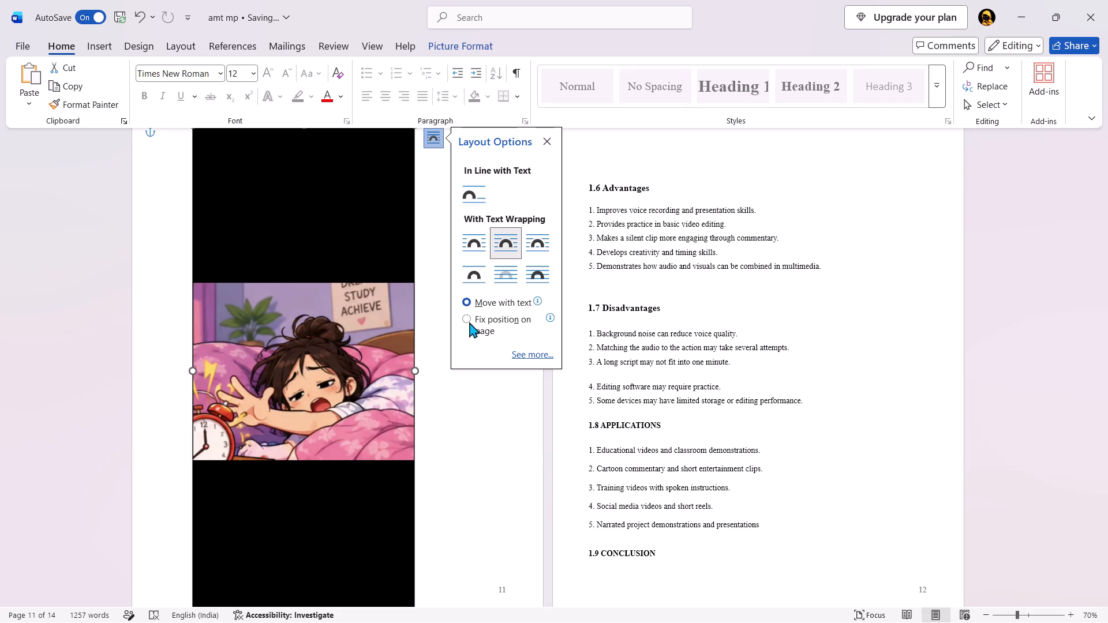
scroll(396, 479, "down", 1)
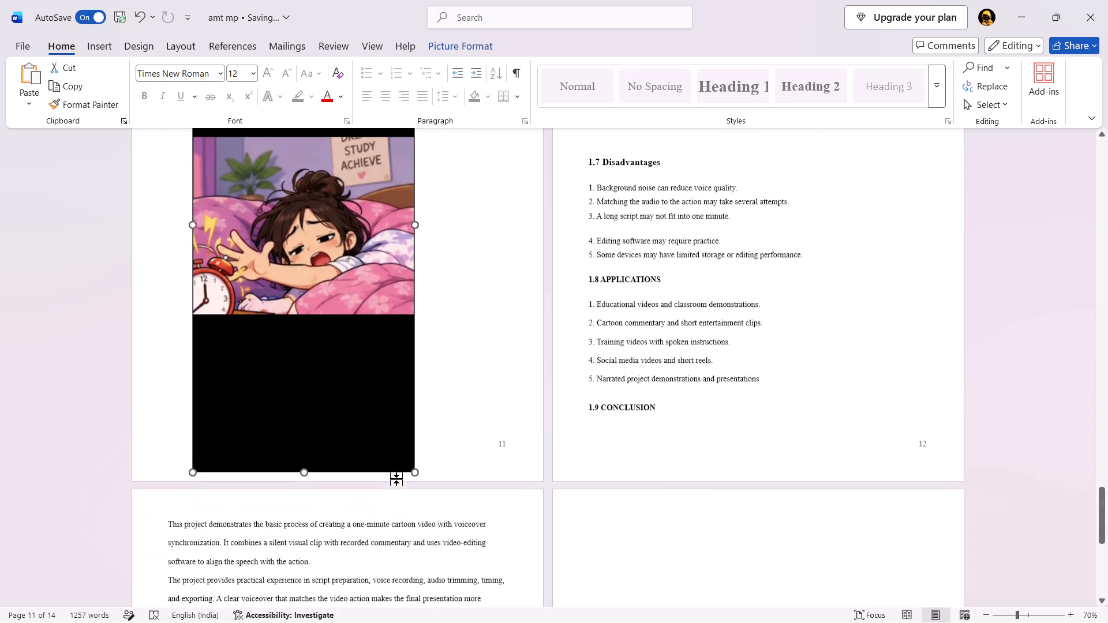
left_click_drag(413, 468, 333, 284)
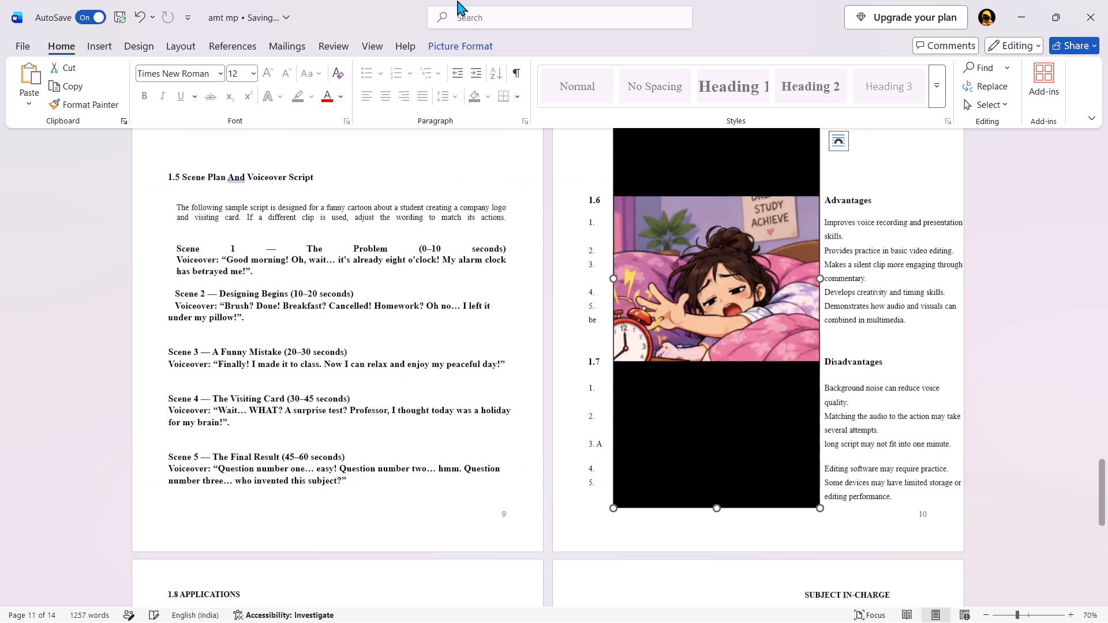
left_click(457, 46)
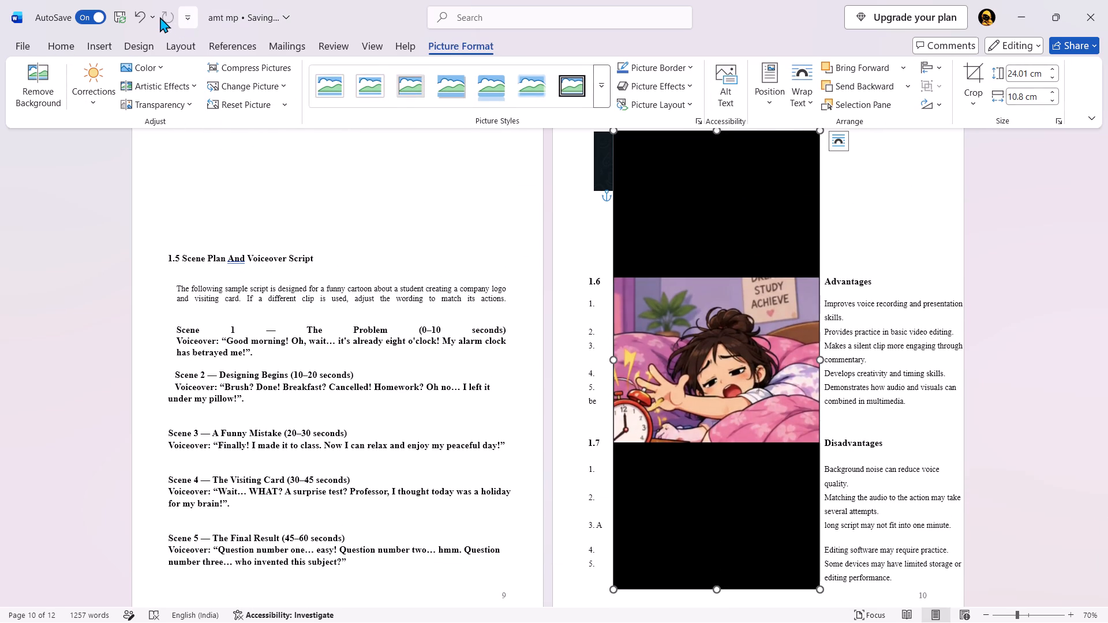
Undo the resizing, Tight wrapping and insertion of the tall alarm-clock picture with black bands.
left_click(137, 15)
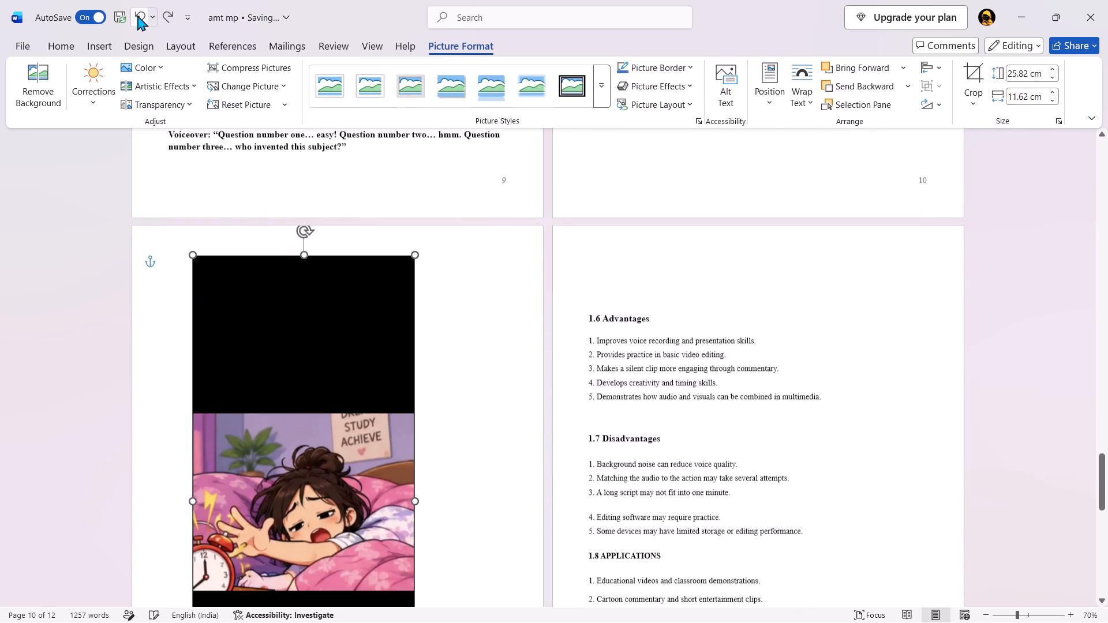
left_click(137, 15)
left_click(137, 15)
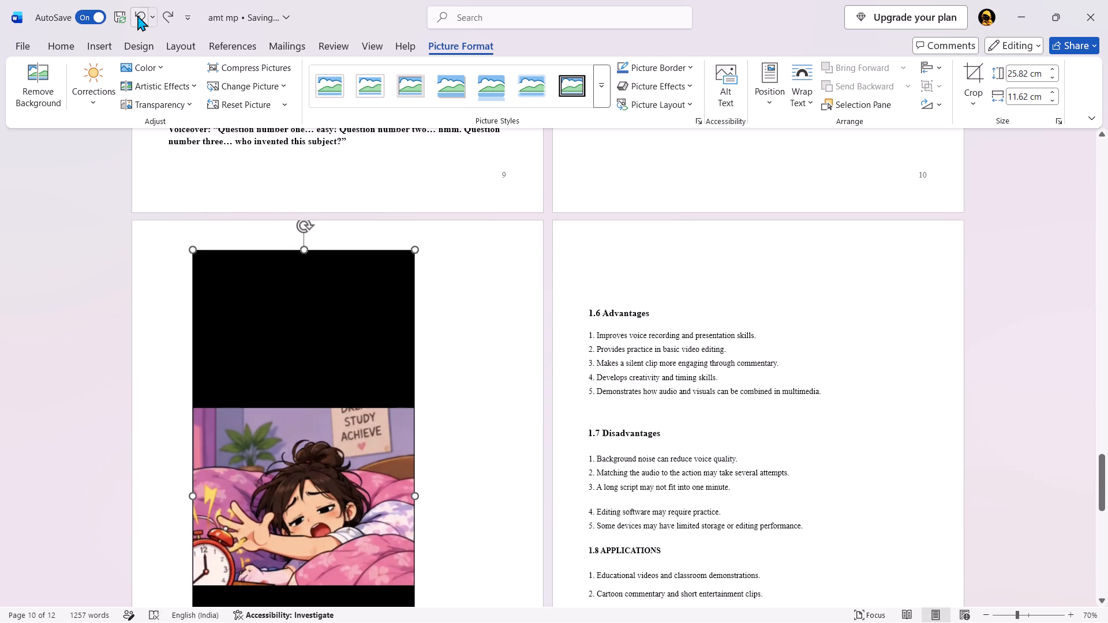
scroll(346, 222, "up", 3, "ctrl")
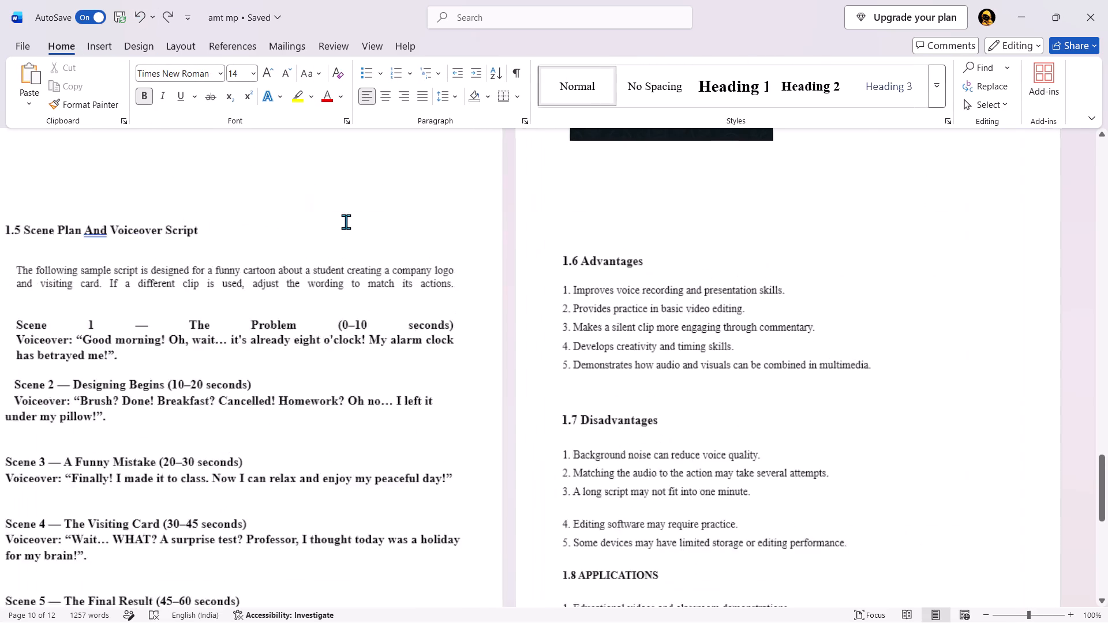
scroll(369, 279, "up", 2)
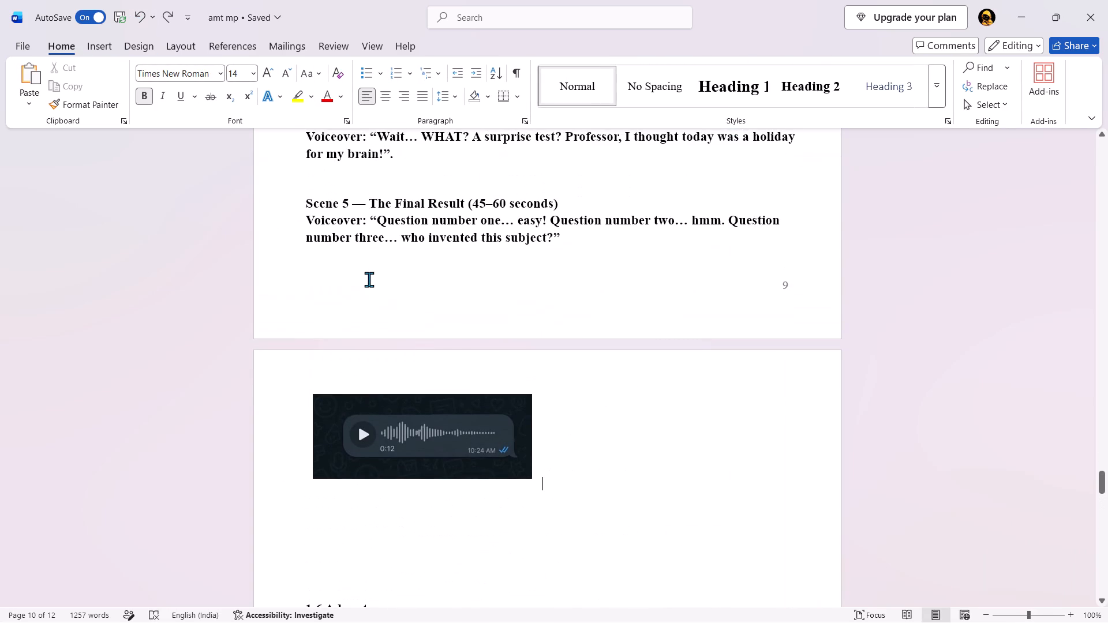
Switch to File Explorer, open WhatsApp Image 2026-10-27 at 6.43.13 PM (1) in Photos, crop off its black bands to 540 x 417, and save it.
key("alt+Tab")
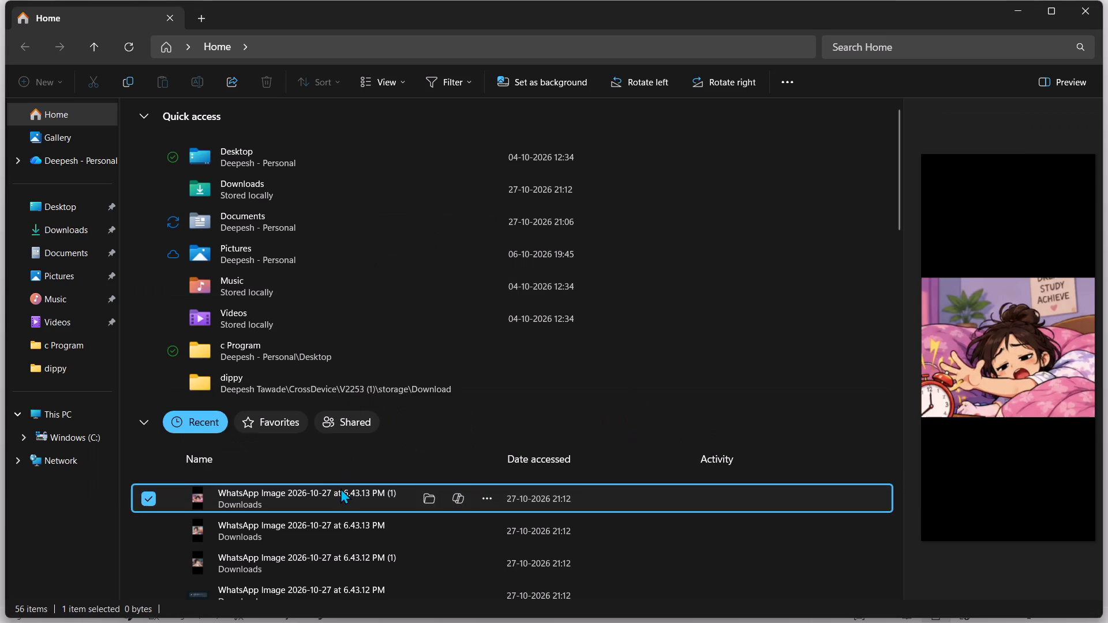
double_click(340, 488)
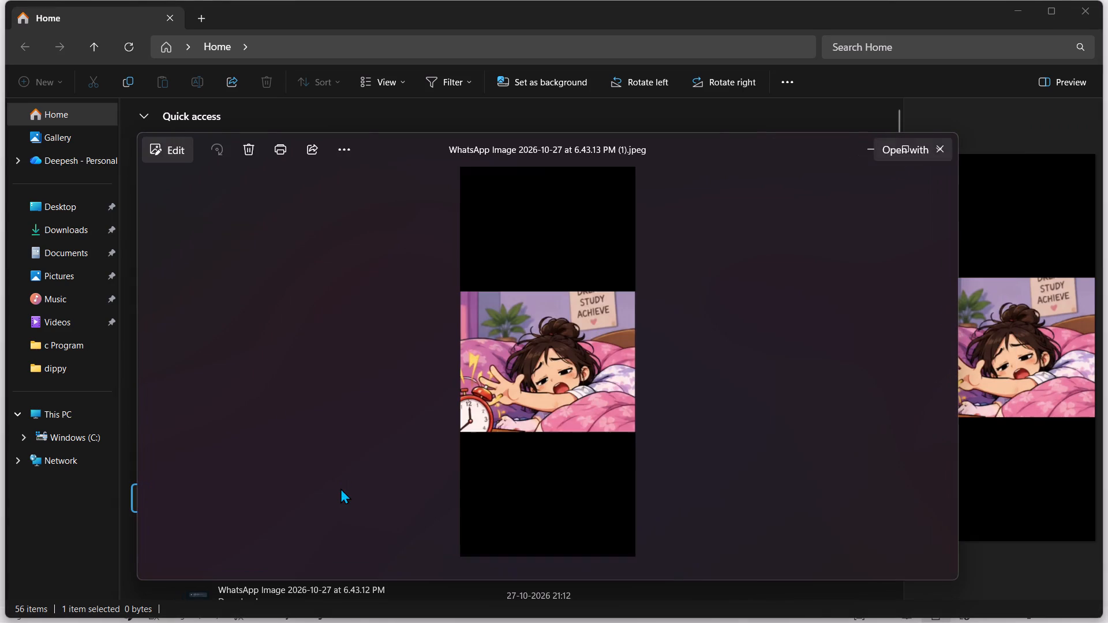
left_click(167, 145)
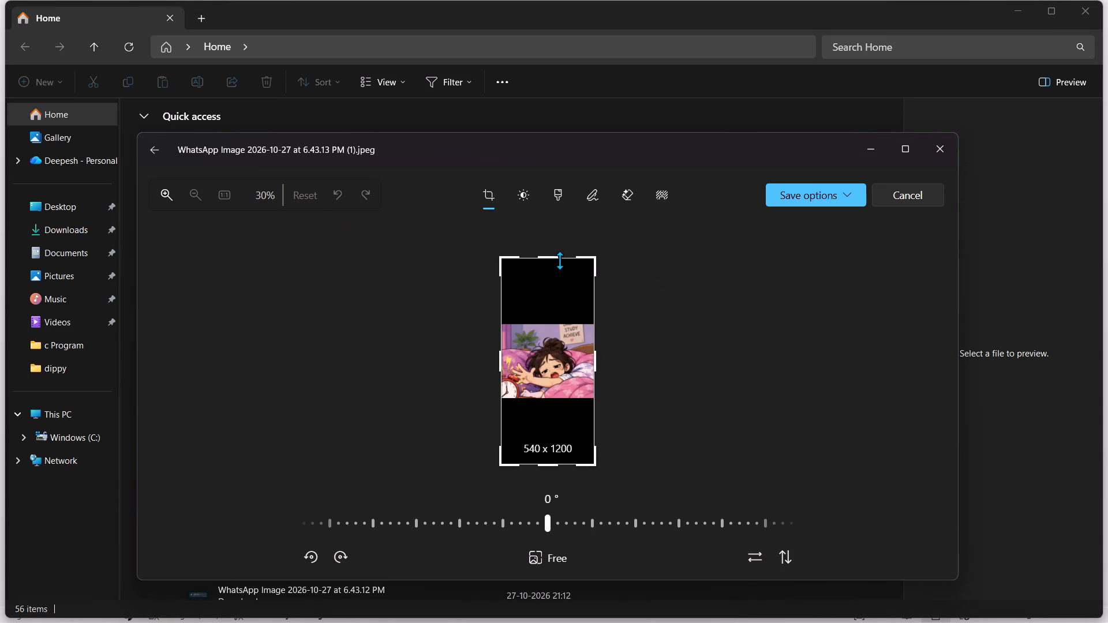
left_click_drag(549, 257, 549, 316)
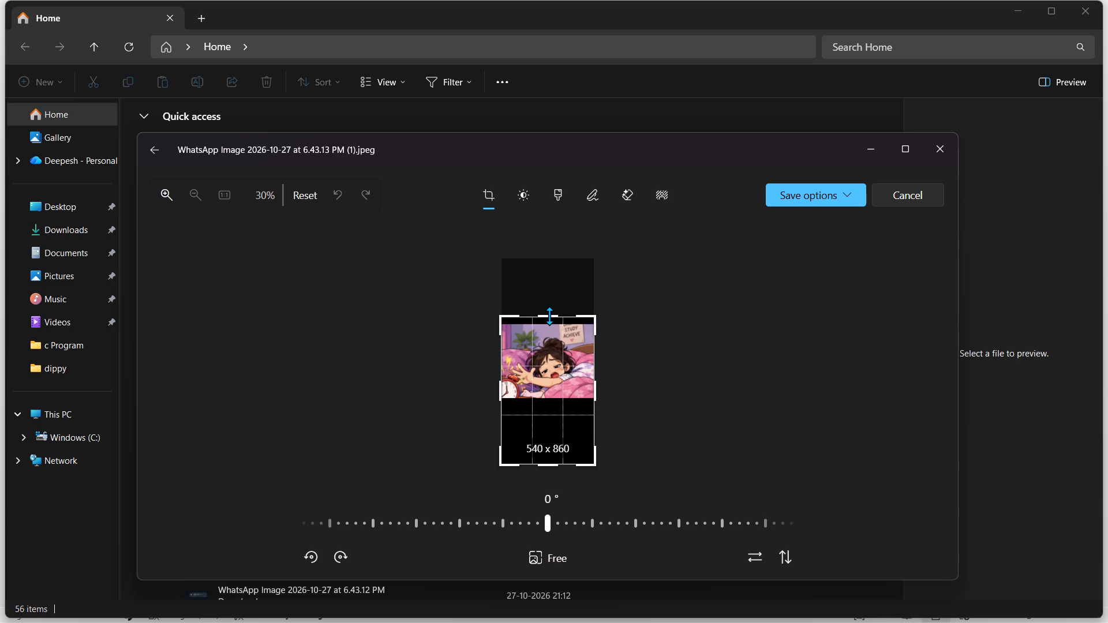
left_click_drag(549, 316, 551, 324)
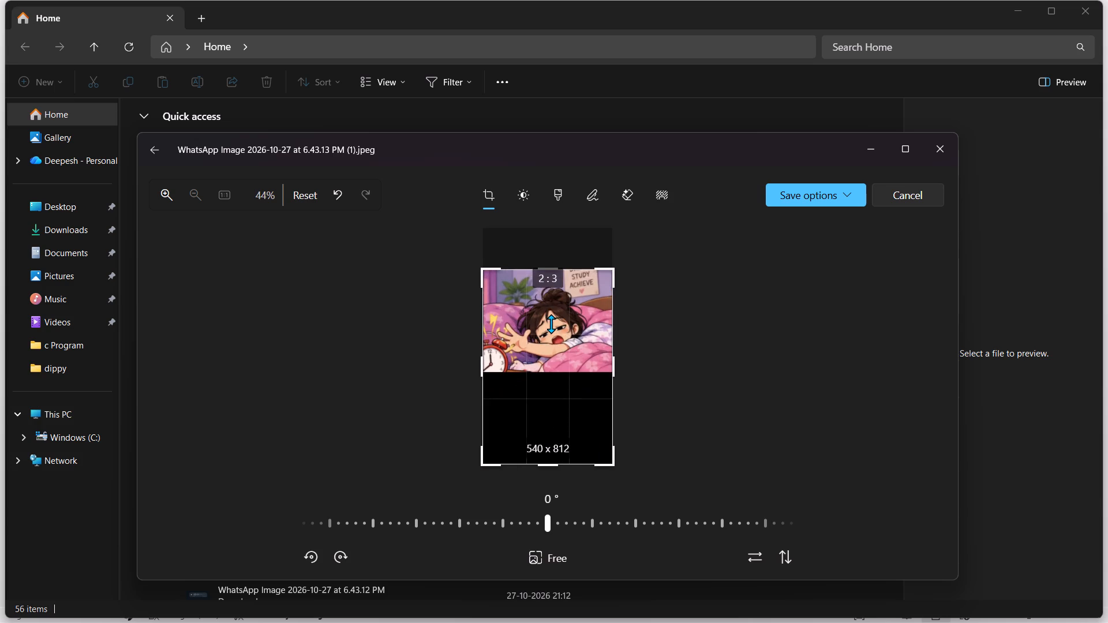
left_click_drag(555, 459, 576, 363)
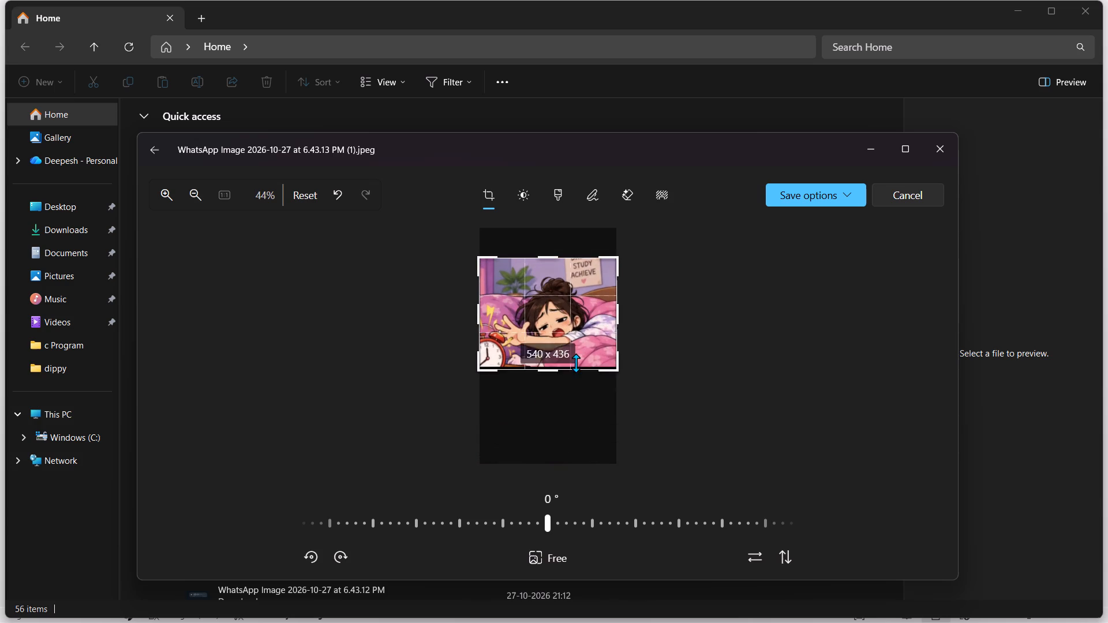
left_click_drag(576, 363, 582, 359)
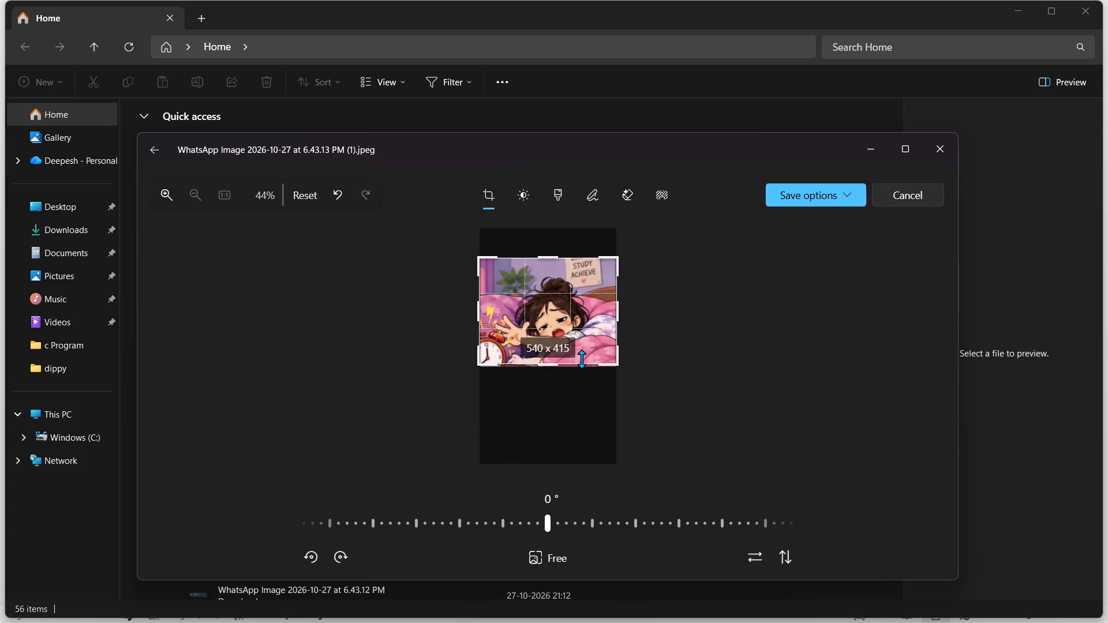
left_click_drag(582, 359, 582, 359)
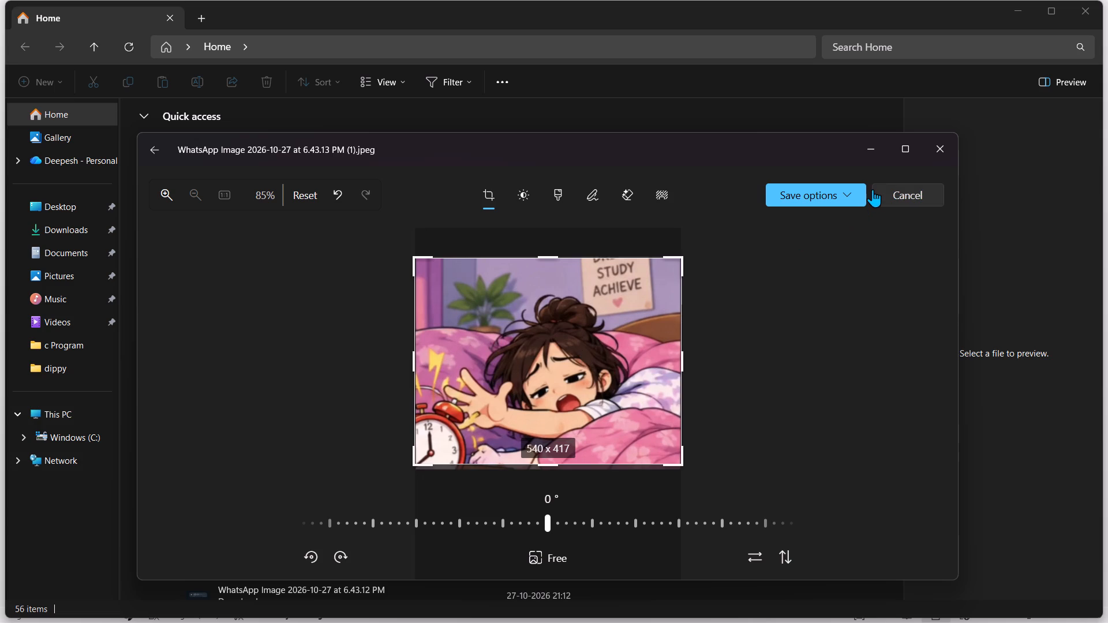
left_click(841, 187)
left_click(809, 252)
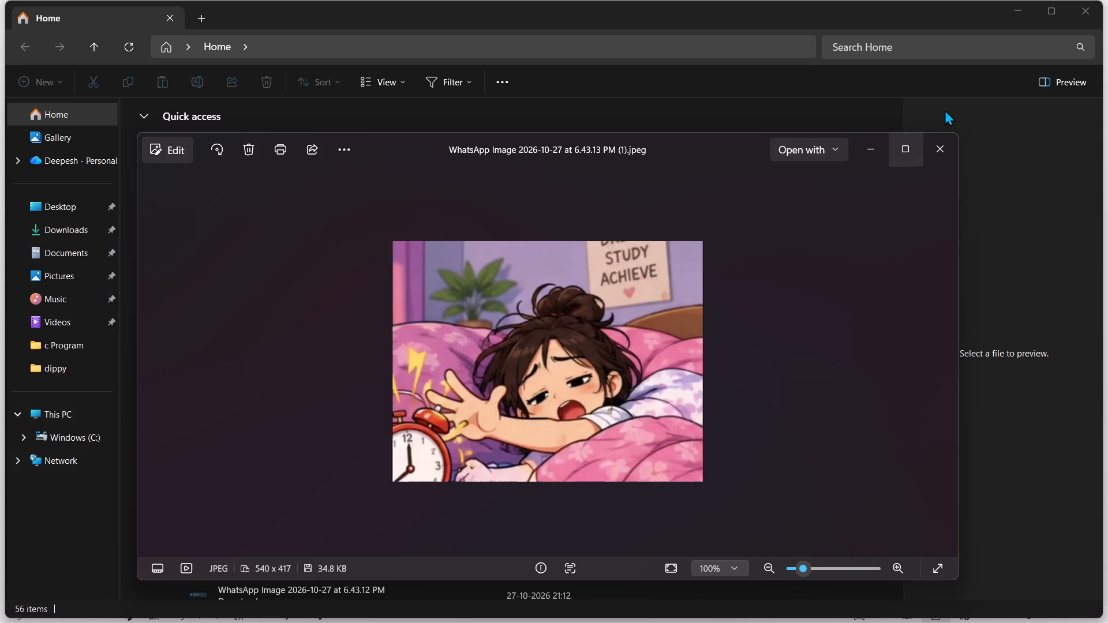
Copy the cropped alarm-clock picture and paste it into the Word report after the voice-message image on page 10.
key("ctrl+c")
key("alt+Tab")
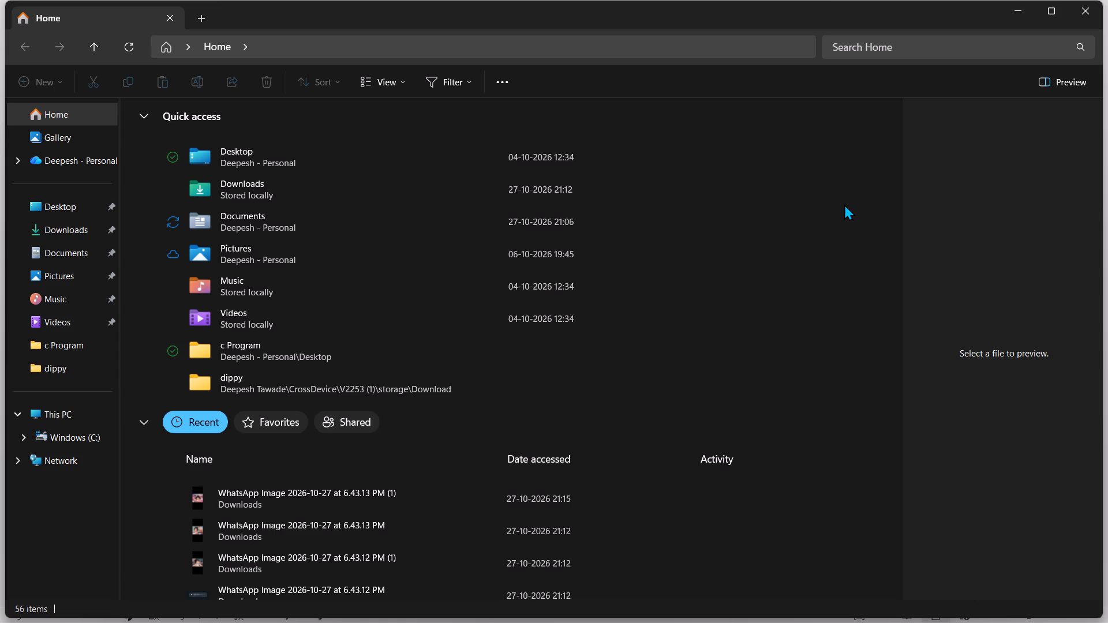
key("alt+Tab")
key("alt+Tab")
key("alt+Tab")
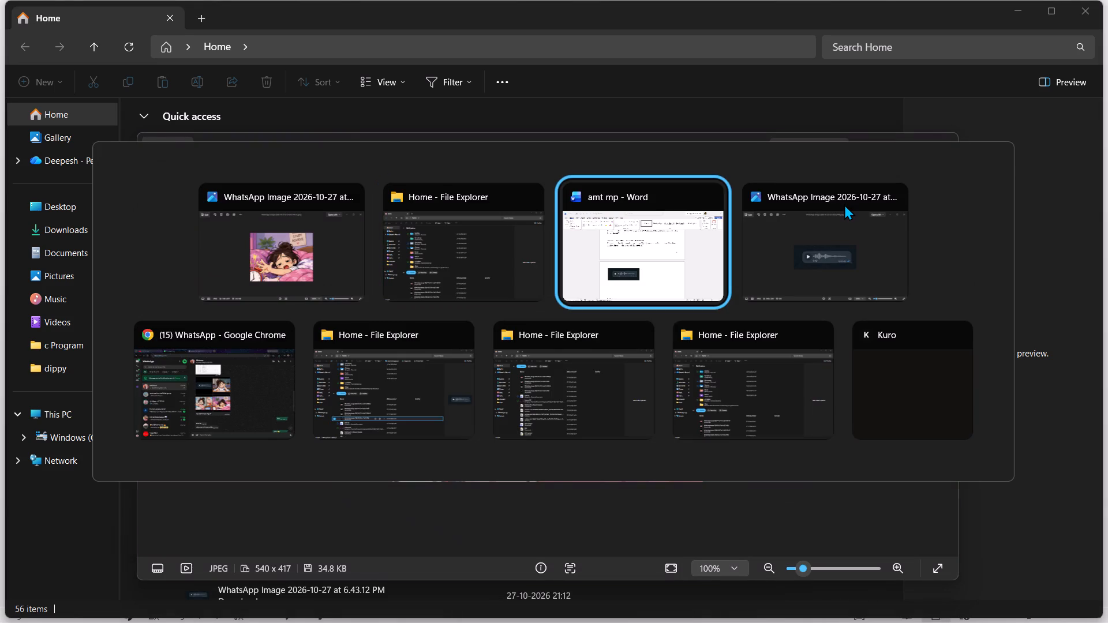
key("alt+Tab")
key("alt+Tab")
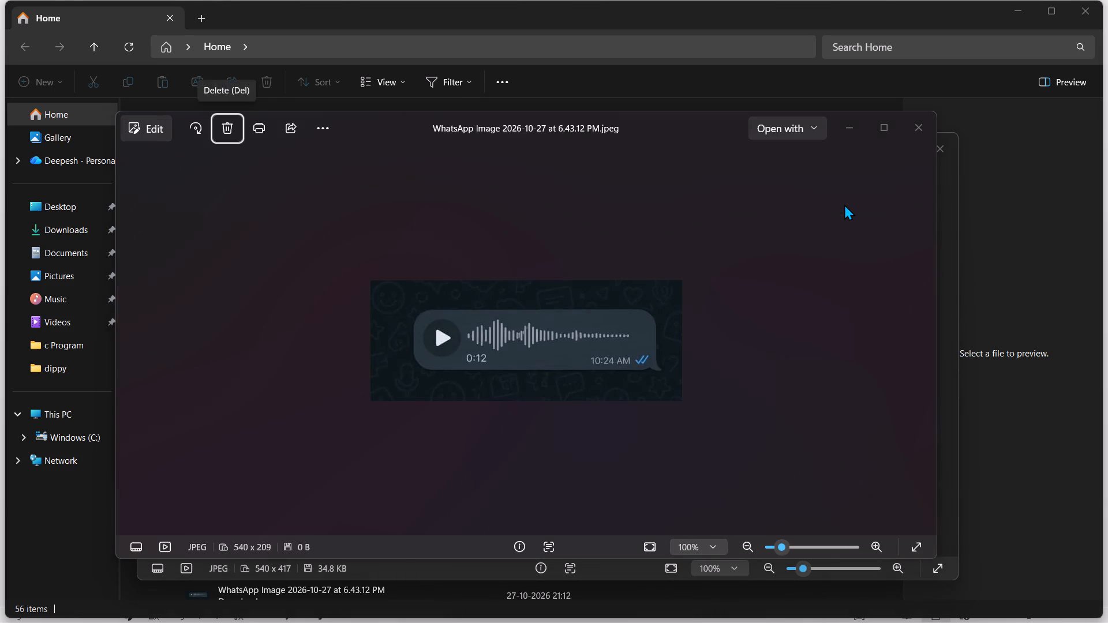
key("alt+Tab")
key("alt+Tab")
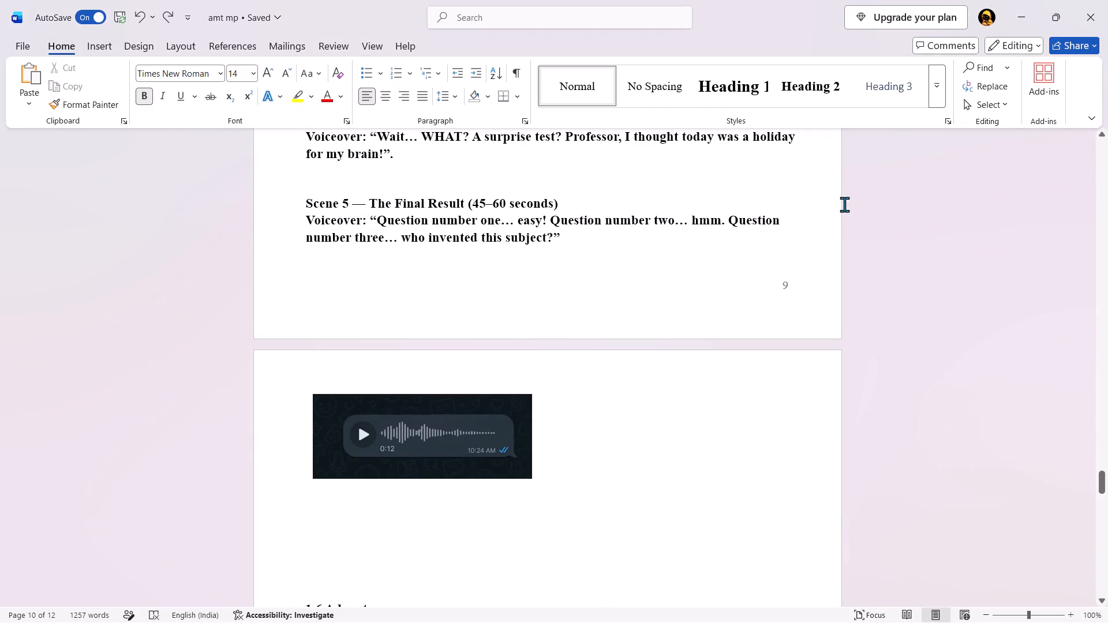
key("ctrl+v")
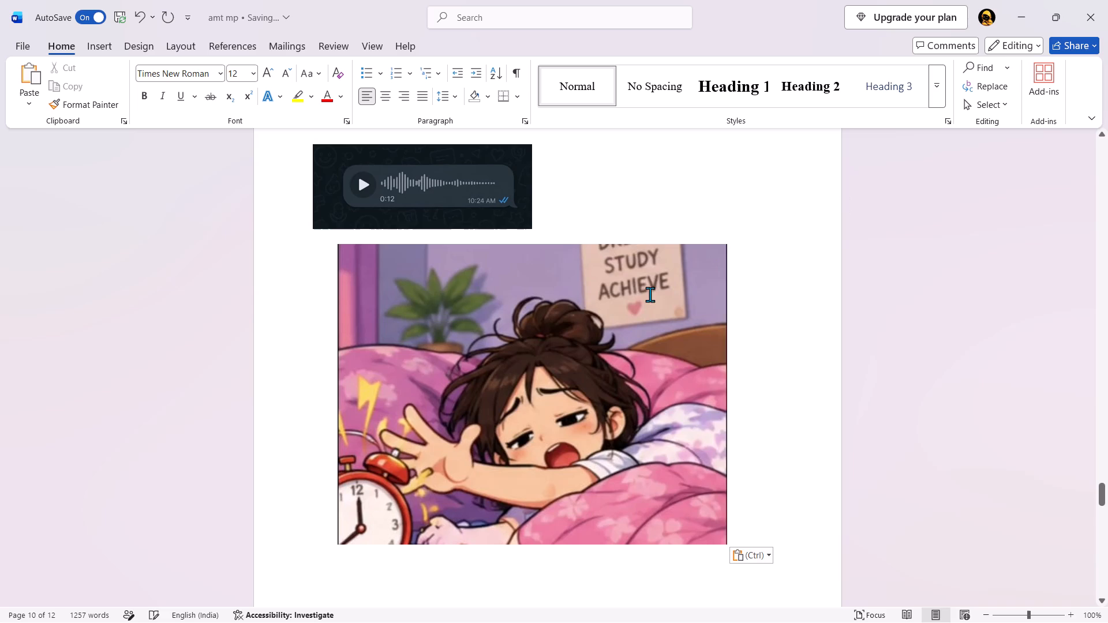
Shrink the alarm-clock picture to a bit under half its width and move it beside the voice-message image.
left_click(717, 539)
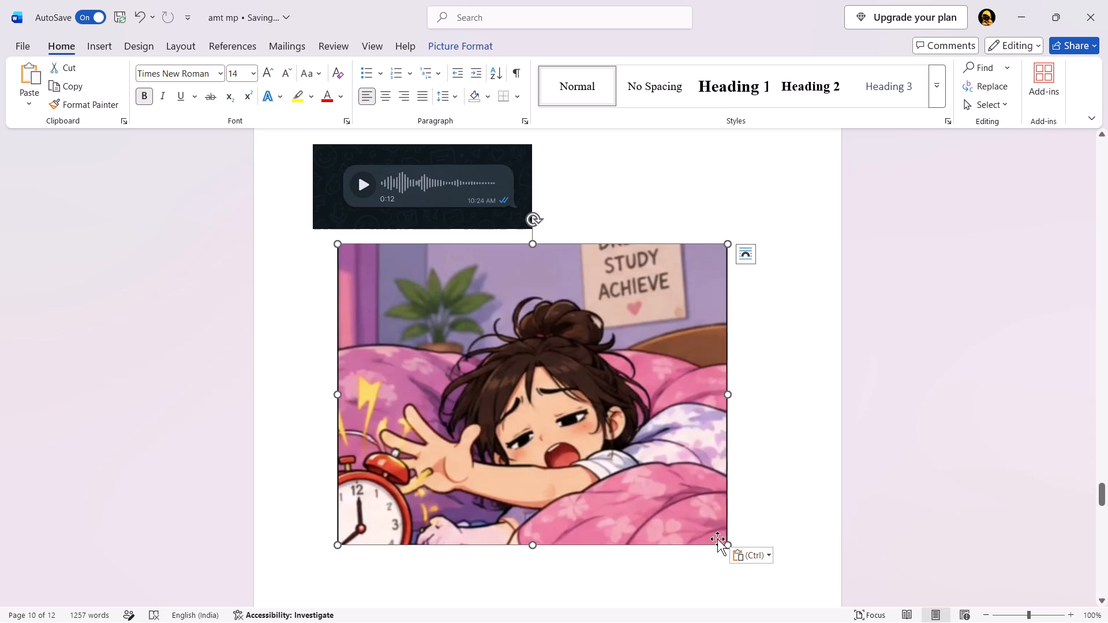
left_click_drag(727, 546, 503, 360)
left_click_drag(591, 299, 668, 213)
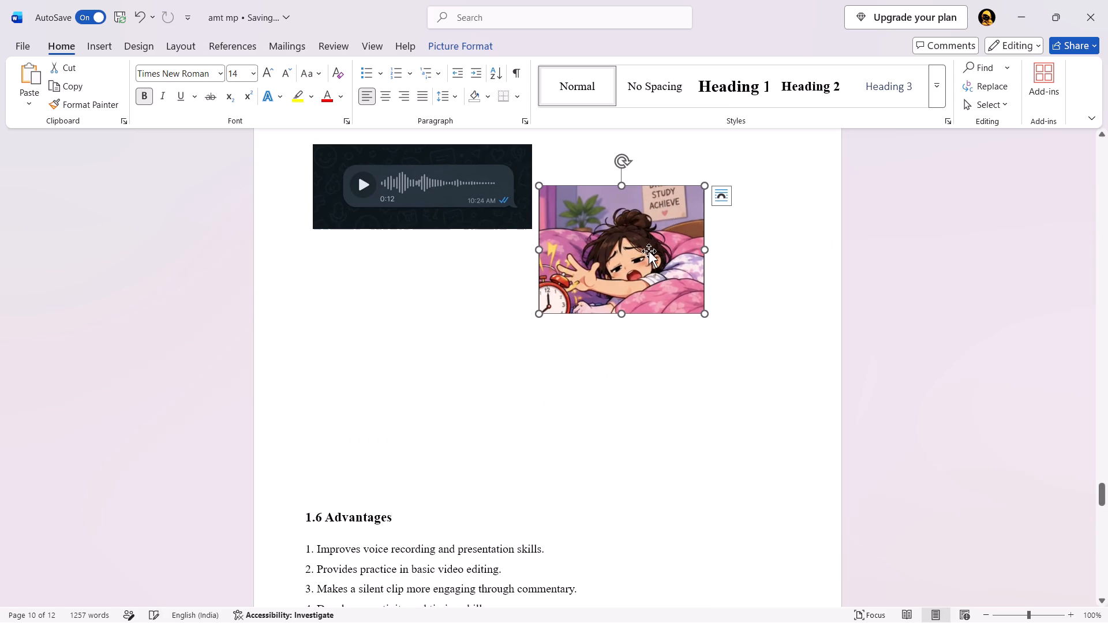
Set the text wrapping of the small alarm-clock picture above 1.6 Advantages to Square.
left_click(721, 204)
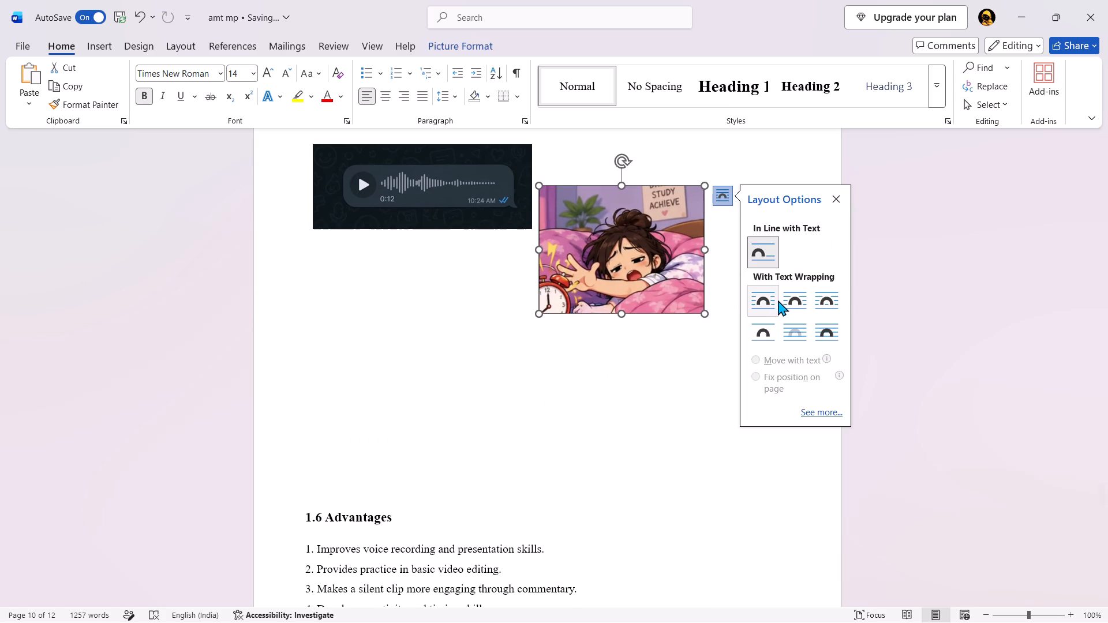
left_click(778, 300)
Move the voice-note picture down to the empty area beside the 1.6 Advantages heading, near the page's right margin.
left_click_drag(436, 190, 662, 382)
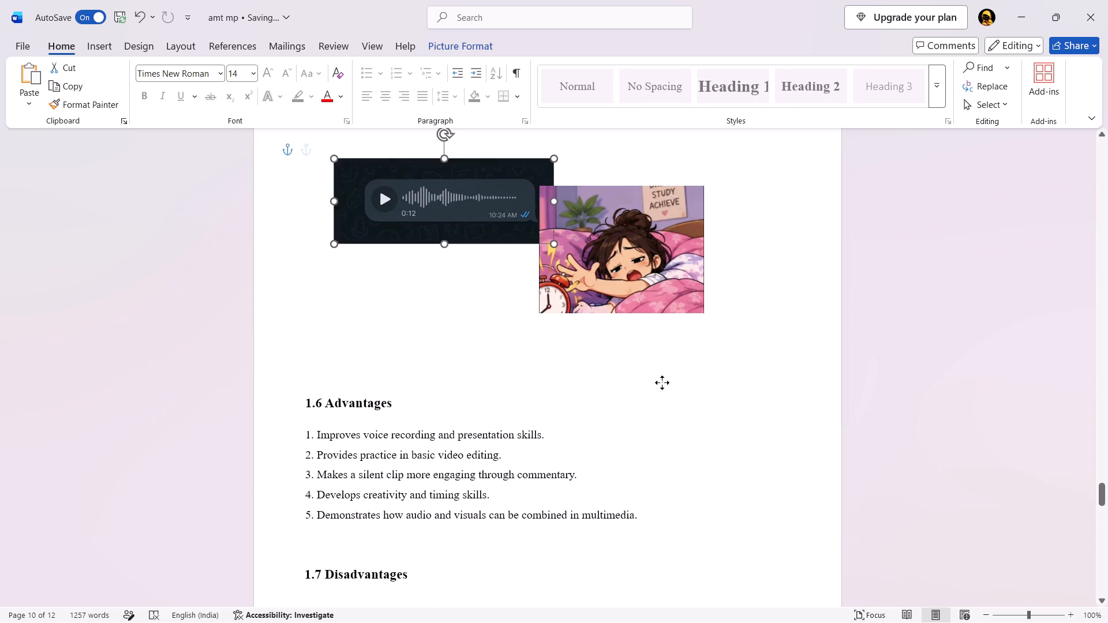
left_click_drag(662, 382, 710, 401)
Move the alarm-clock picture to the top of page 10, near the left margin.
left_click_drag(627, 271, 476, 256)
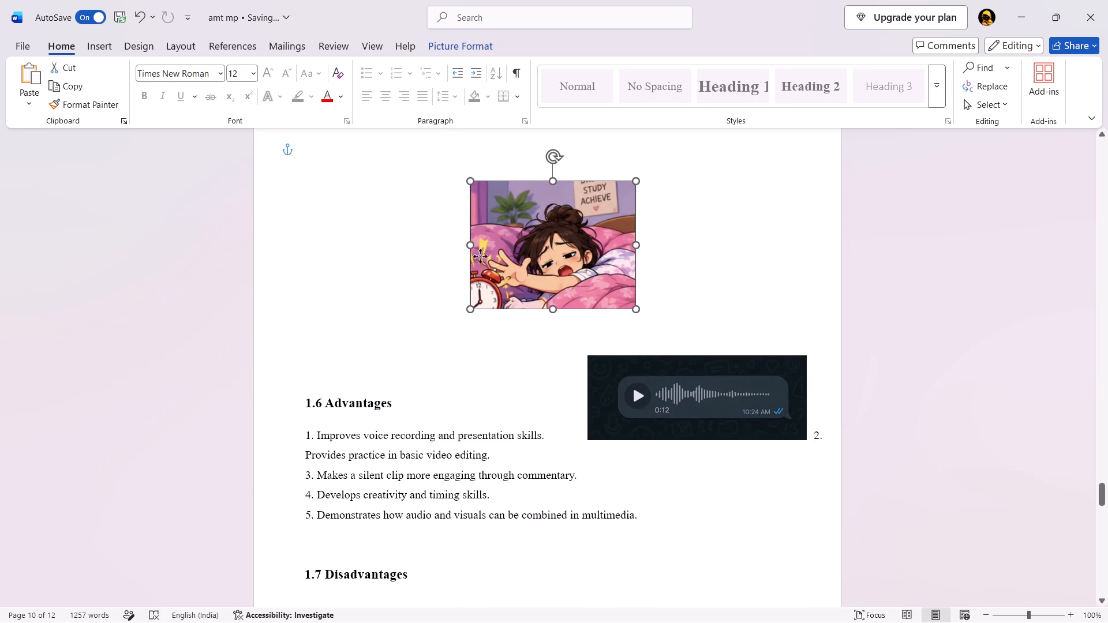
left_click_drag(476, 256, 365, 240)
scroll(533, 339, "up", 1)
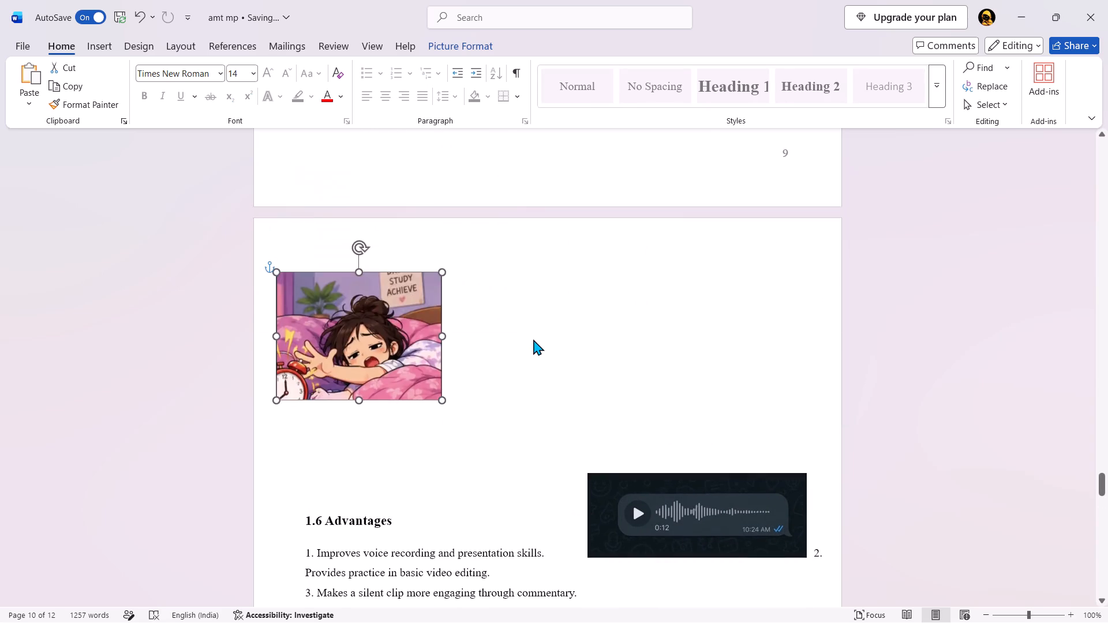
scroll(533, 339, "up", 1)
left_click_drag(386, 438, 418, 421)
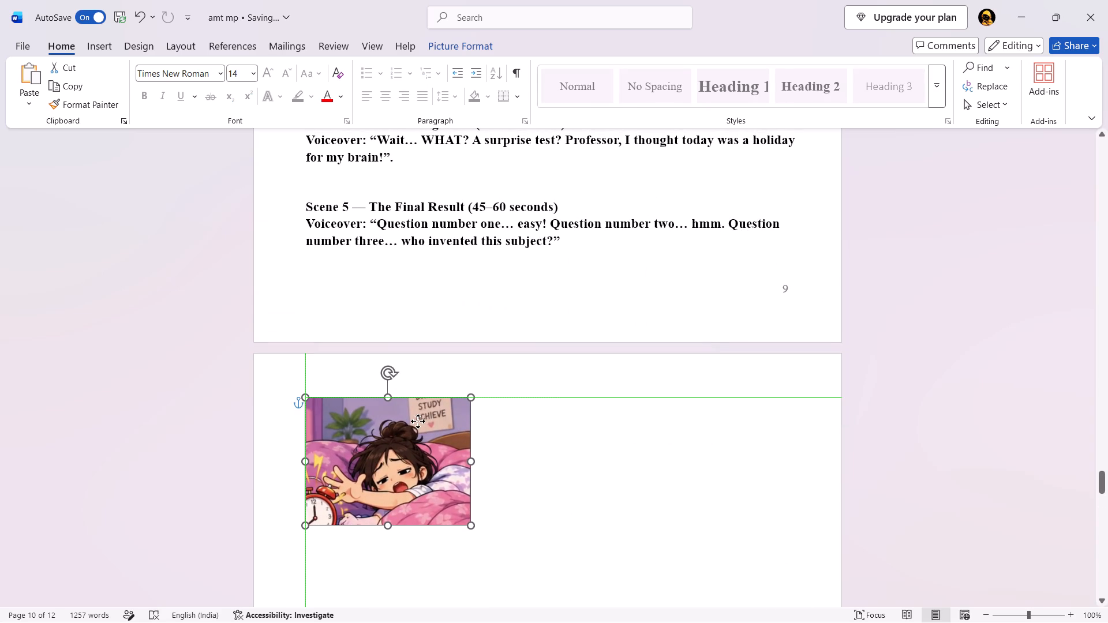
Align the alarm-clock picture with the top and left page margins of page 10.
left_click_drag(418, 421, 415, 413)
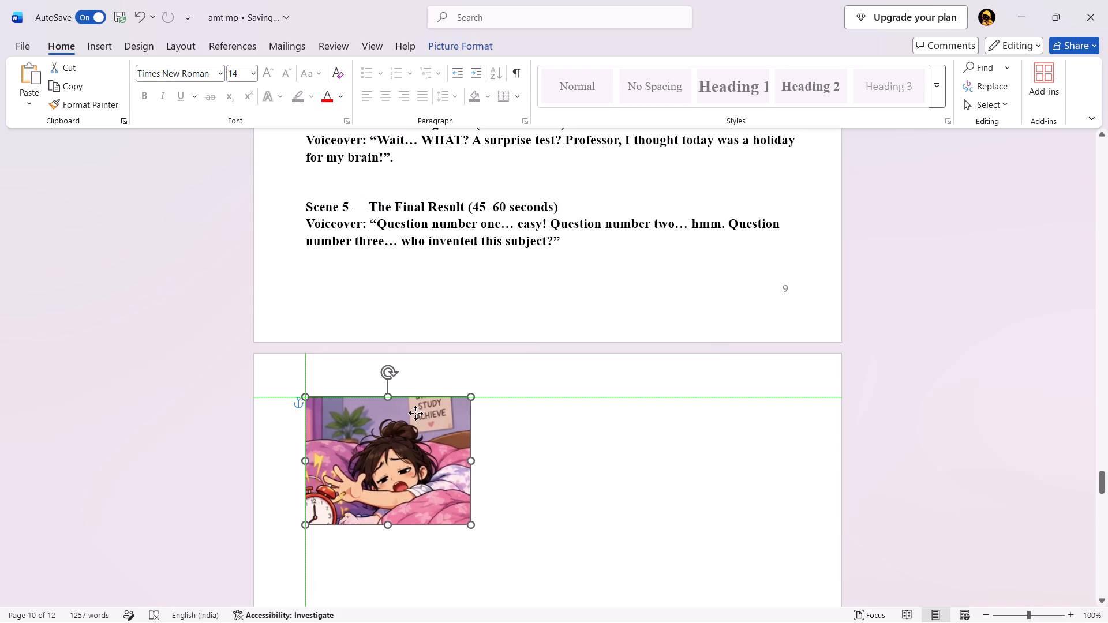
left_click_drag(415, 413, 415, 412)
Move the voice-note picture to the blank area above the 1.6 Advantages heading and shrink it to about two thirds of its width.
scroll(549, 476, "down", 2)
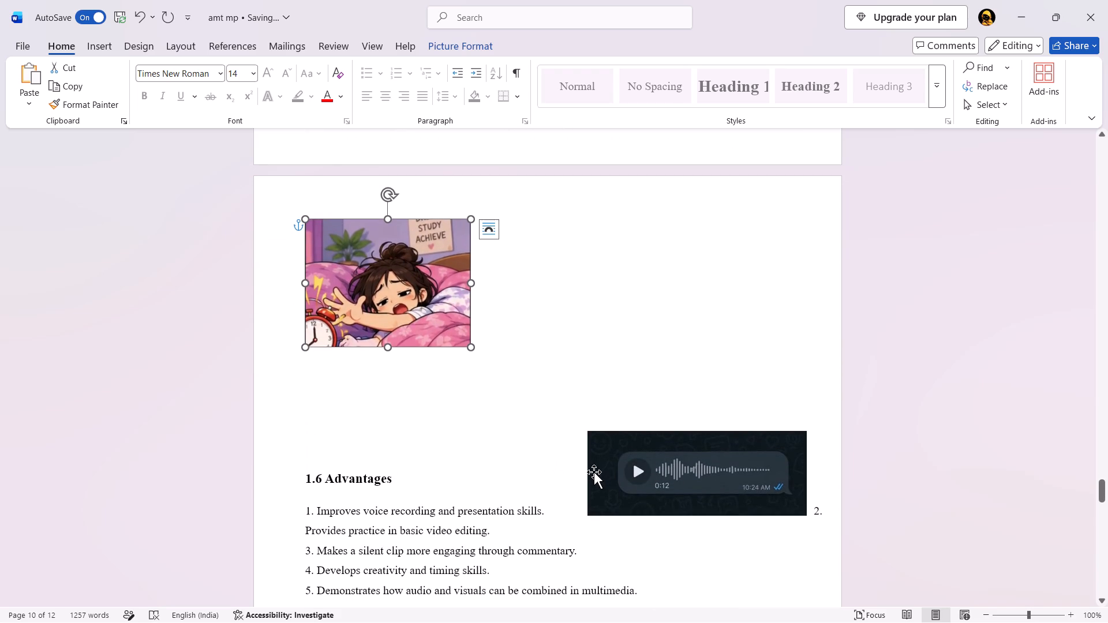
left_click_drag(658, 467, 656, 351)
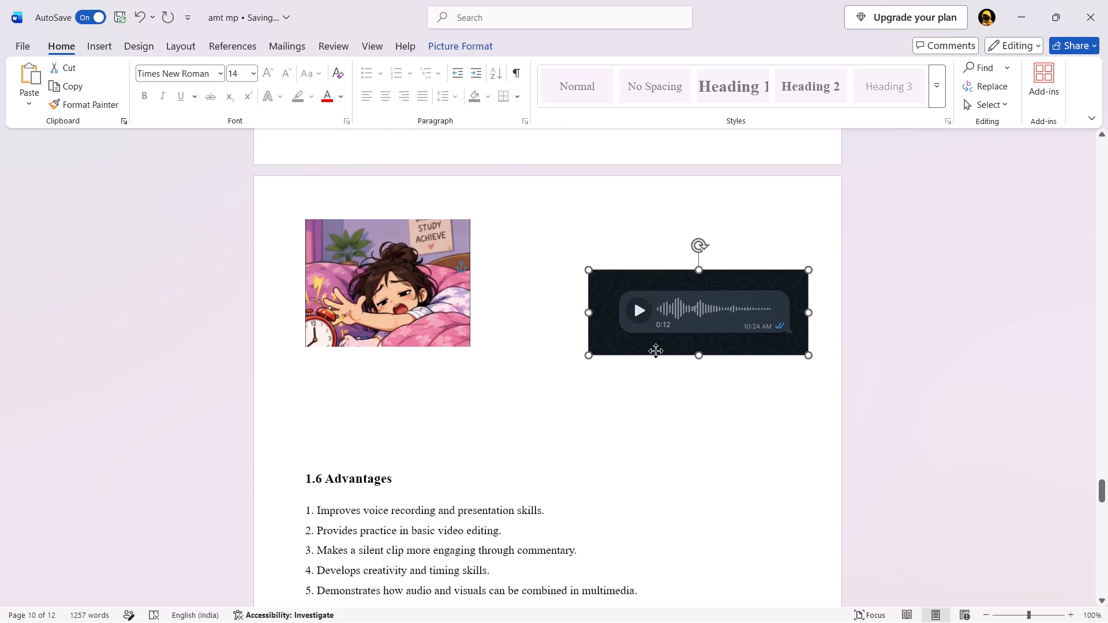
left_click_drag(656, 351, 646, 385)
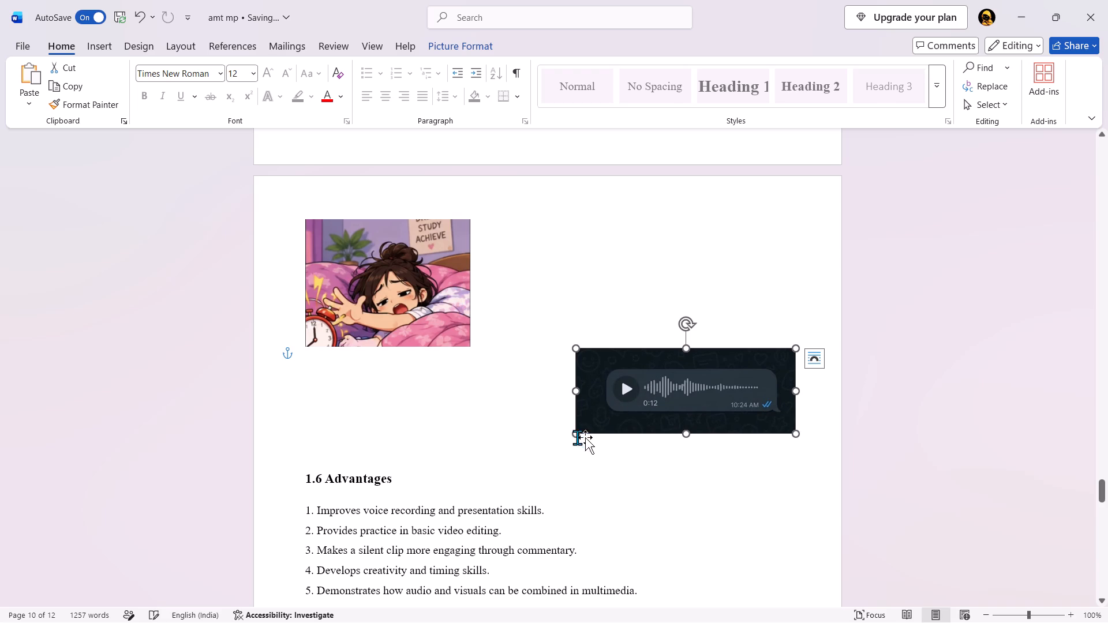
left_click_drag(574, 433, 650, 389)
Switch to File Explorer and open the recent image "WhatsApp Image 2026-10-27 at 6.43.13 PM" in Photos.
key("alt+Tab")
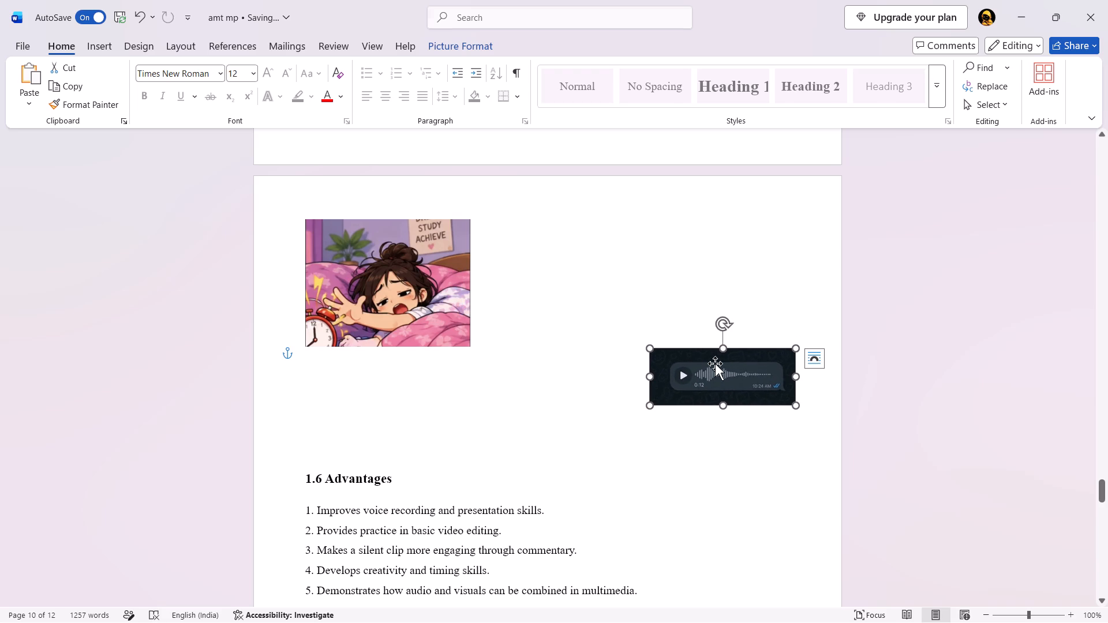
key("alt+Tab")
key("alt+Tab")
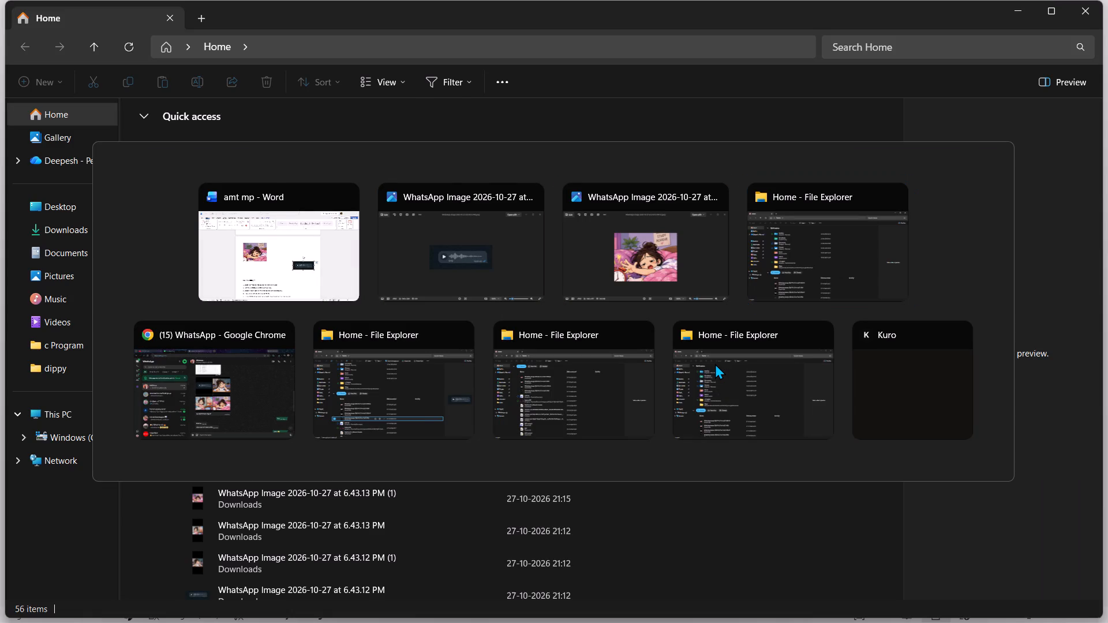
left_click_drag(350, 546, 355, 539)
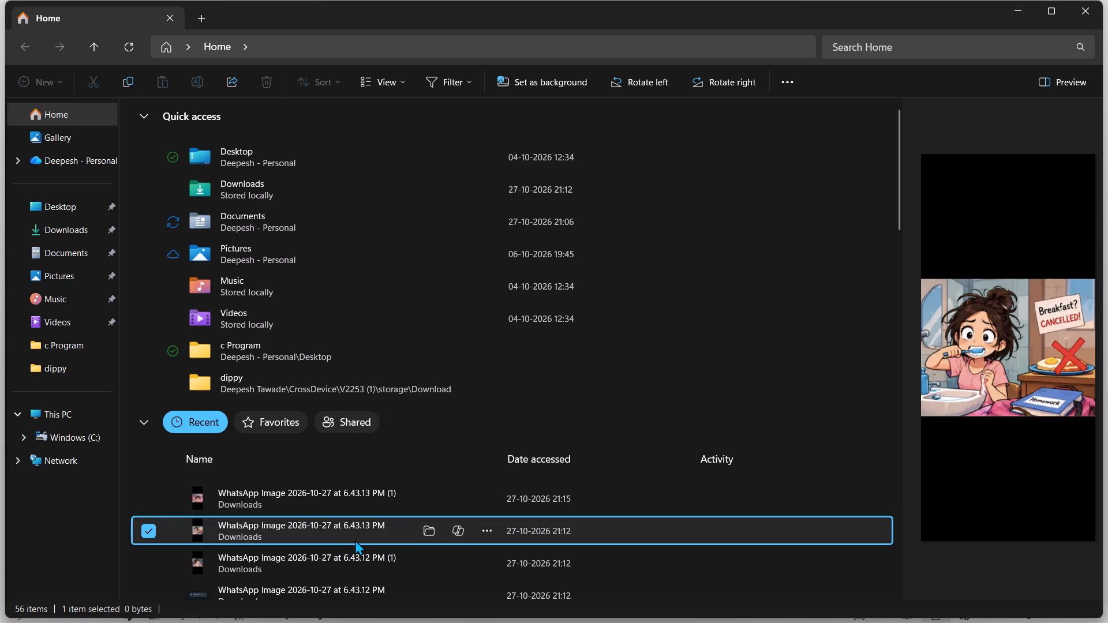
double_click(355, 539)
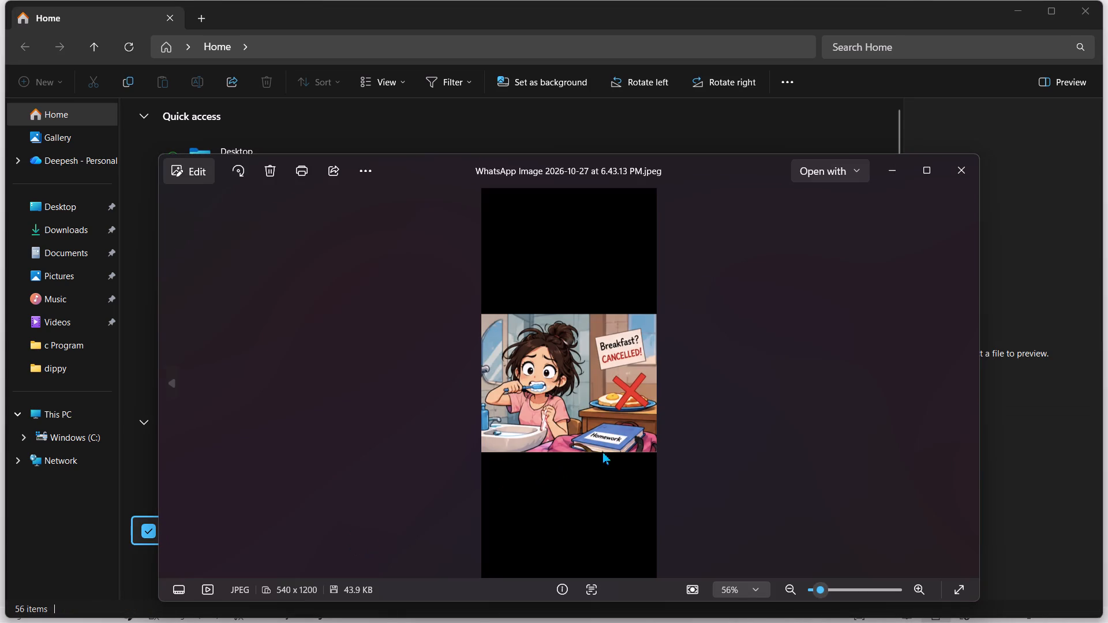
Crop the black bands above and below the toothbrushing picture to 540 x 410 pixels and save over the original file.
left_click(189, 165)
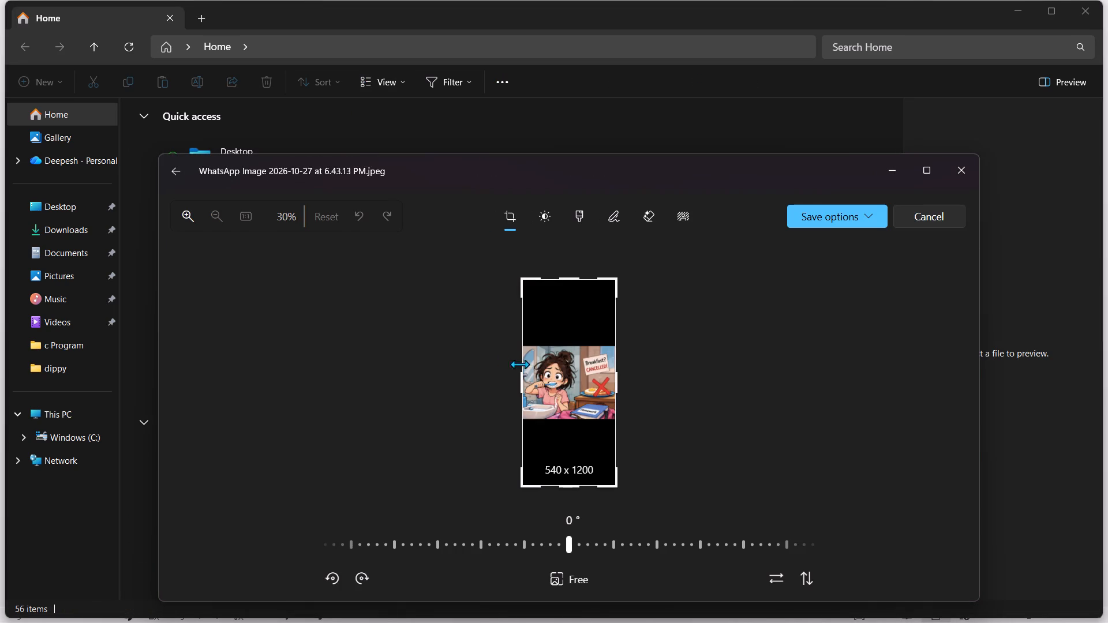
left_click(566, 282)
left_click_drag(566, 282, 566, 351)
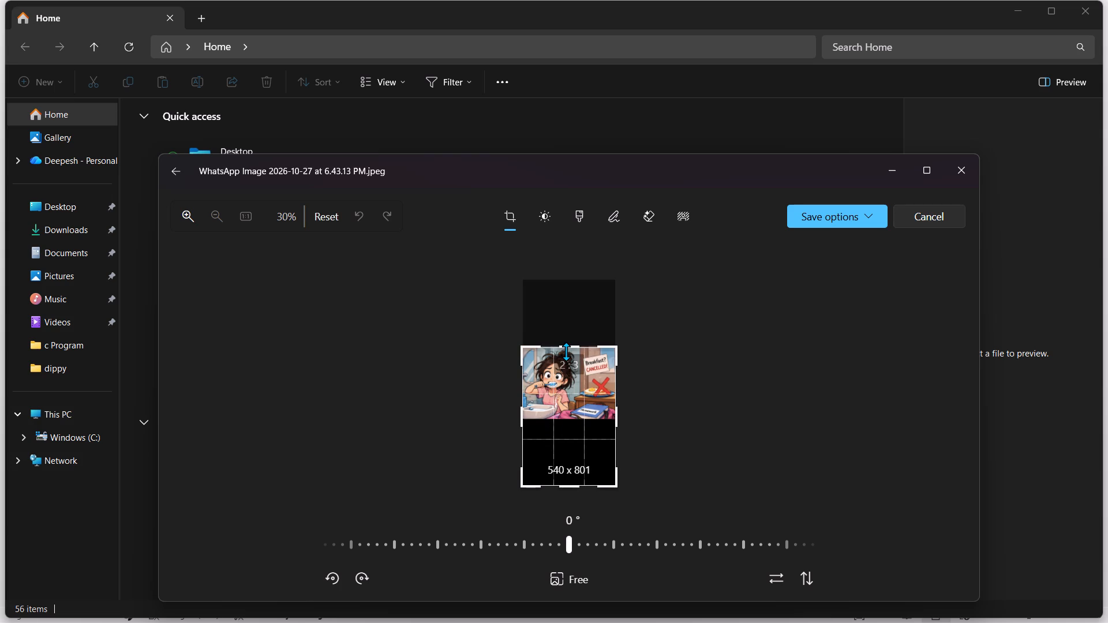
left_click_drag(566, 351, 567, 349)
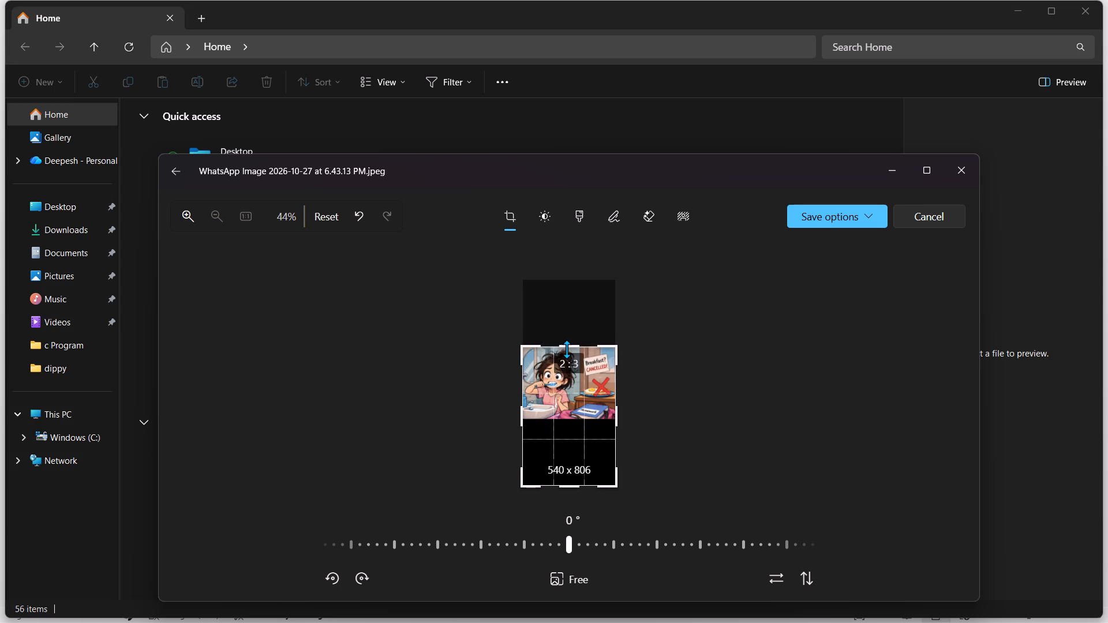
left_click_drag(570, 485, 581, 391)
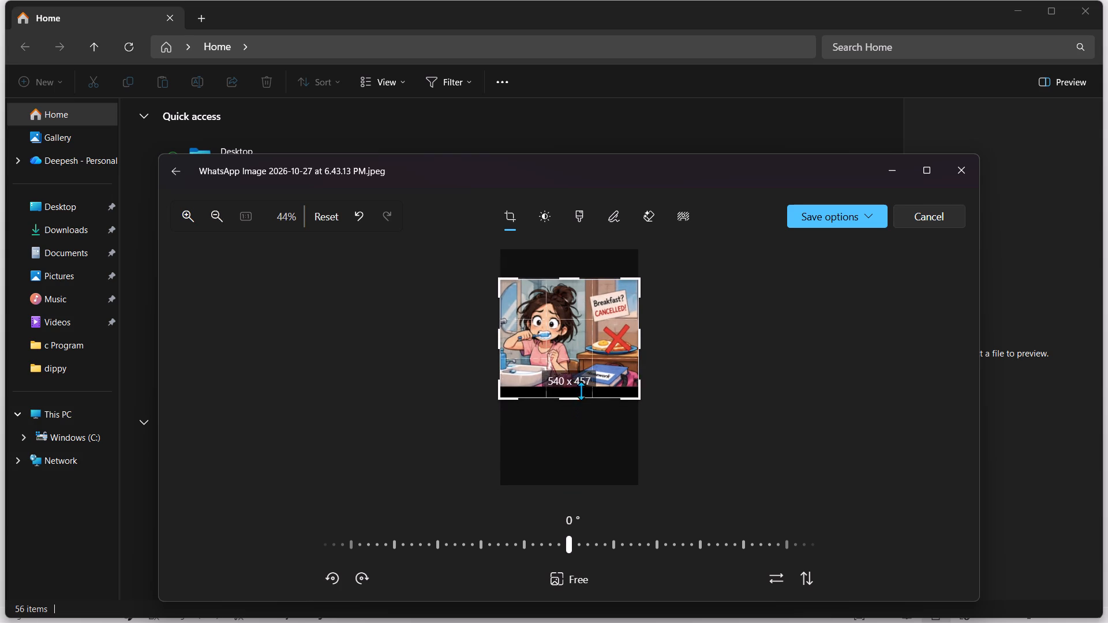
left_click_drag(581, 391, 585, 383)
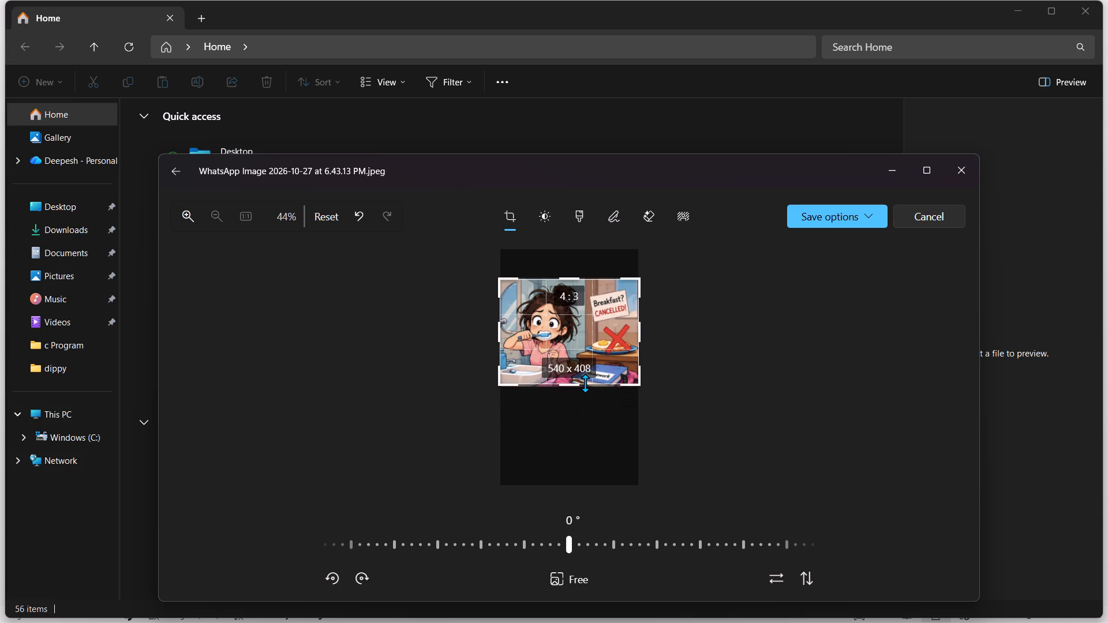
left_click_drag(585, 383, 587, 384)
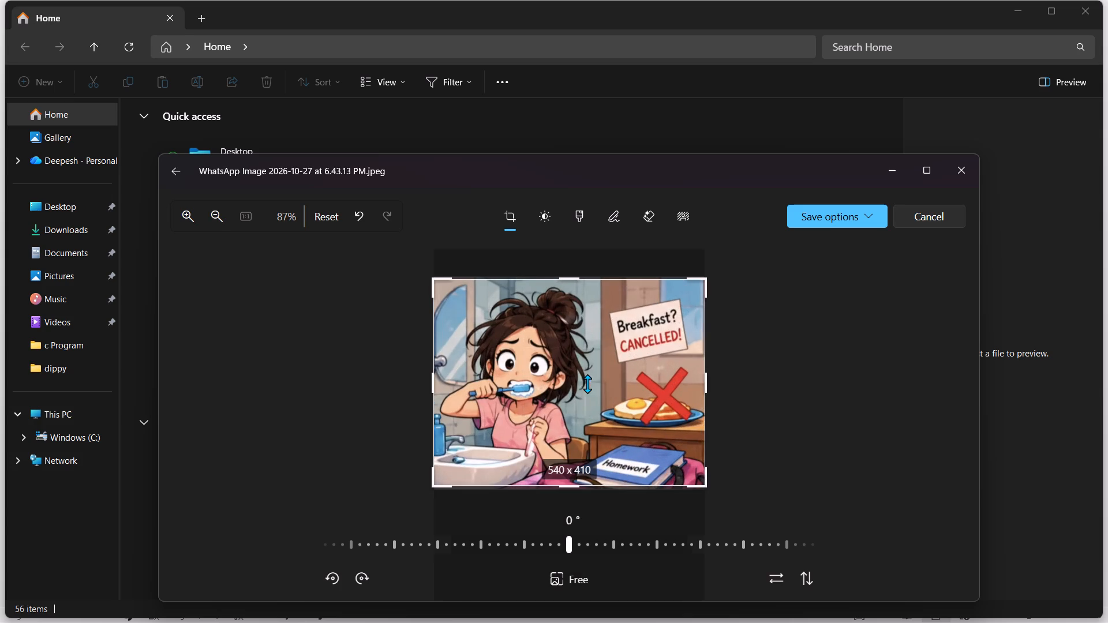
left_click(837, 225)
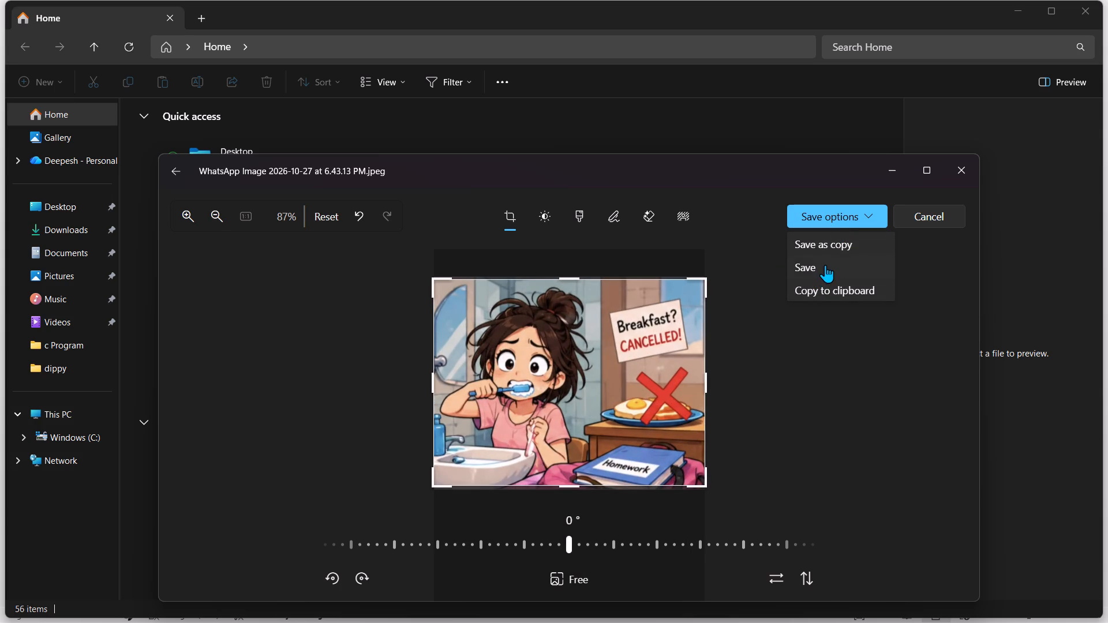
left_click(825, 265)
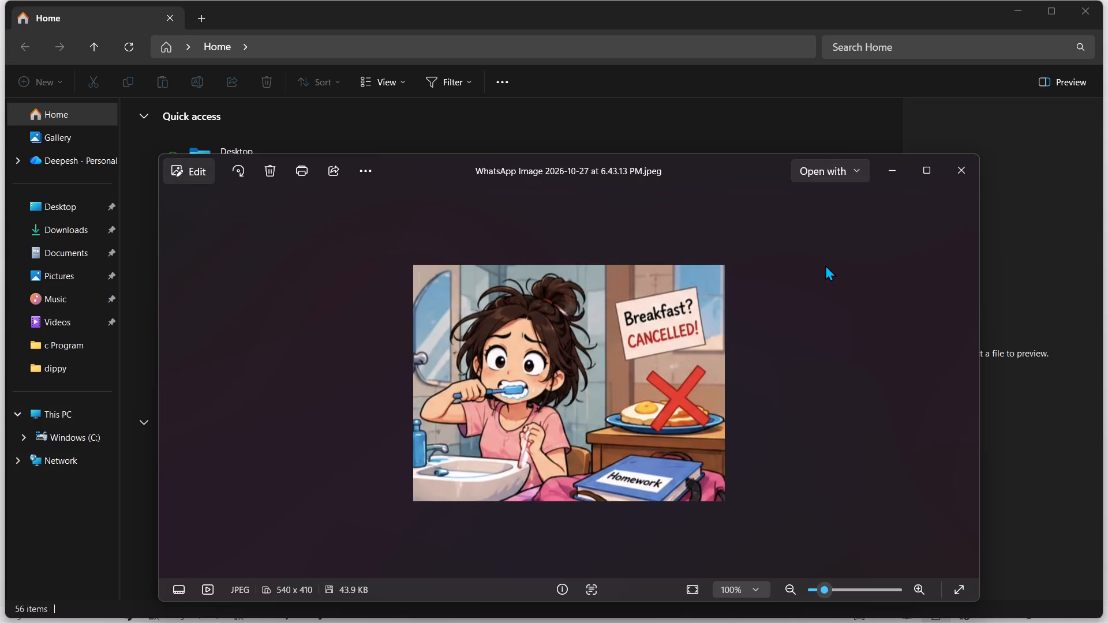
Copy the cropped toothbrushing picture and switch back to the amt mp document in Word.
key("ctrl+c")
key("alt+Tab")
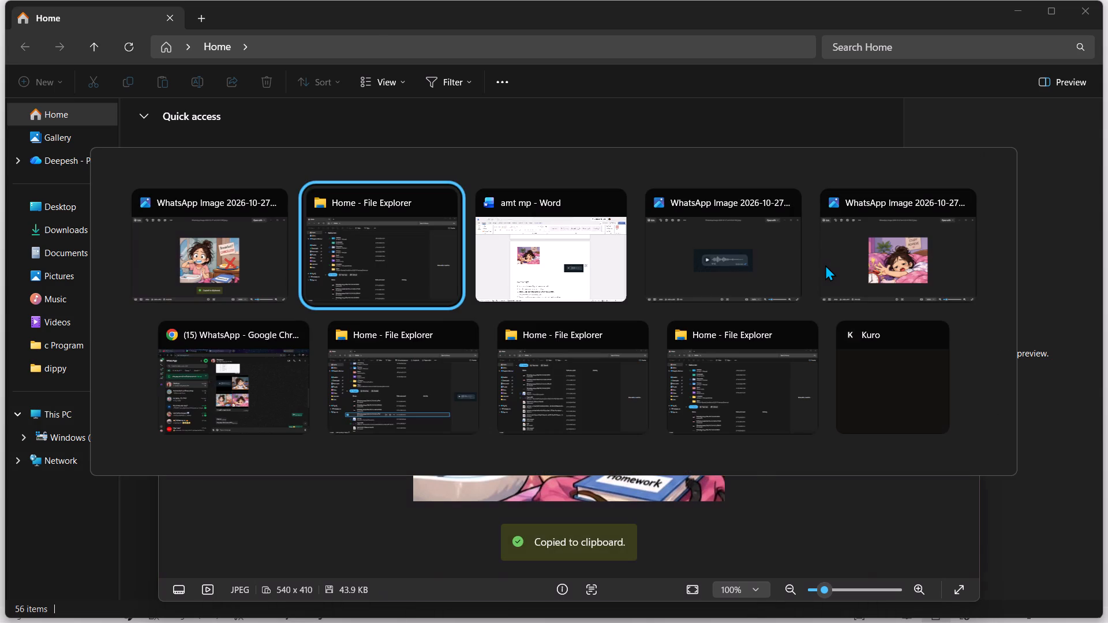
Switch to the amt mp document and paste the copied toothbrushing picture next to the alarm-clock picture.
key("alt+Tab")
left_click(585, 209)
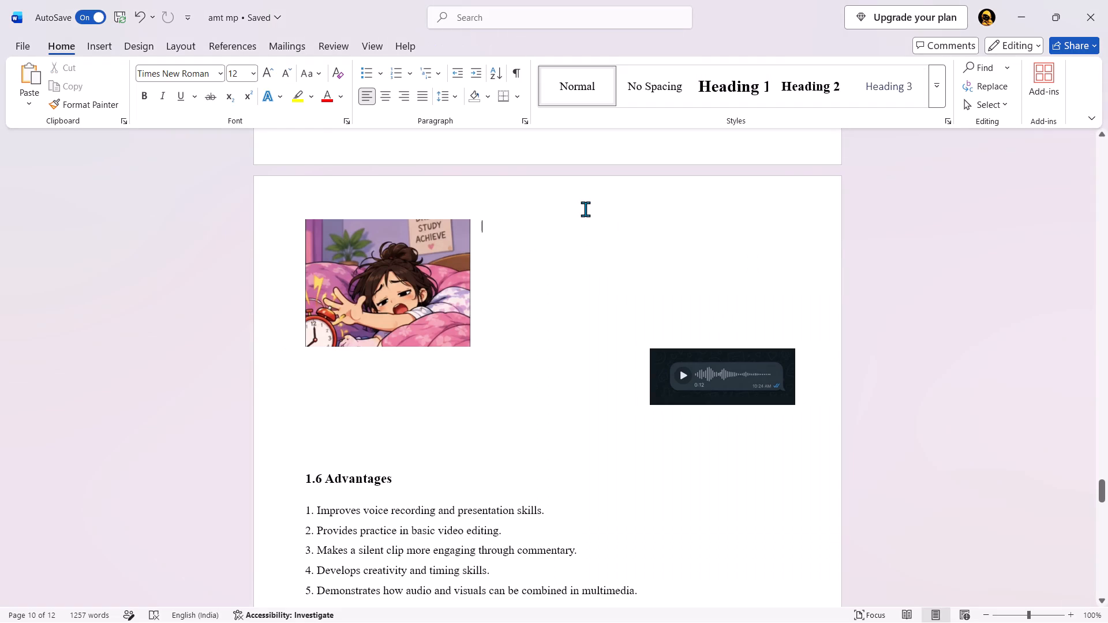
key("ctrl+v")
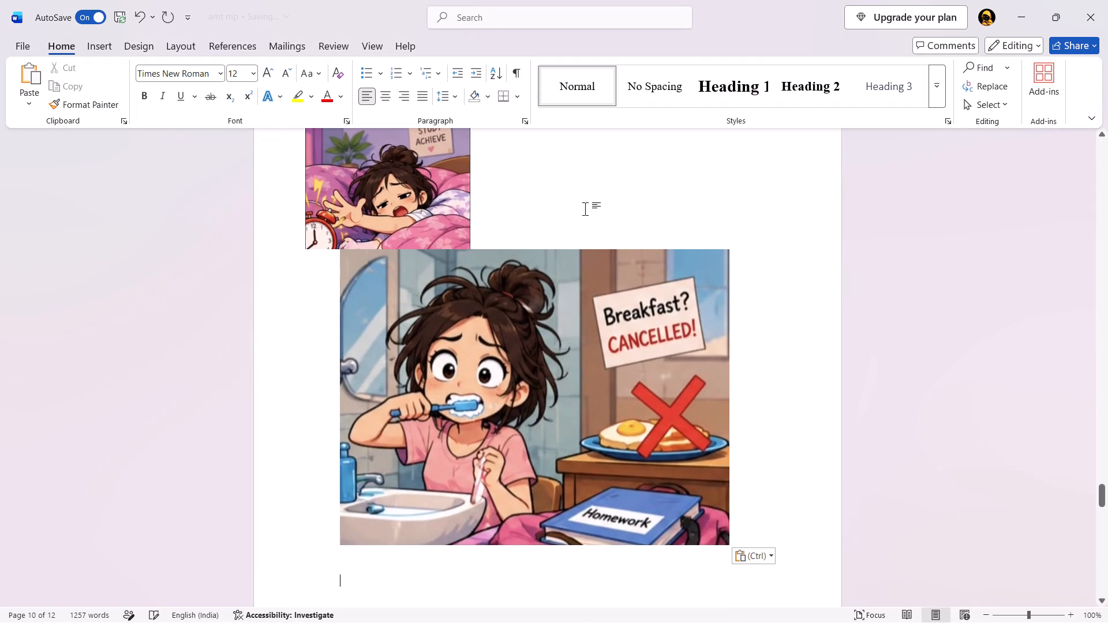
left_click(808, 445)
Set the toothbrushing picture's text wrapping to Tight and shrink it proportionally to about half its width.
left_click(718, 269)
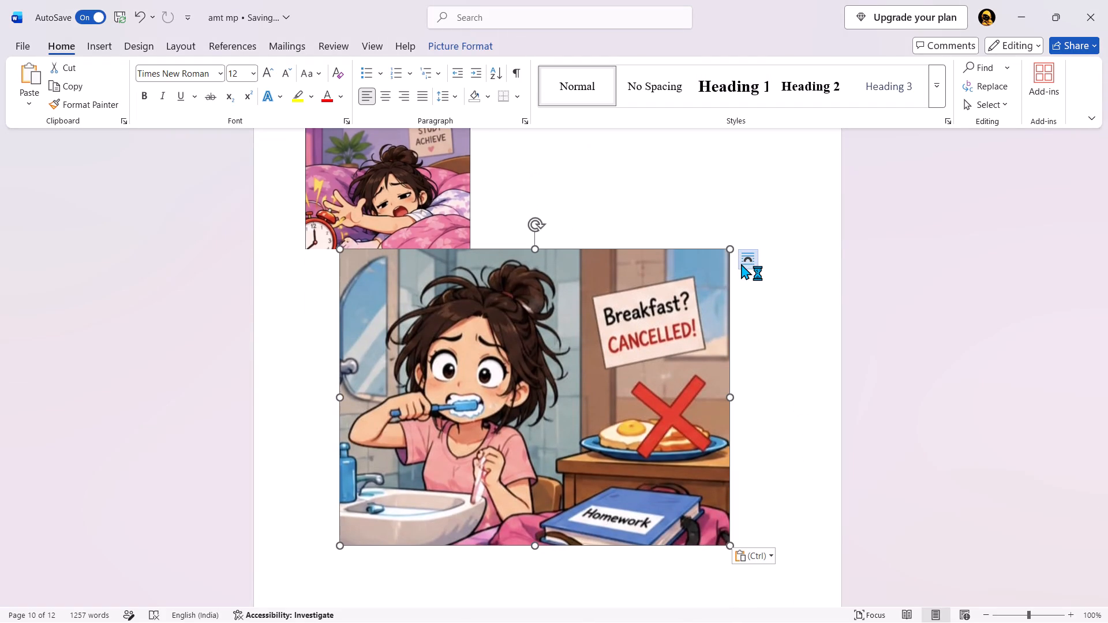
left_click(741, 264)
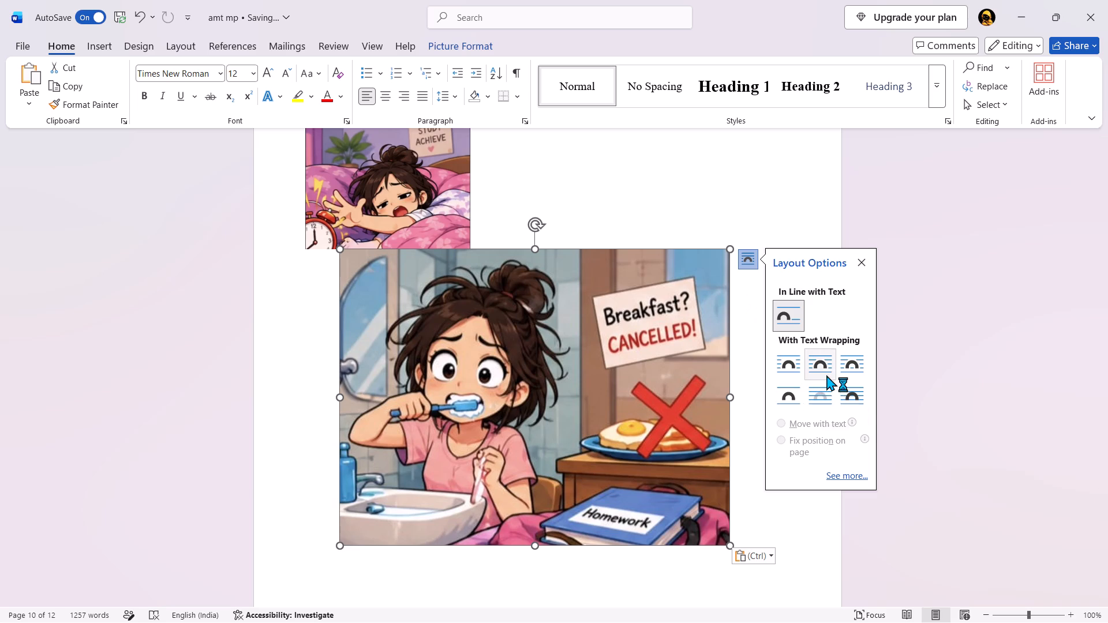
left_click(834, 373)
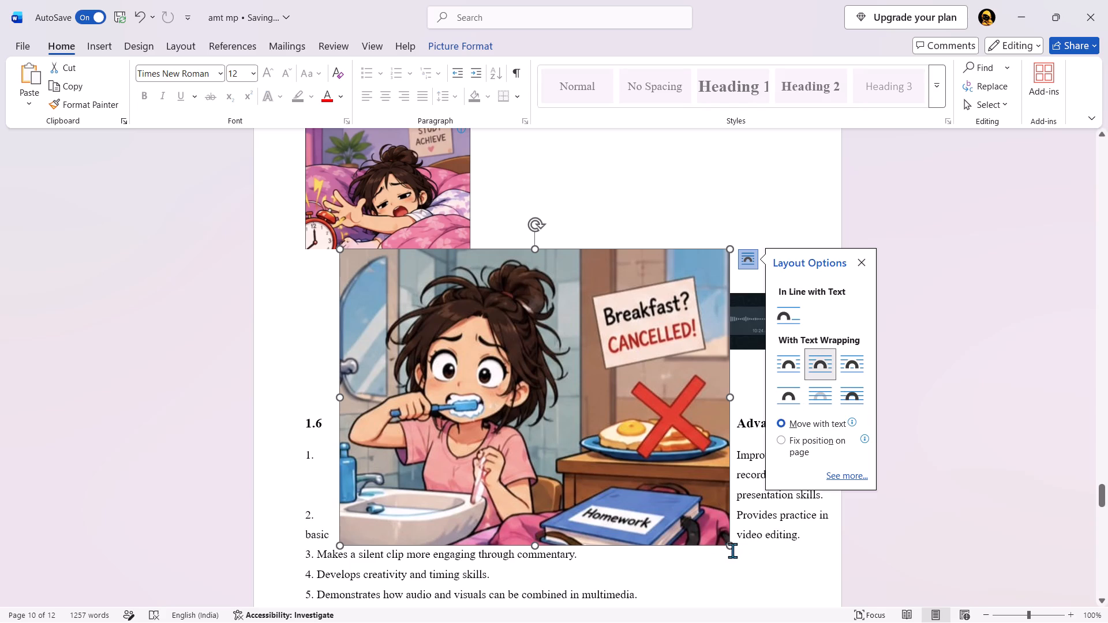
left_click_drag(729, 545, 526, 339)
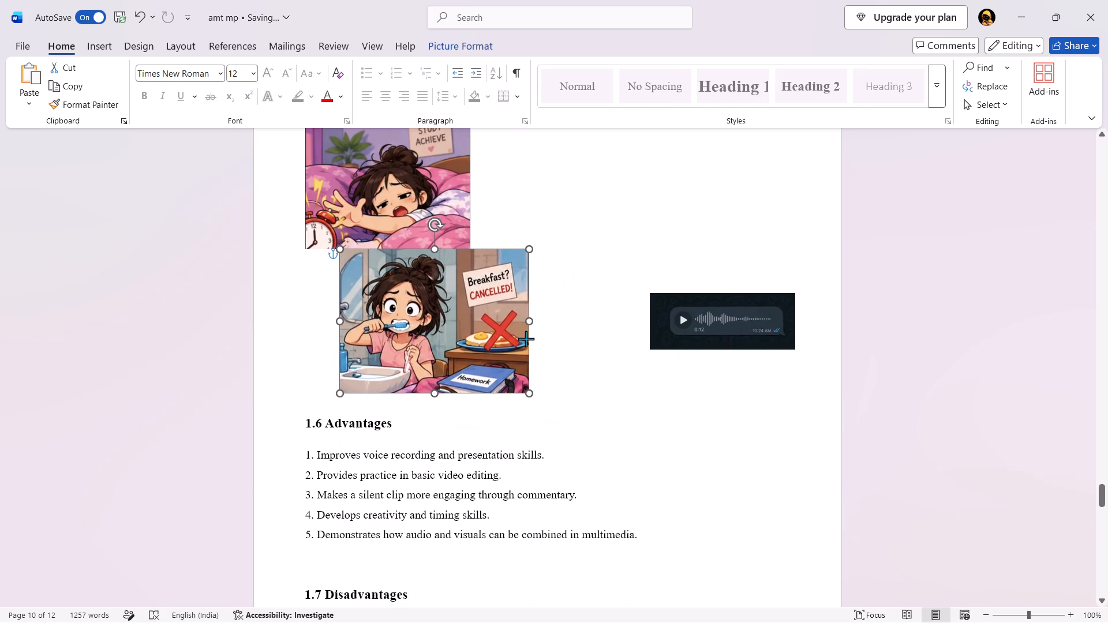
left_click_drag(526, 339, 522, 338)
Move the toothbrushing picture up beside the alarm-clock picture on page 10 with their top edges level.
left_click_drag(443, 310, 497, 279)
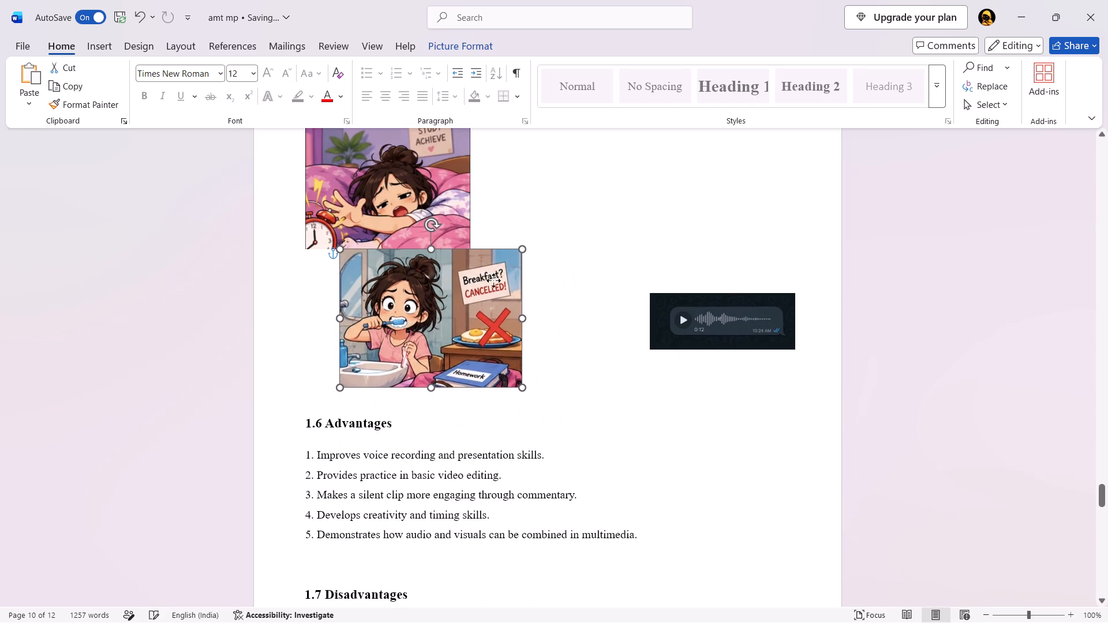
left_click_drag(497, 279, 627, 203)
scroll(418, 355, "up", 1)
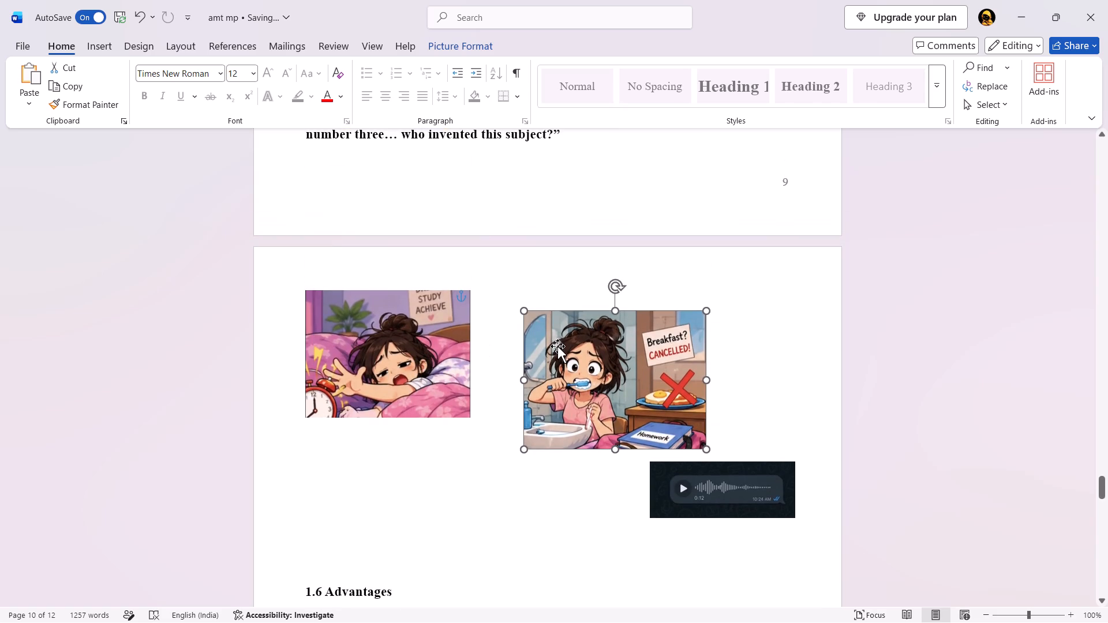
left_click_drag(558, 346, 534, 324)
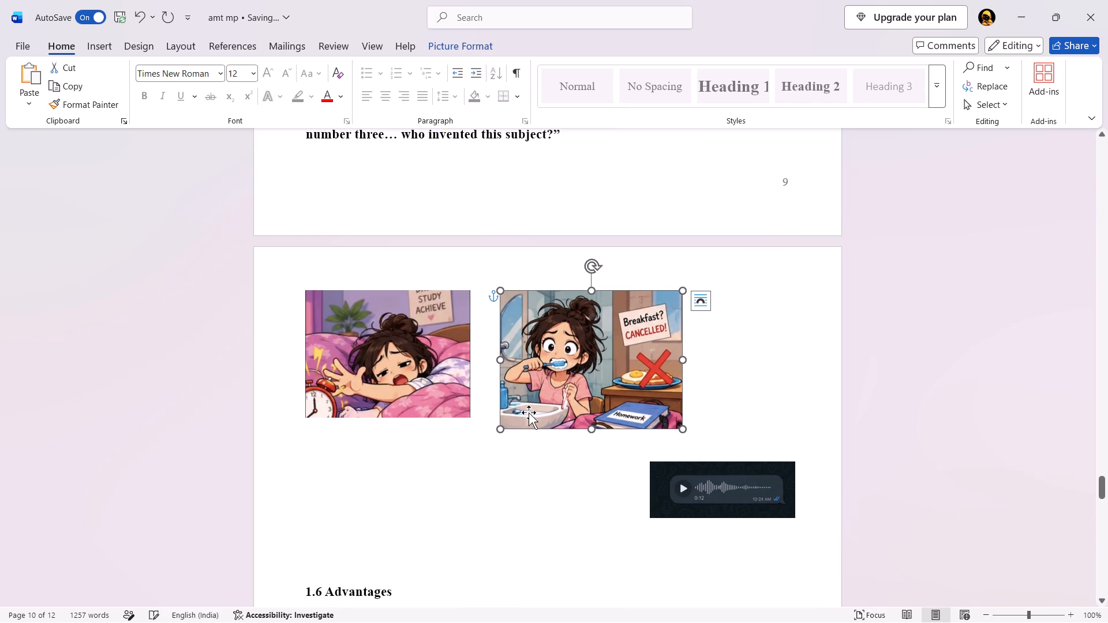
Reduce the toothbrushing picture to about 4.58 cm high by 6.03 cm wide, roughly matching the alarm-clock picture.
left_click_drag(501, 428, 518, 412)
Shift the toothbrushing picture toward the page's right margin, keeping its top edge aligned with the alarm-clock picture.
left_click_drag(574, 362, 713, 356)
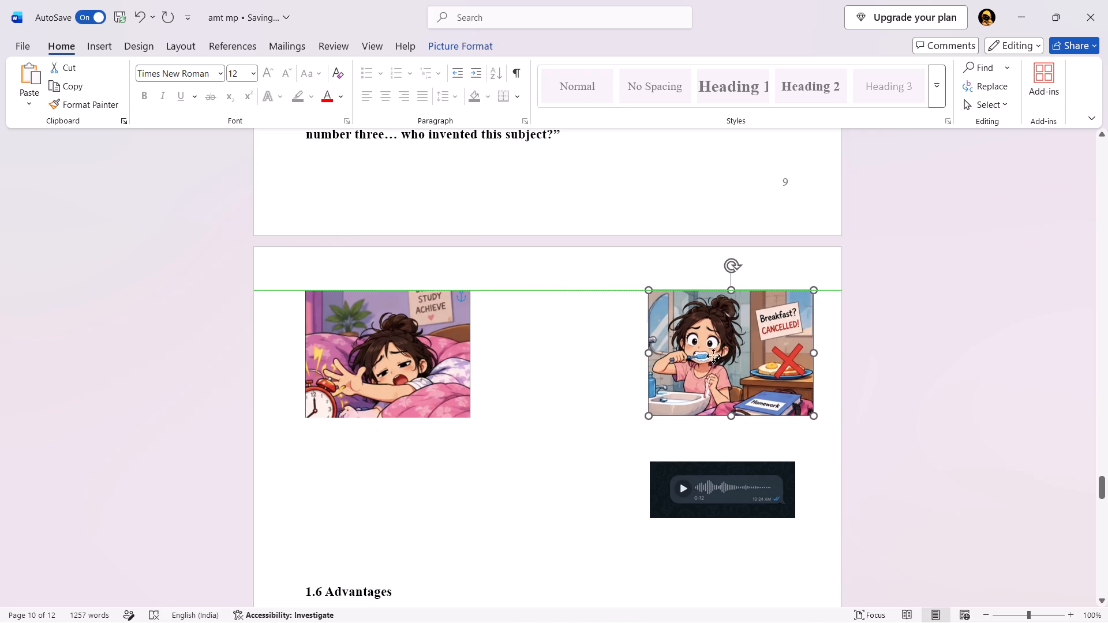
left_click_drag(713, 356, 682, 352)
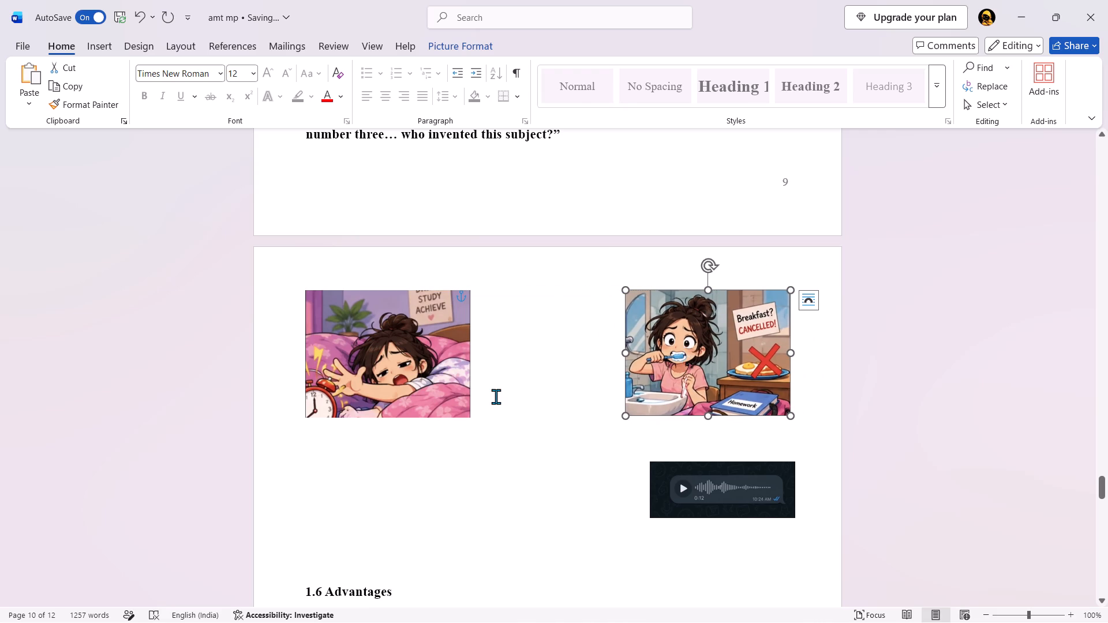
left_click(496, 396)
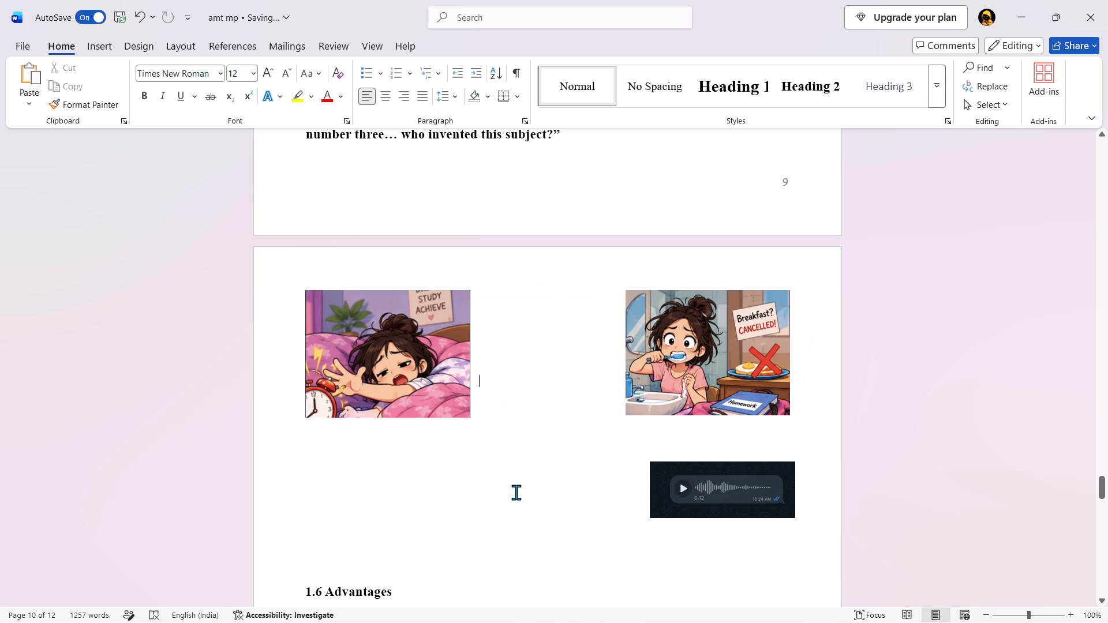
left_click(762, 340)
left_click_drag(762, 340, 759, 340)
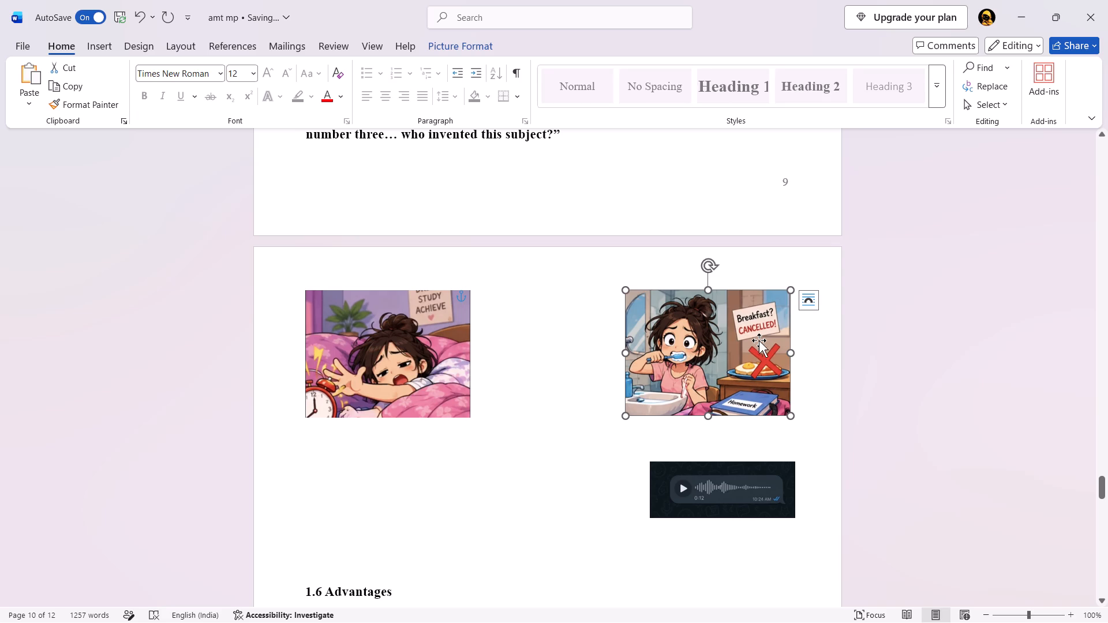
left_click_drag(759, 340, 737, 342)
left_click_drag(737, 342, 720, 342)
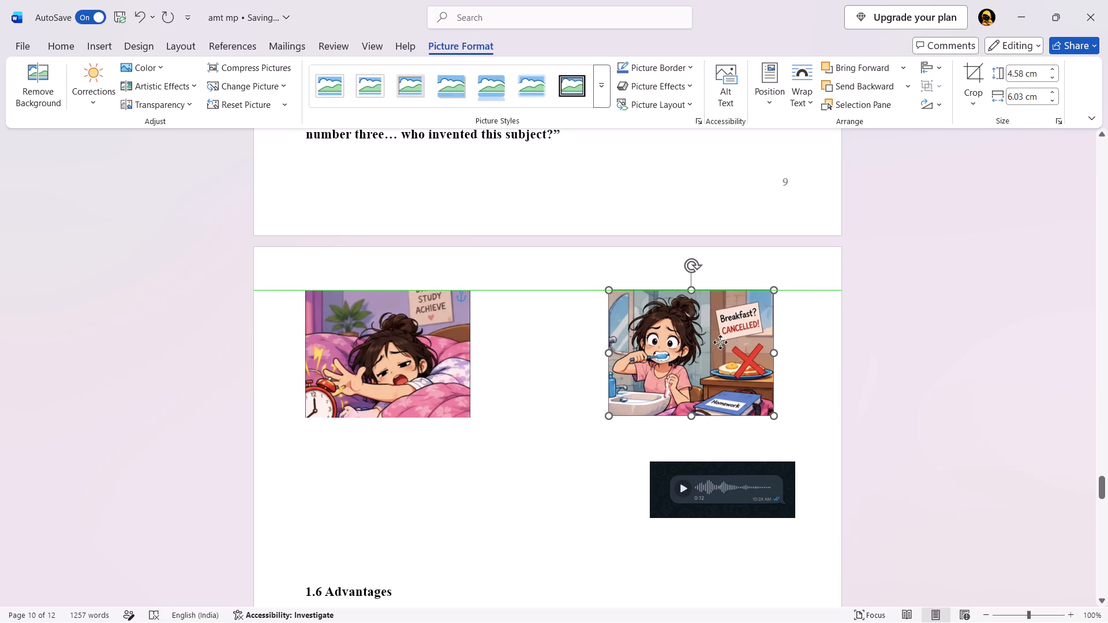
left_click_drag(720, 342, 721, 342)
Apply the soft-edged rectangle picture style to both the toothbrushing picture and the alarm-clock picture.
left_click(536, 82)
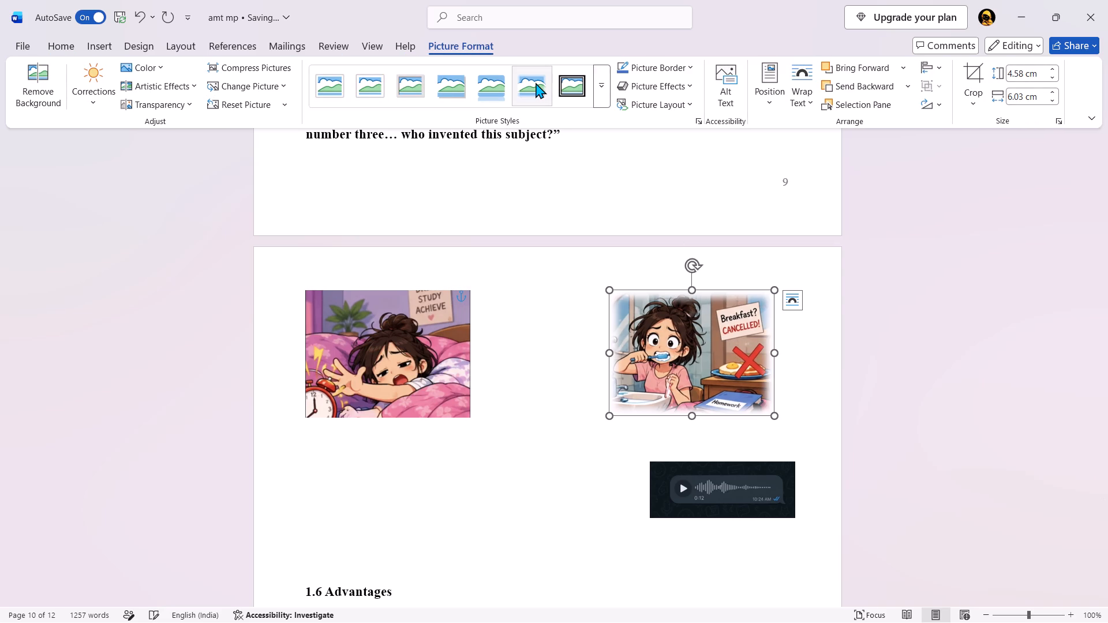
left_click(398, 332)
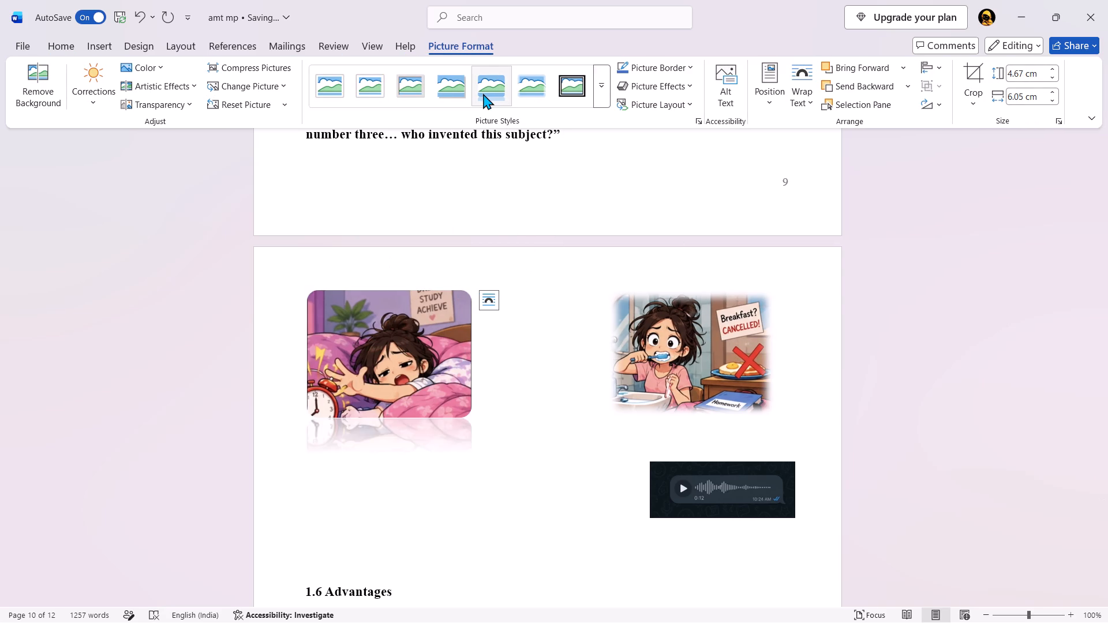
left_click(483, 93)
left_click(529, 93)
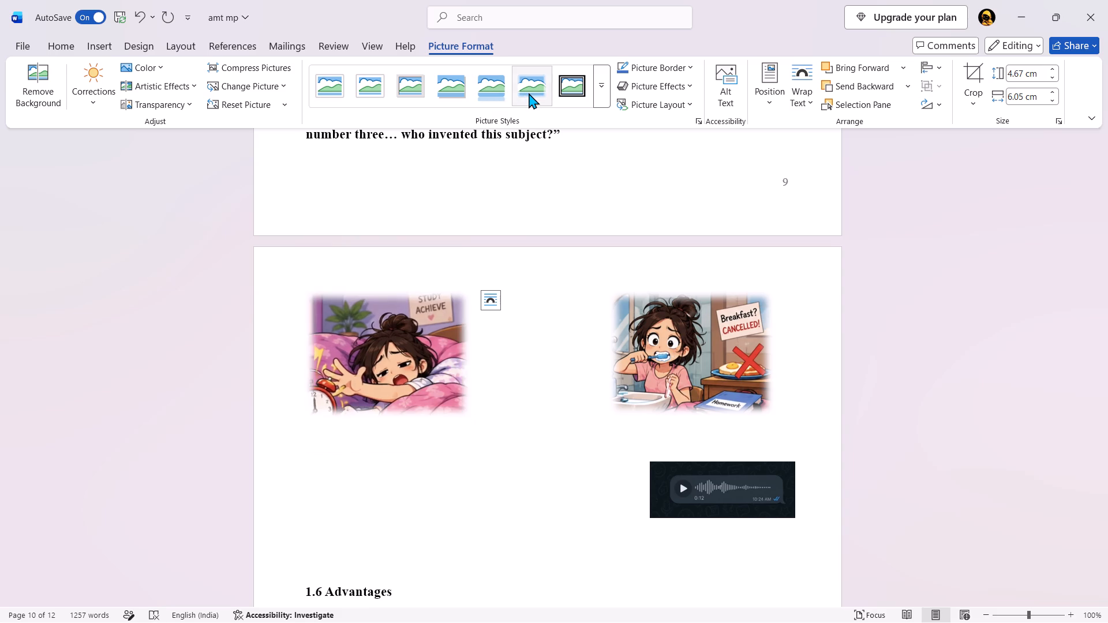
left_click(541, 443)
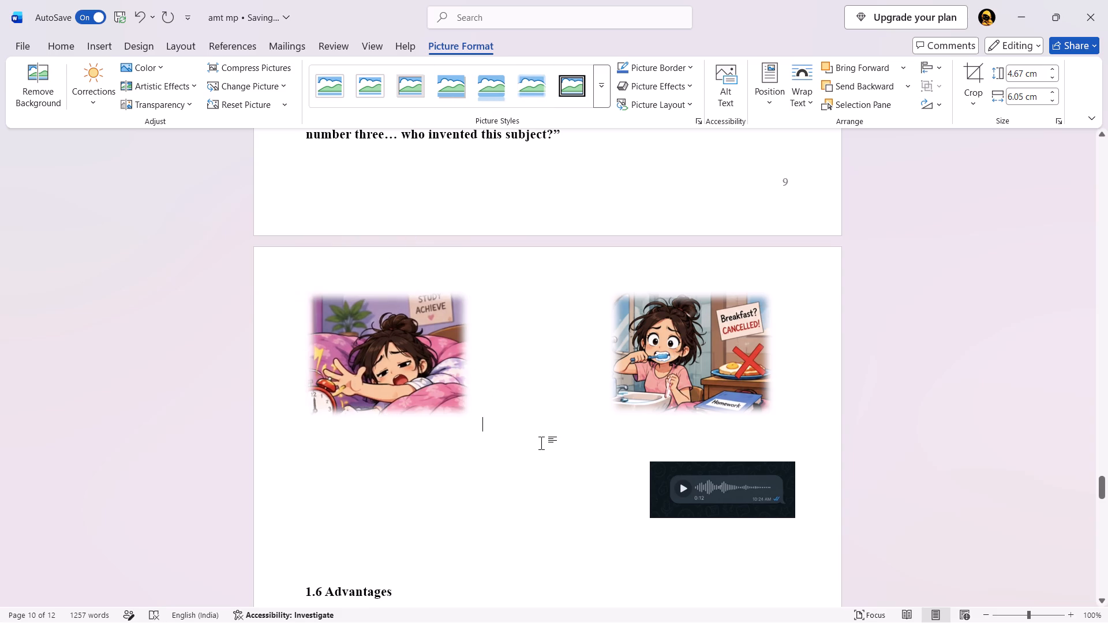
scroll(541, 443, "down", 1)
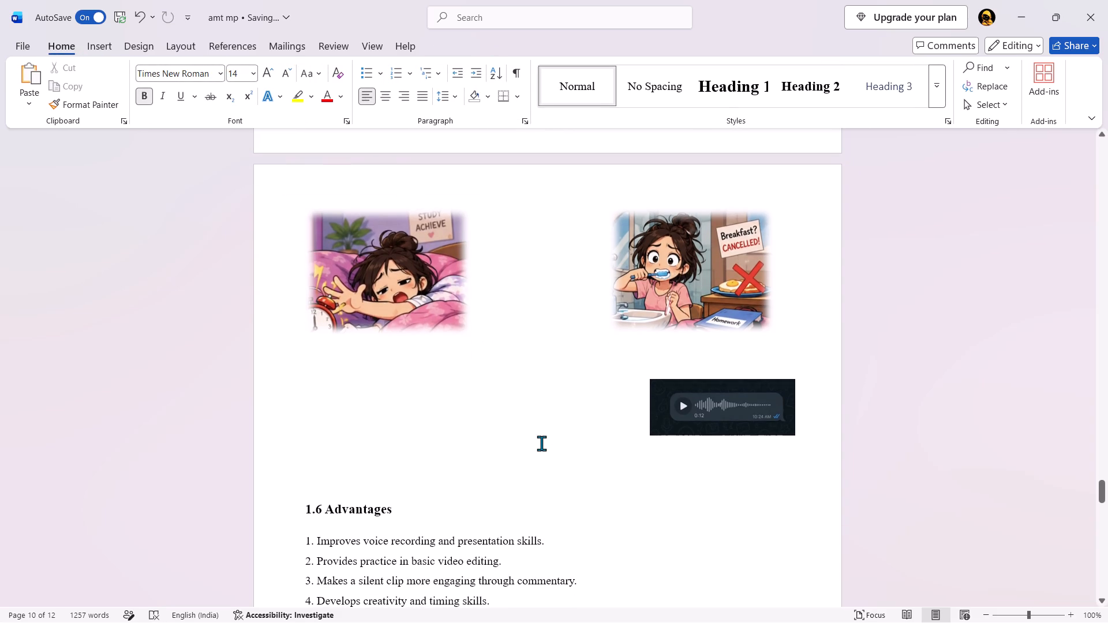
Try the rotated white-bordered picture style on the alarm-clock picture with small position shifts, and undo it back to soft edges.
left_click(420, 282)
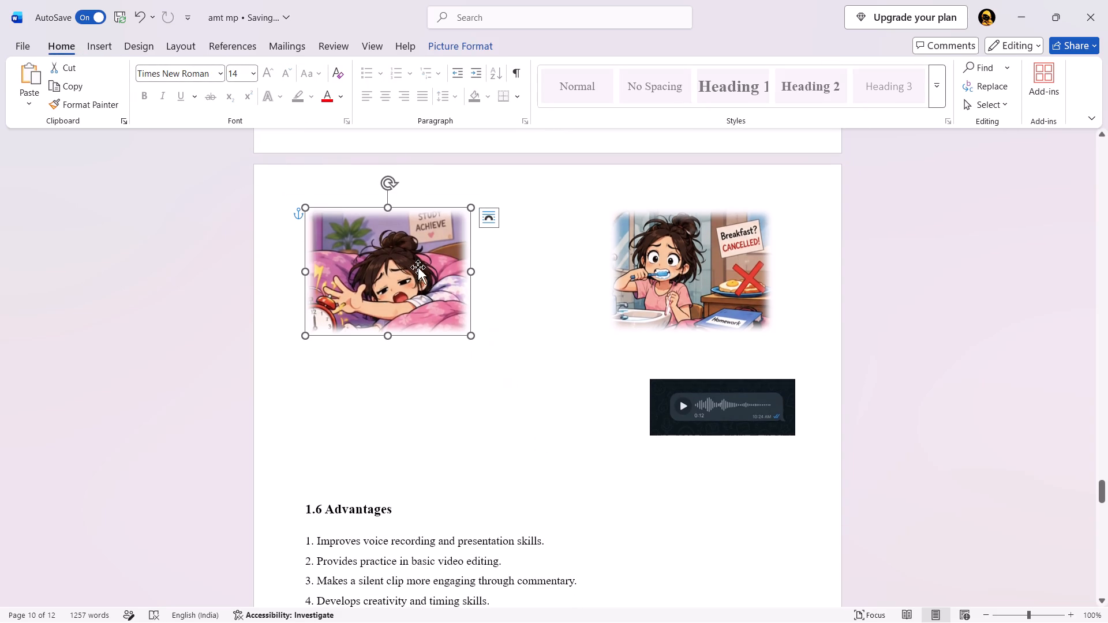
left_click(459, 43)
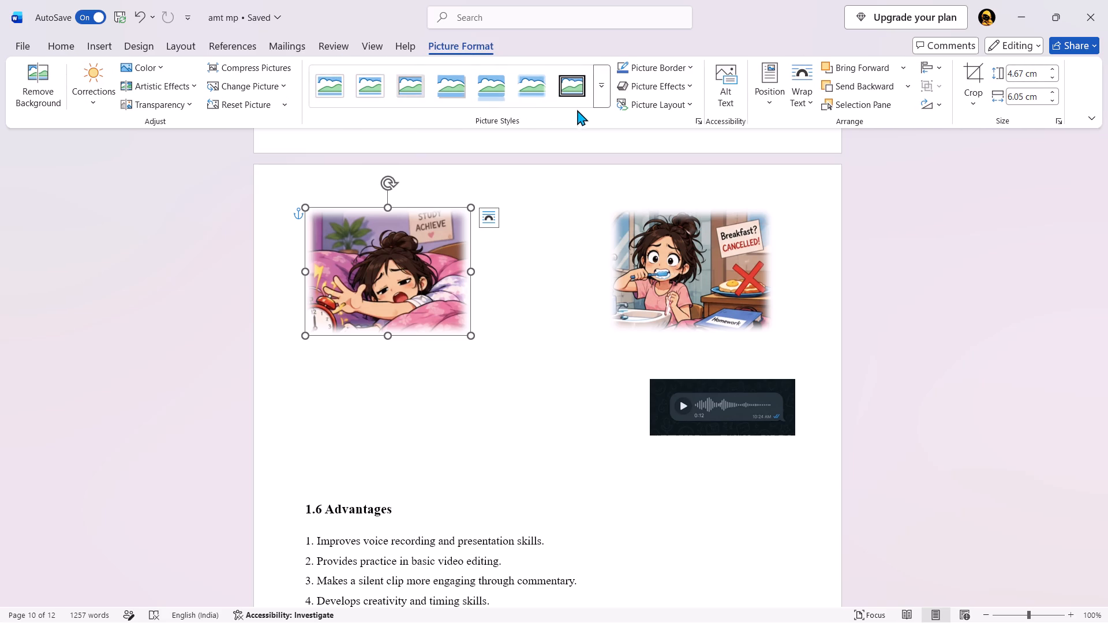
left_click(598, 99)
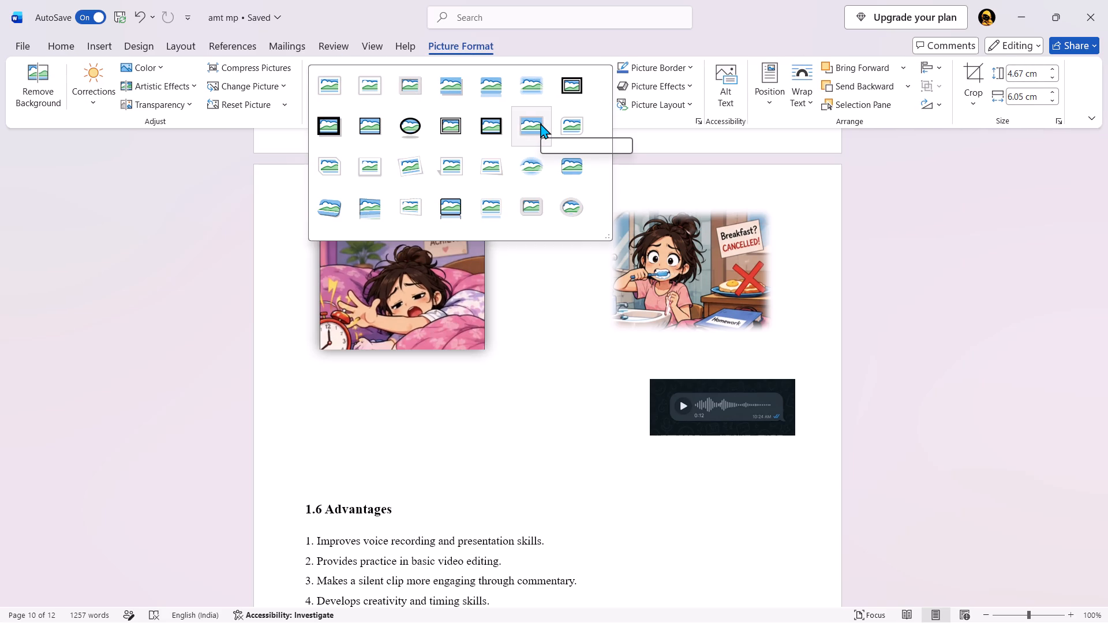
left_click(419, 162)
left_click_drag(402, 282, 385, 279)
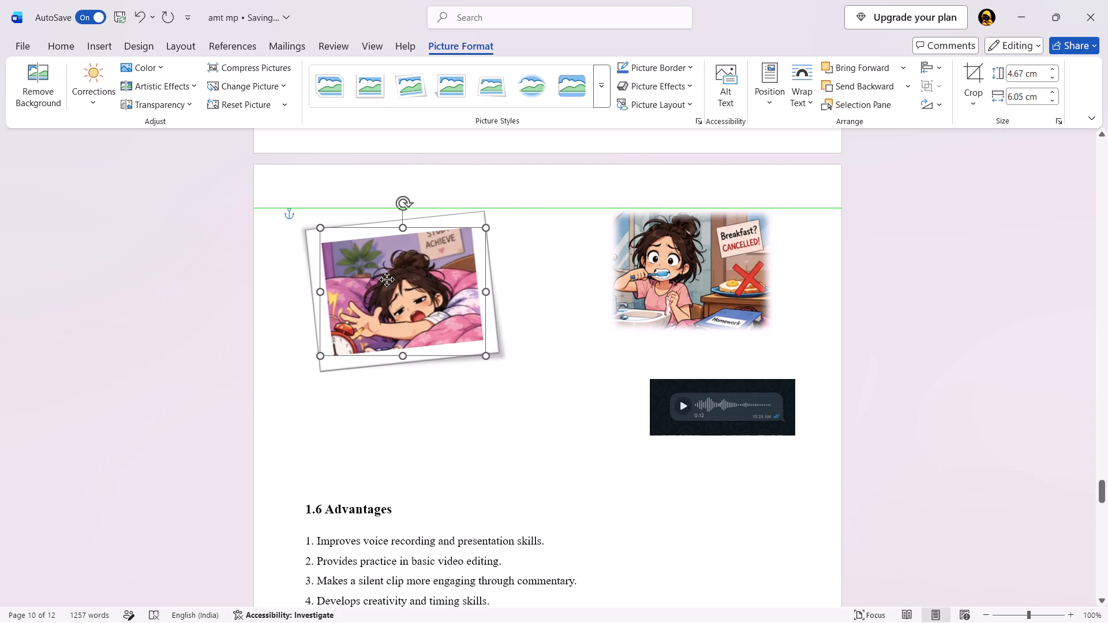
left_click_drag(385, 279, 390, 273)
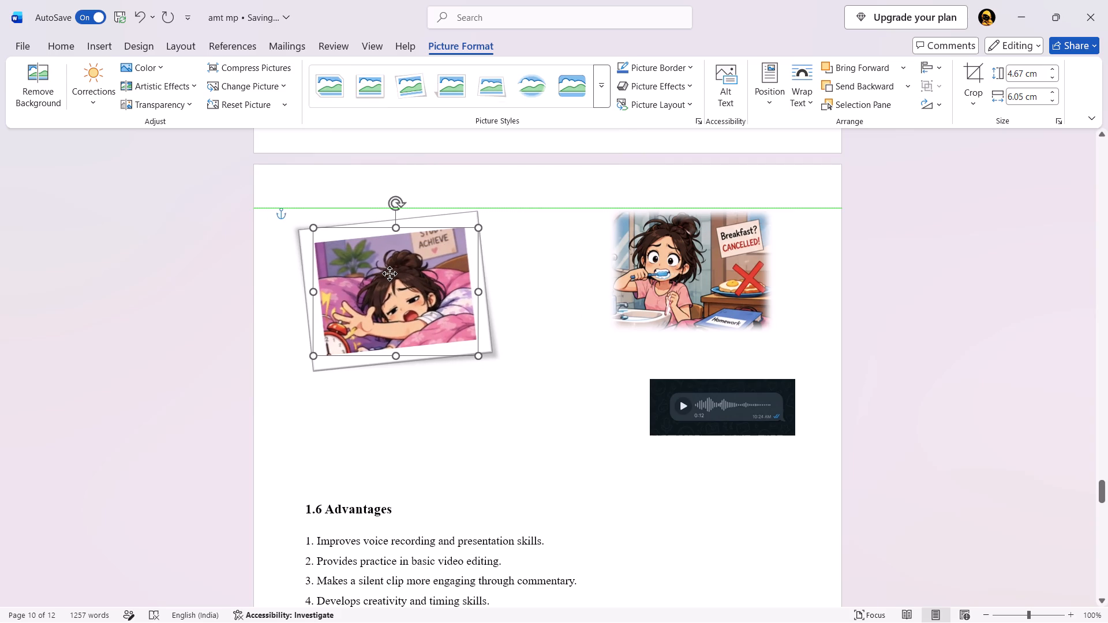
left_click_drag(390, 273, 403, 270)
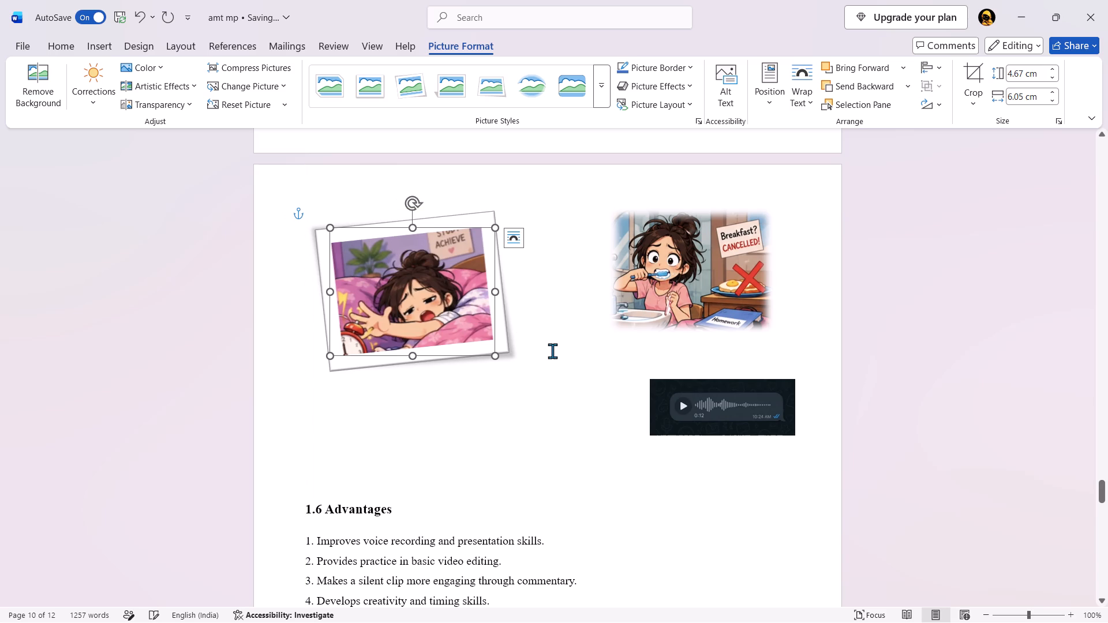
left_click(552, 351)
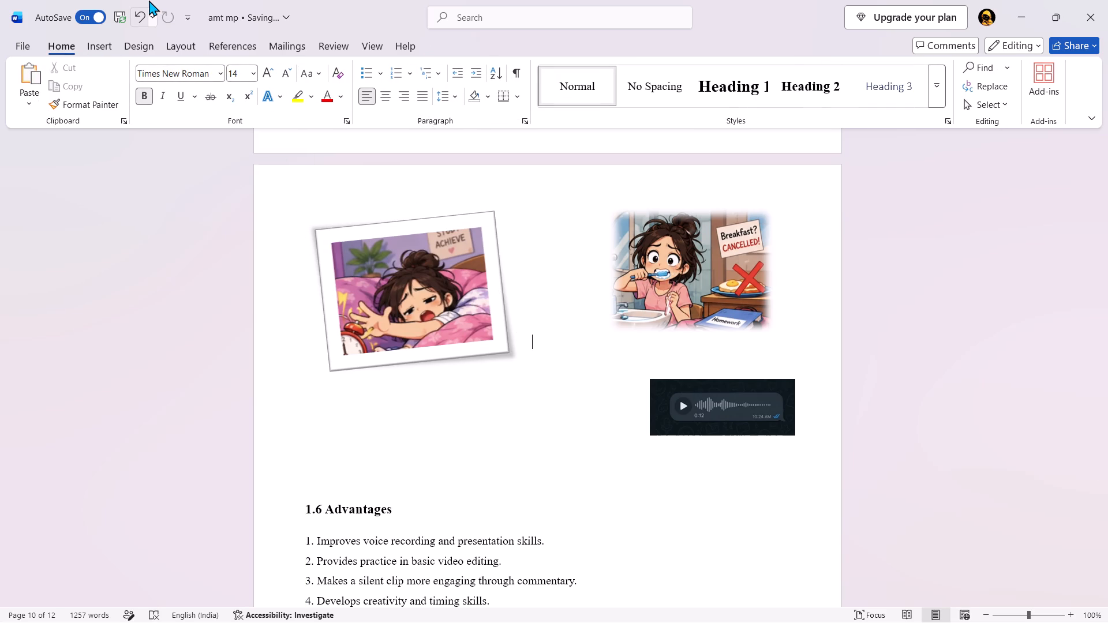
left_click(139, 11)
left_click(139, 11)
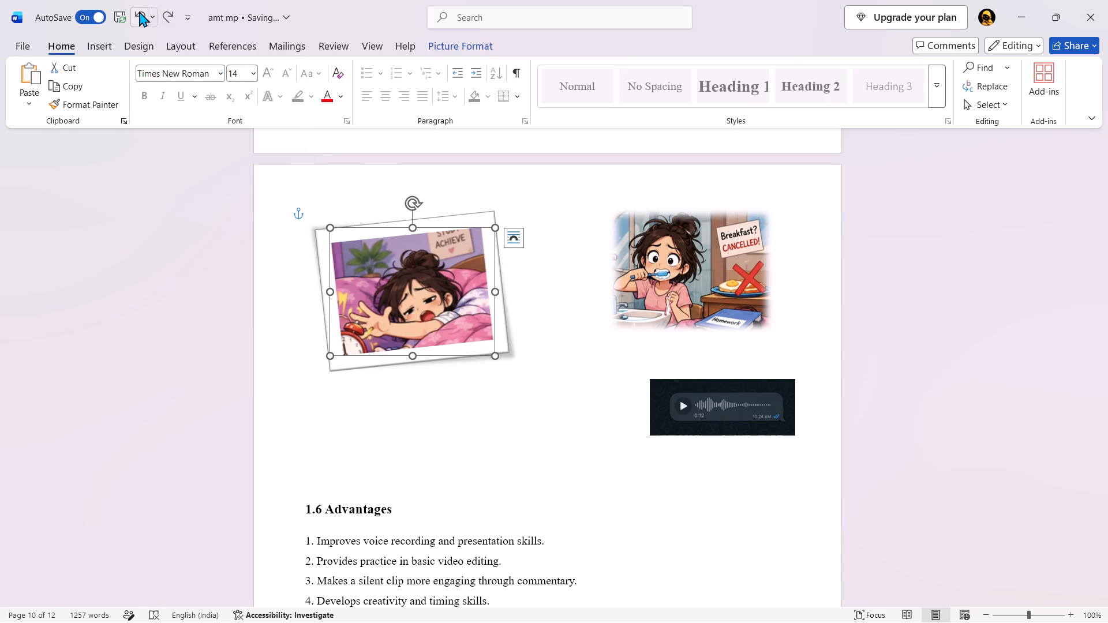
Enlarge the toothbrushing picture slightly from its lower corner, keeping its top edge level with the alarm-clock picture.
left_click(629, 274)
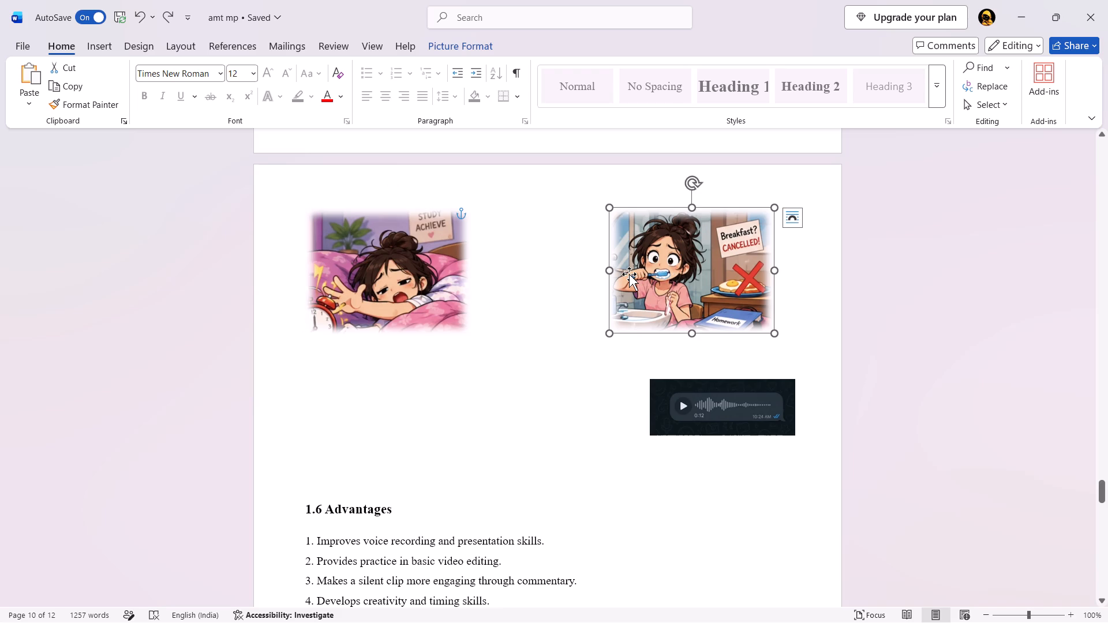
left_click_drag(604, 332, 601, 340)
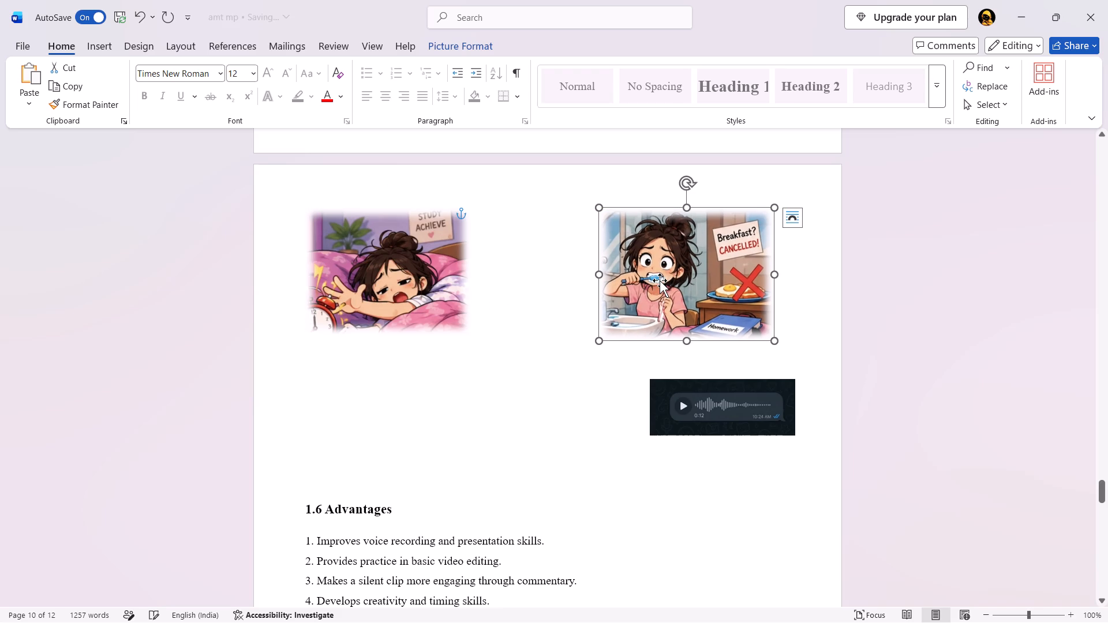
left_click_drag(660, 280, 669, 233)
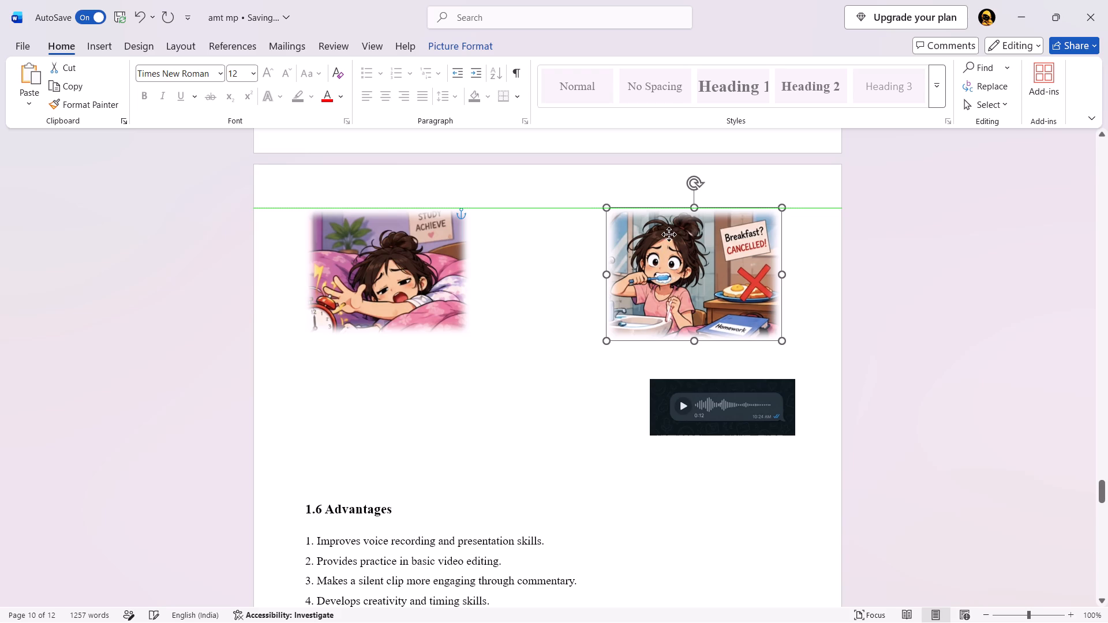
Nudge the toothbrushing picture slightly toward the alarm-clock picture, keeping their top edges aligned.
left_click_drag(669, 233, 657, 243)
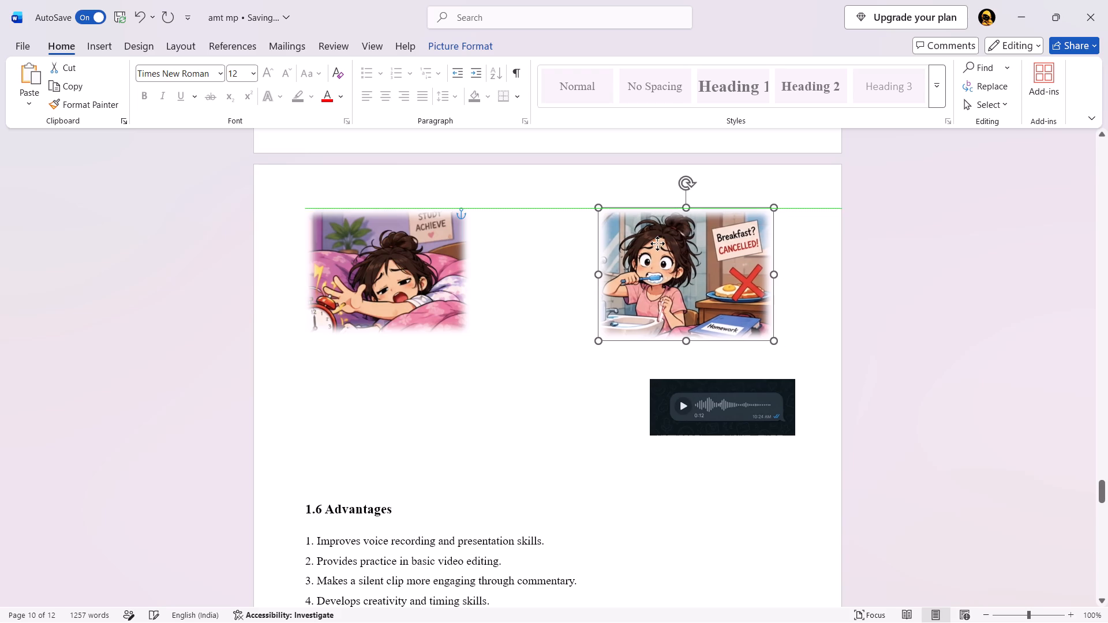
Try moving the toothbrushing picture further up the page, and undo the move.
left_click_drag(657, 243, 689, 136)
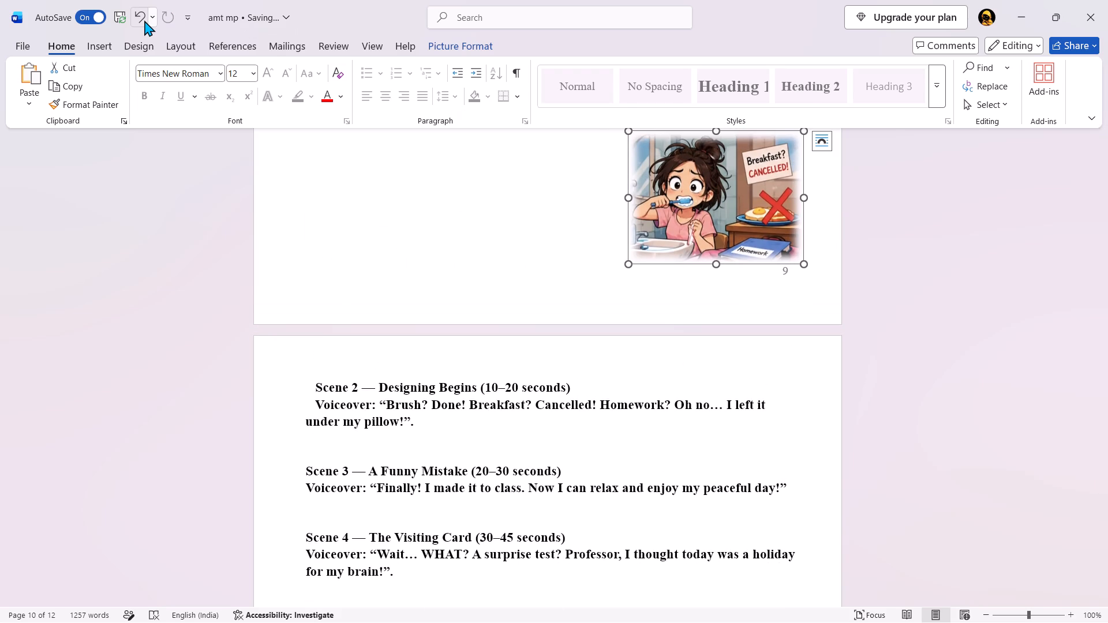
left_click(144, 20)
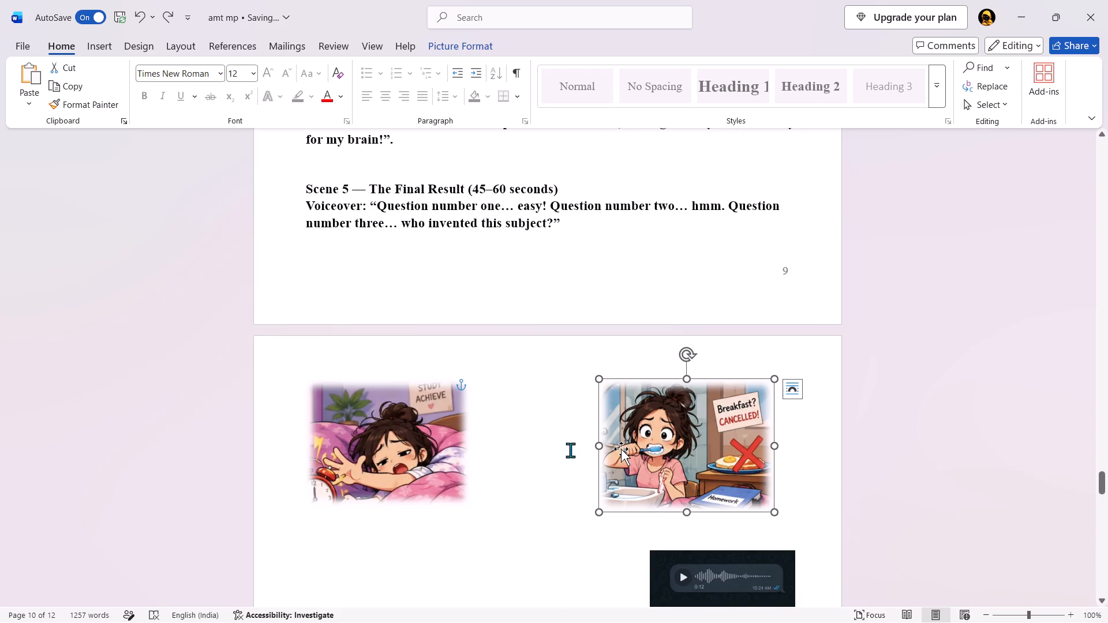
Enlarge the alarm-clock picture slightly from its lower corner to match the toothbrushing picture's size.
scroll(534, 425, "down", 1)
left_click(495, 419)
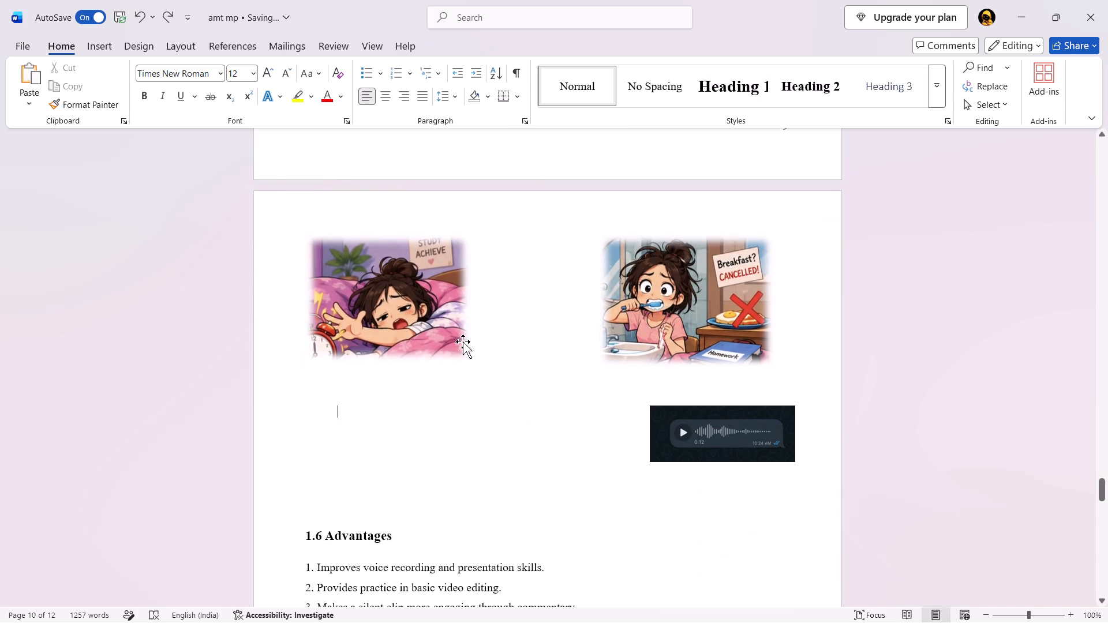
left_click(461, 337)
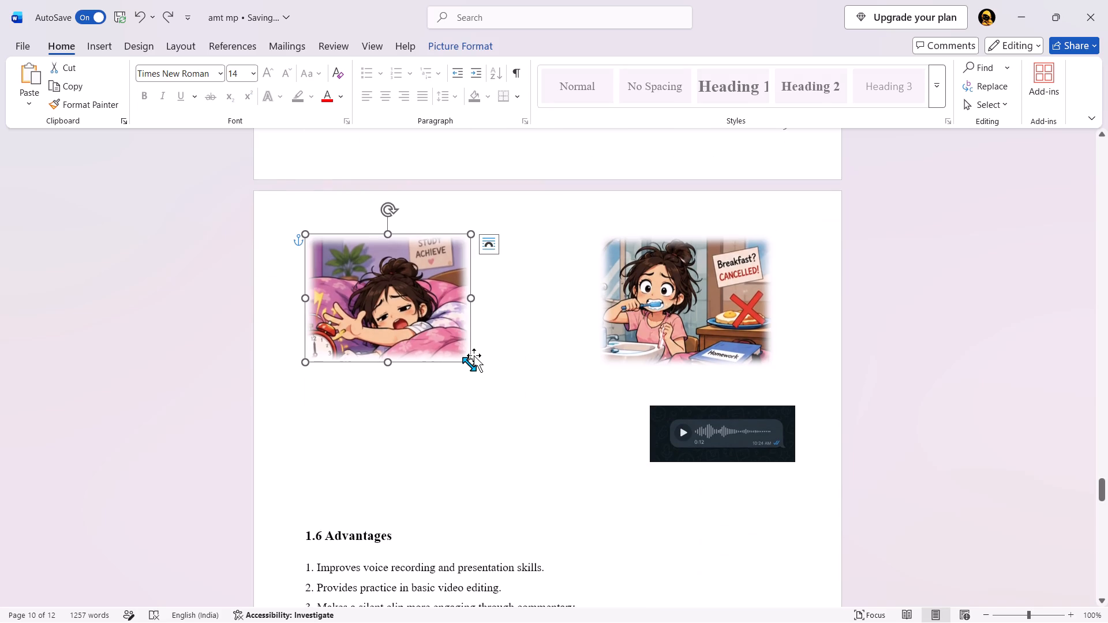
left_click_drag(469, 364, 477, 369)
Switch to File Explorer and open recent WhatsApp images to check which picture still needs cropping.
key("alt+Tab")
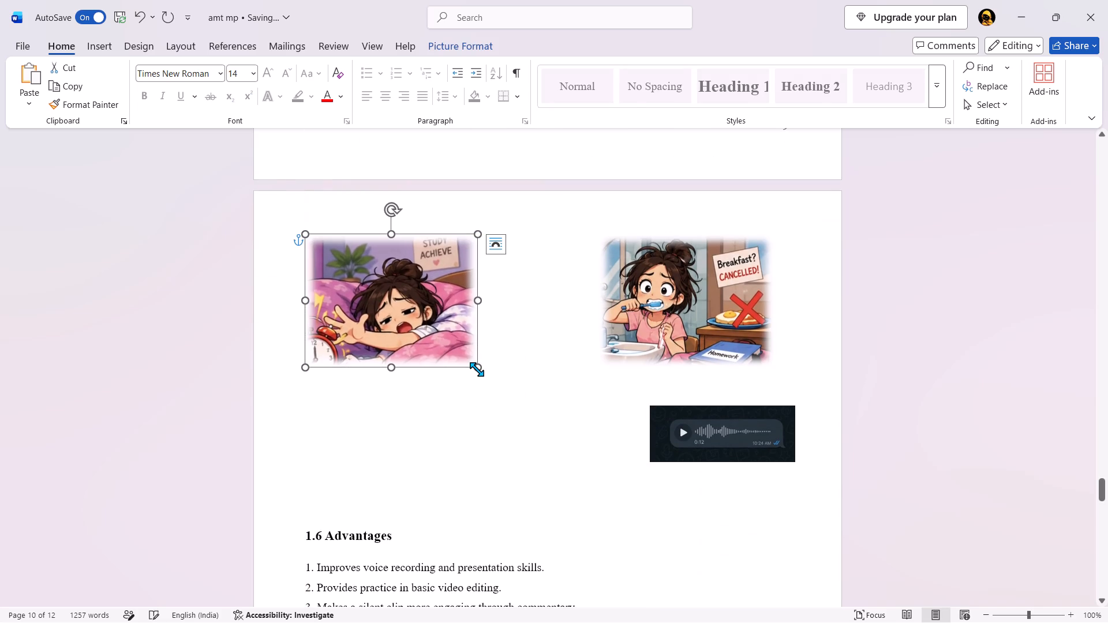
key("alt+Tab")
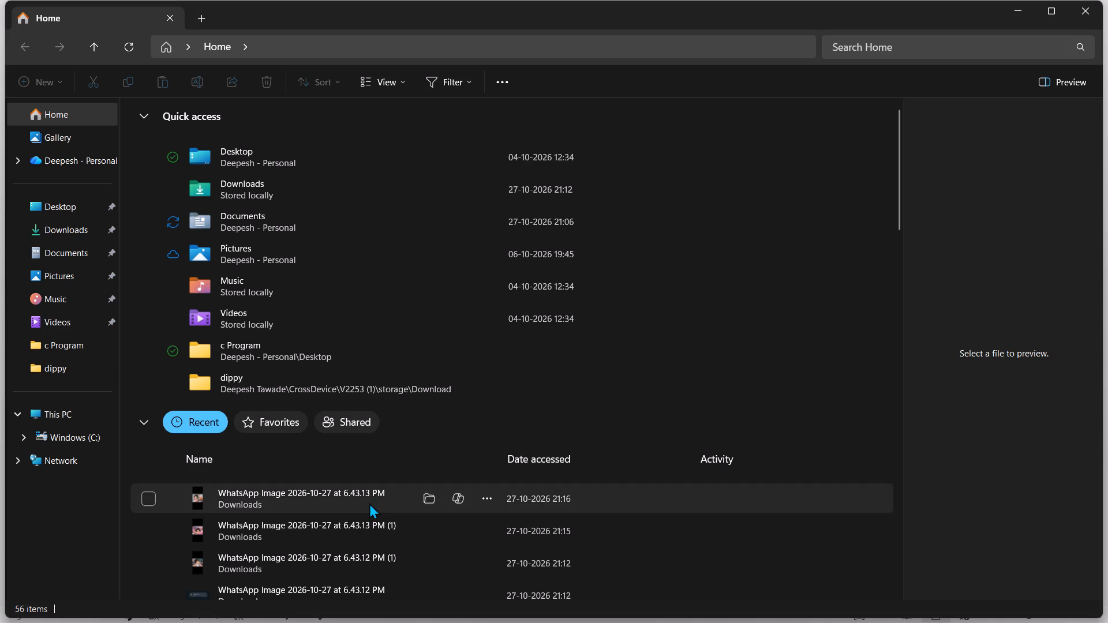
triple_click(352, 558)
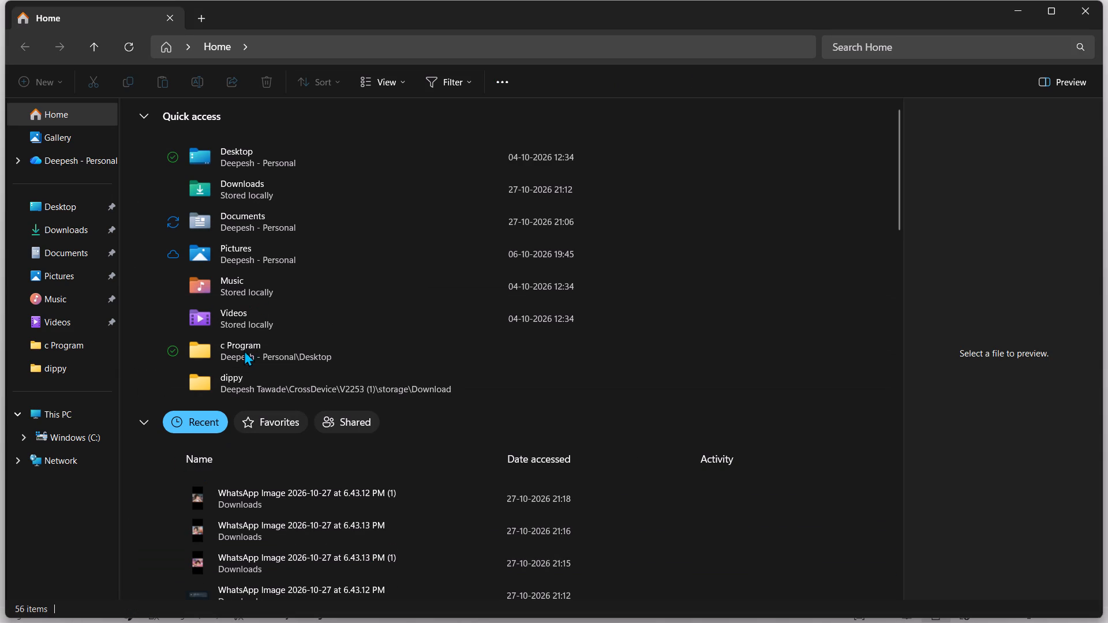
key("alt+Tab")
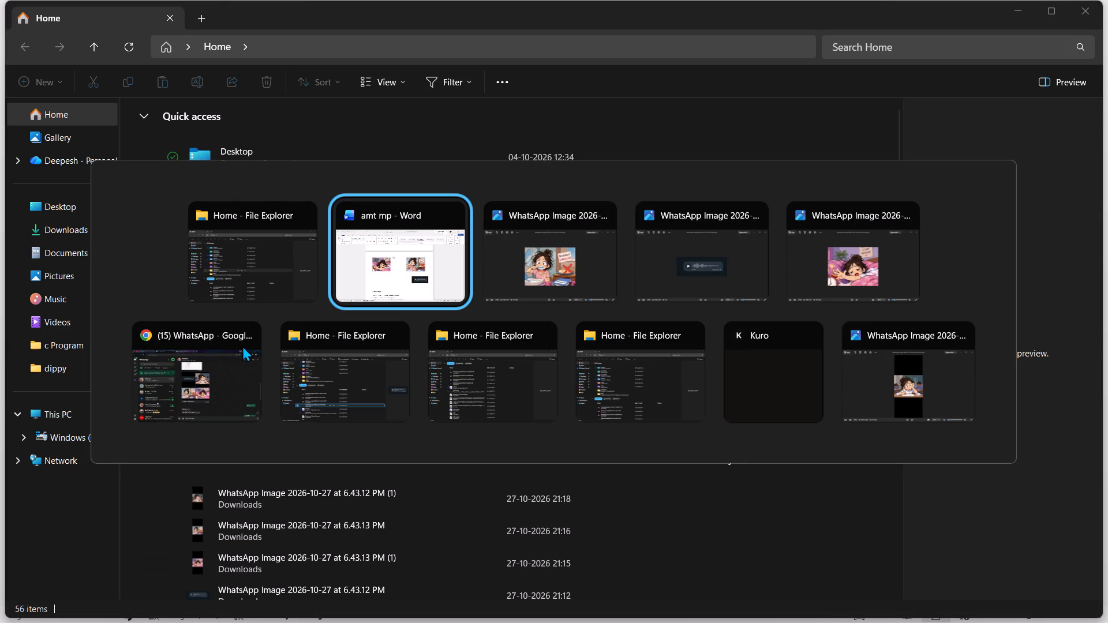
key("alt+Tab")
key("alt+Tab")
key("alt+Tab")
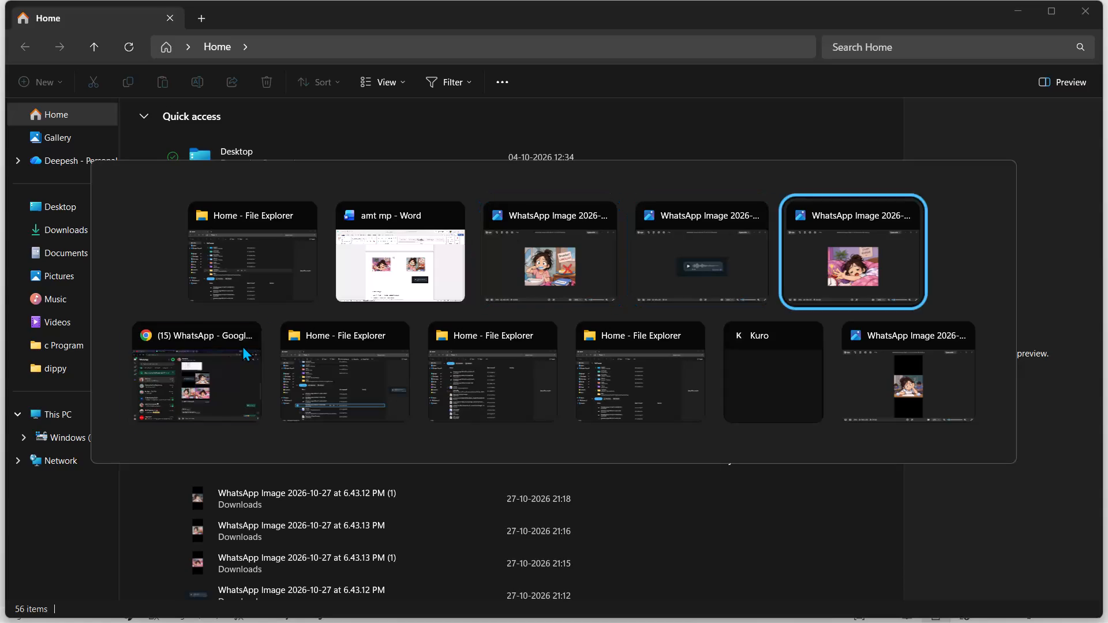
key("alt+Tab")
key("alt+Tab")
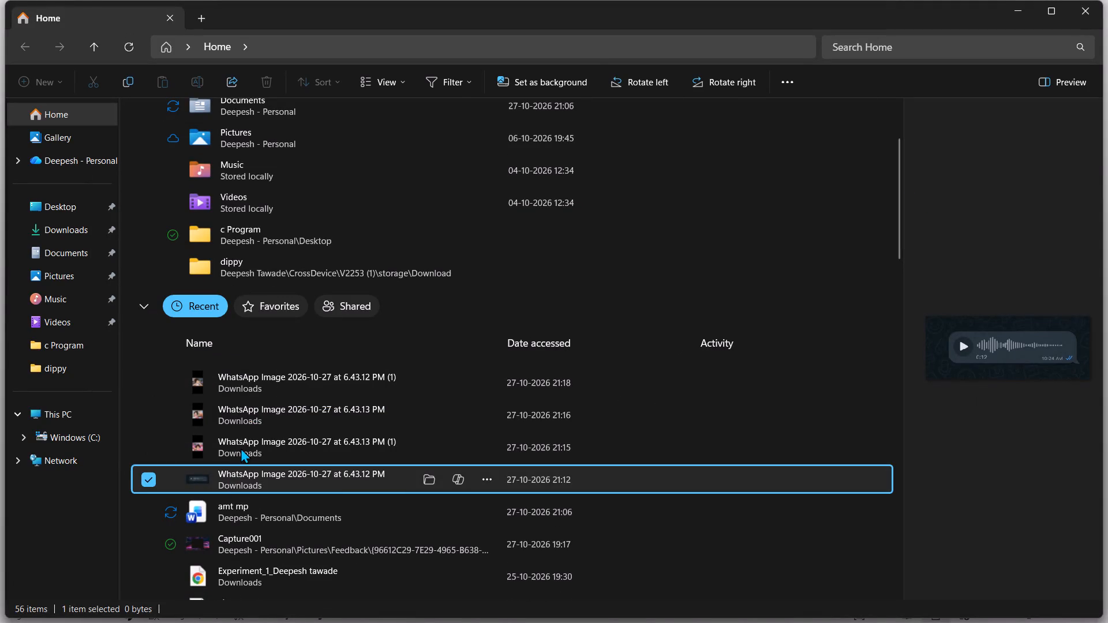
double_click(241, 446)
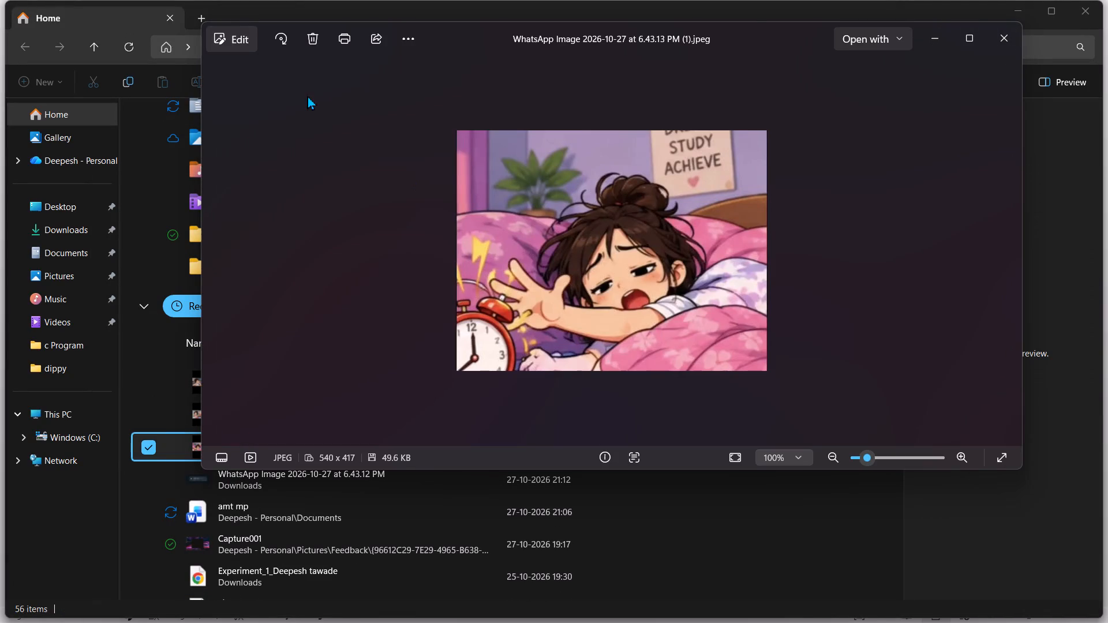
key("alt+Tab")
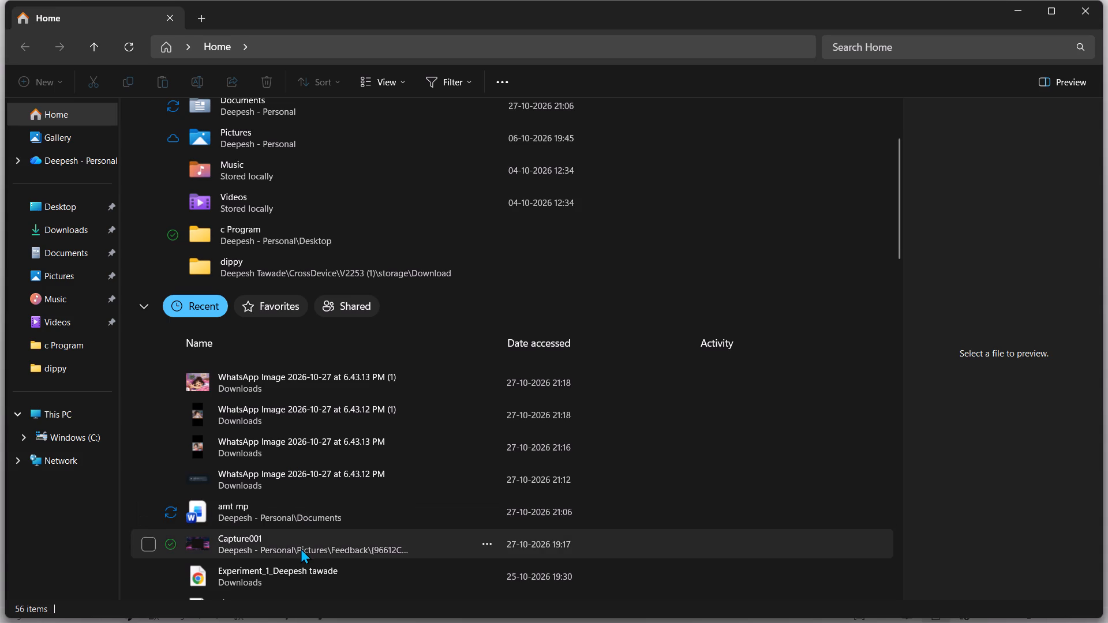
Open WhatsApp Image 2026-10-27 at 6.43.12 PM (1), crop away its black bands to 540 x 408, and save it.
scroll(300, 549, "down", 1)
left_click(317, 403)
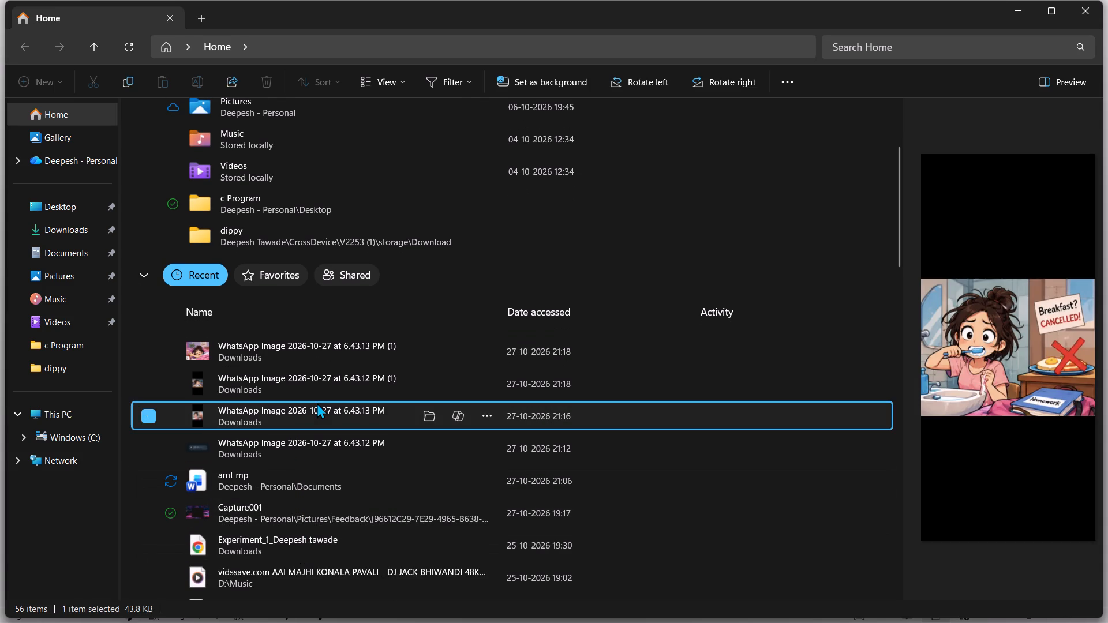
left_click(335, 371)
double_click(335, 371)
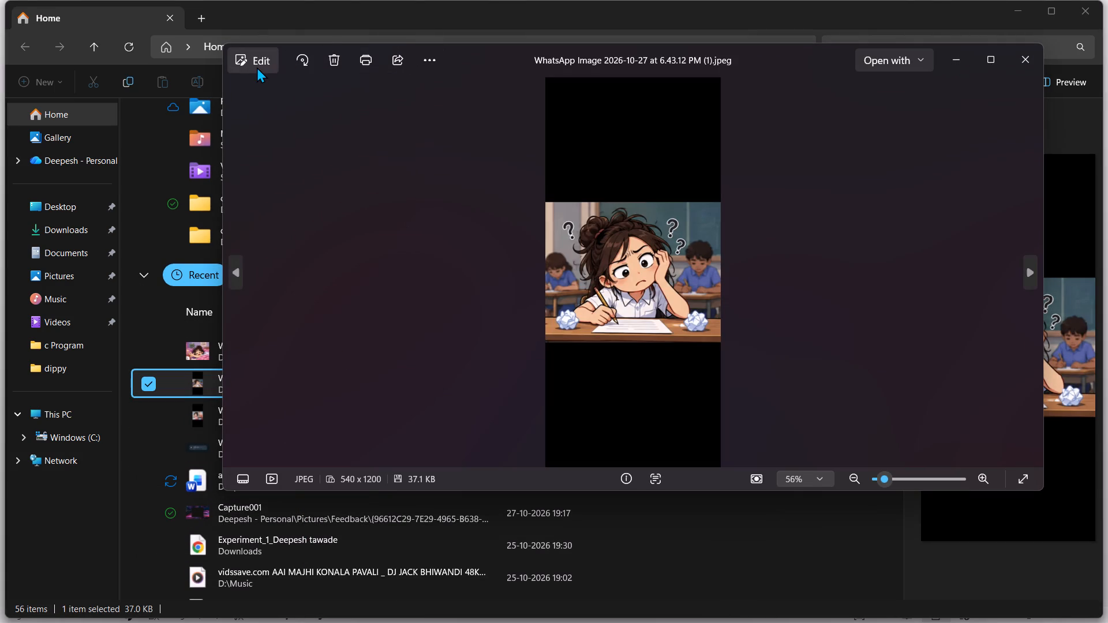
left_click(257, 67)
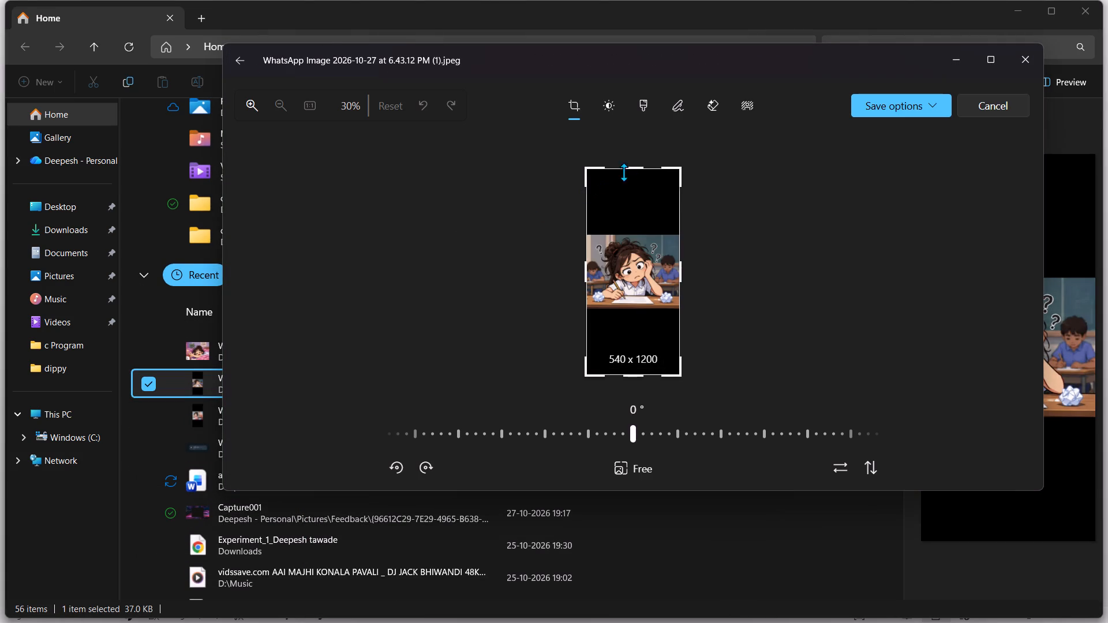
left_click(634, 167)
left_click_drag(634, 167, 635, 226)
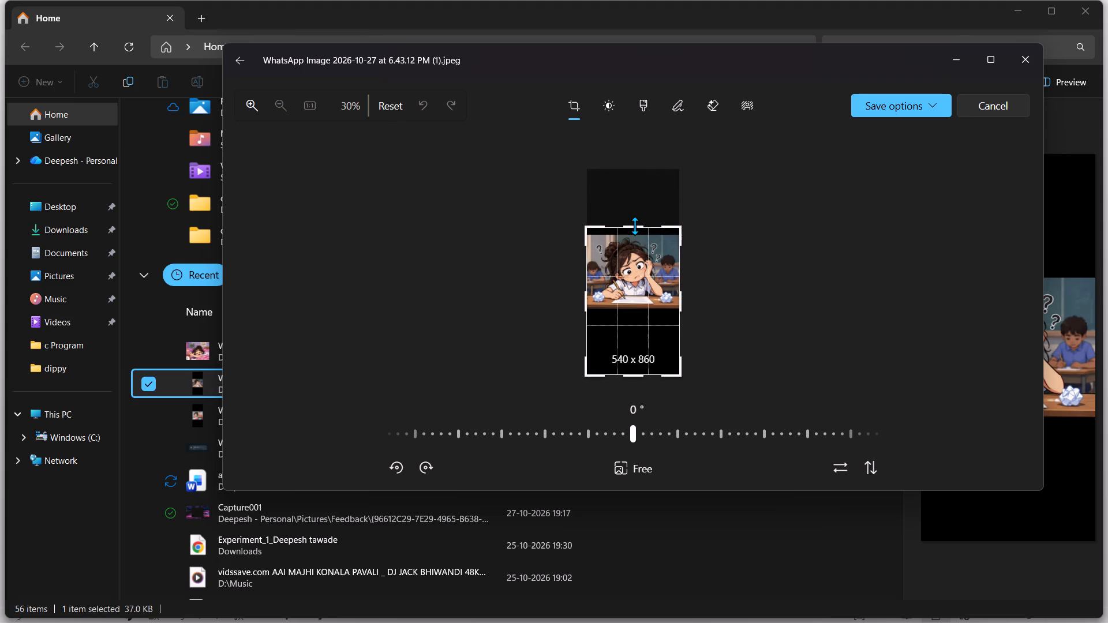
left_click_drag(635, 226, 635, 234)
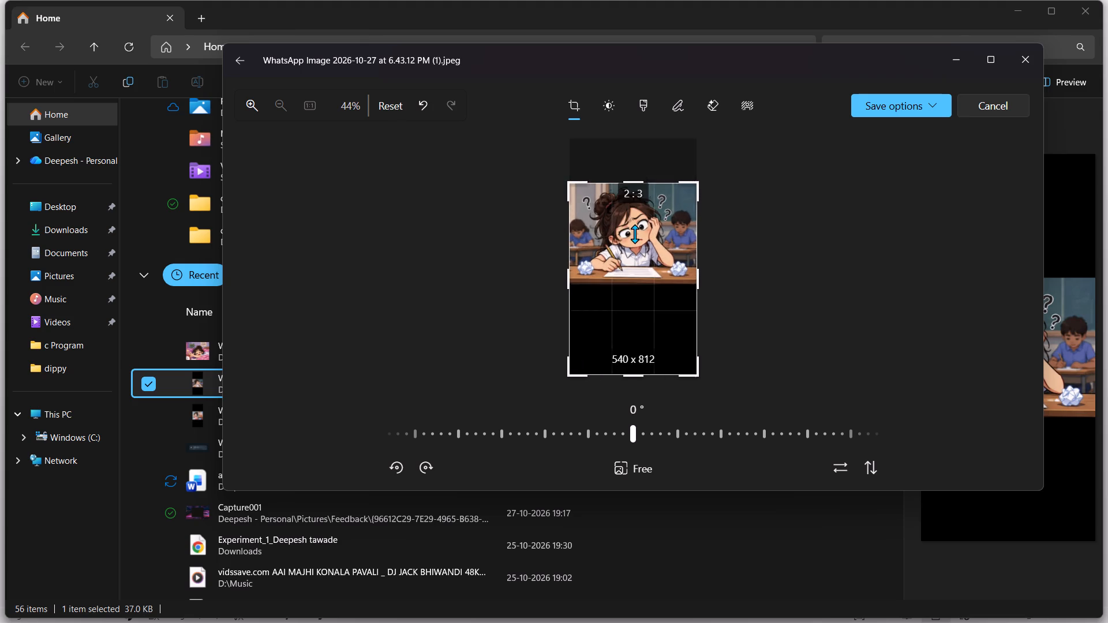
left_click_drag(632, 371, 634, 313)
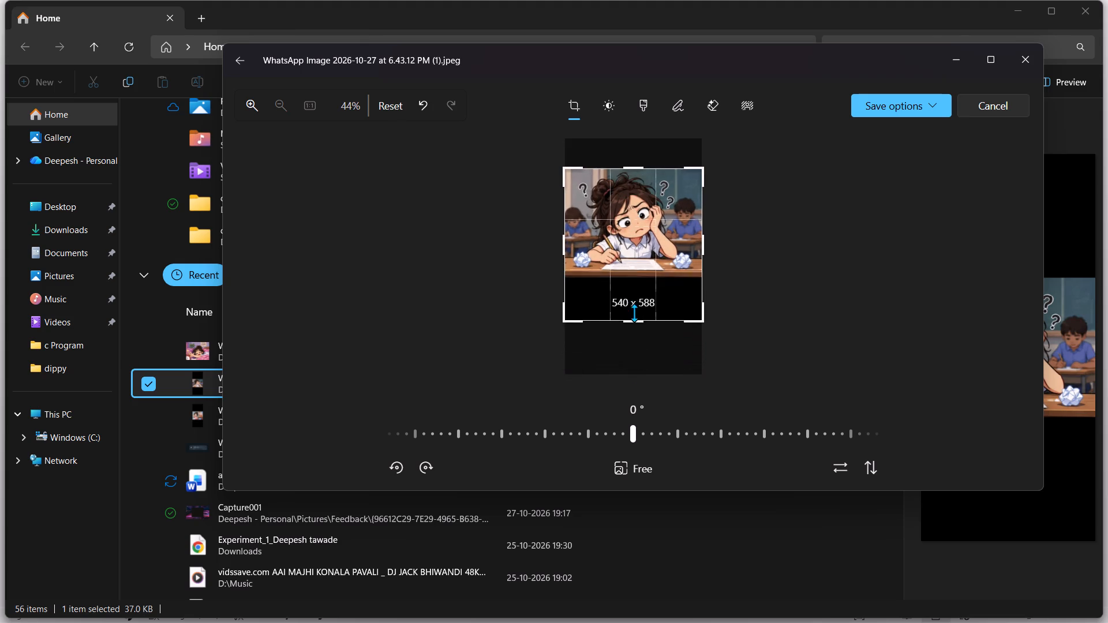
left_click_drag(634, 313, 641, 272)
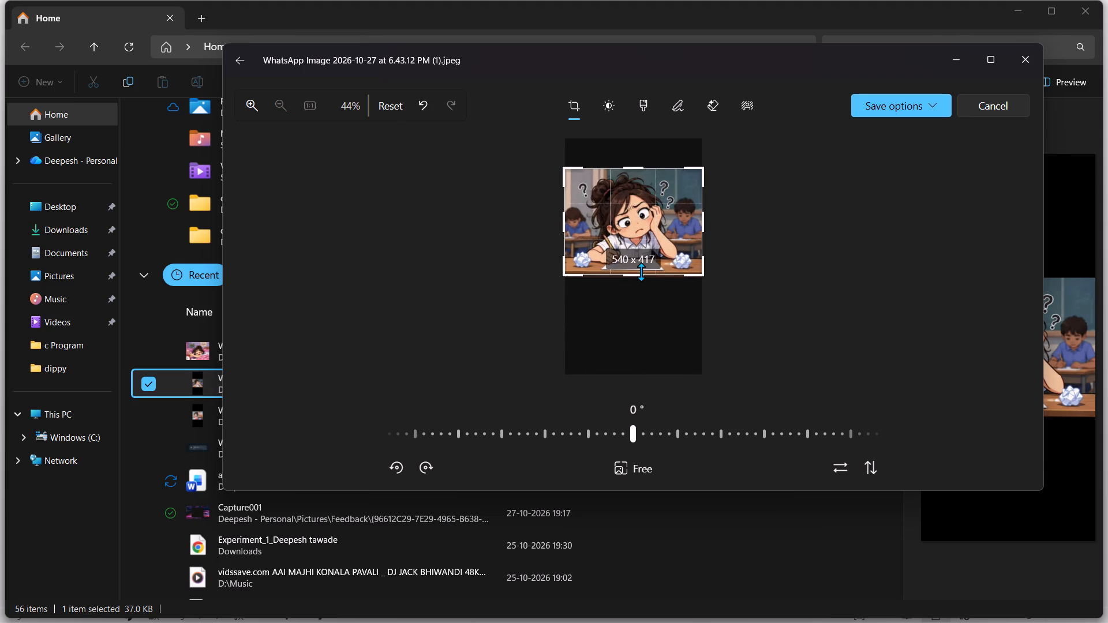
left_click_drag(641, 272, 641, 269)
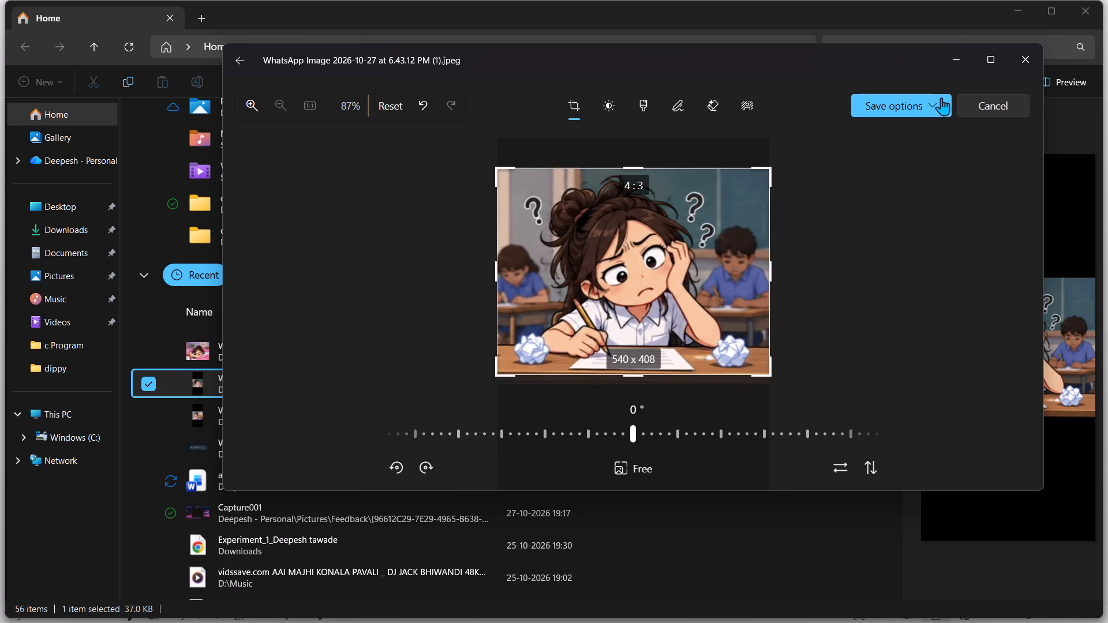
left_click(941, 97)
left_click(900, 153)
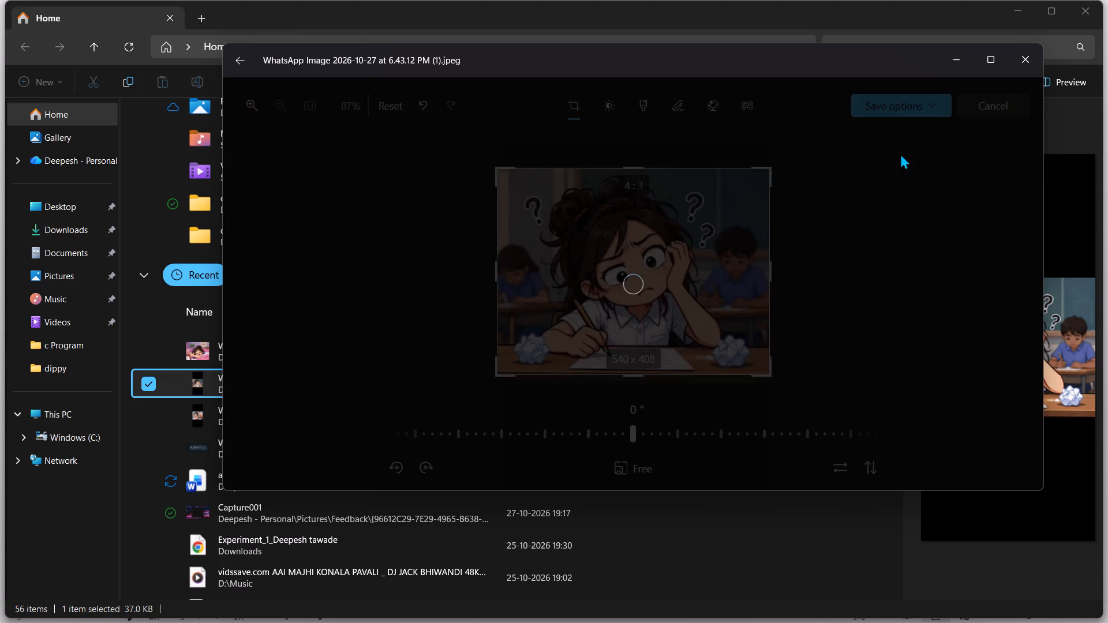
Copy the cropped classroom exam picture and switch back to the amt mp document in Word.
key("alt+Tab")
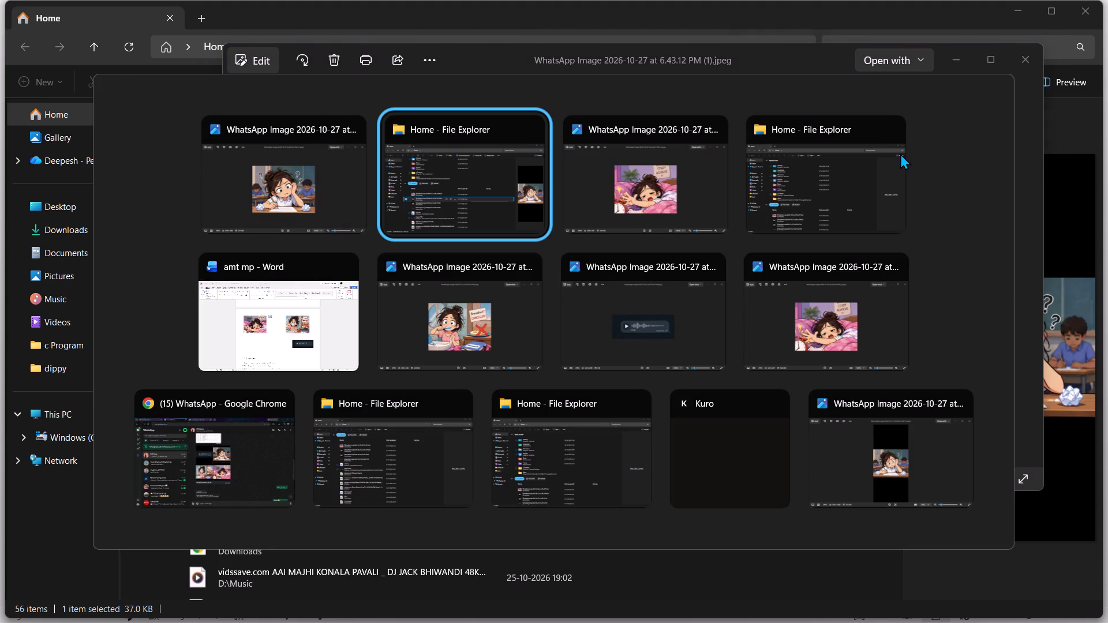
key("alt+Tab")
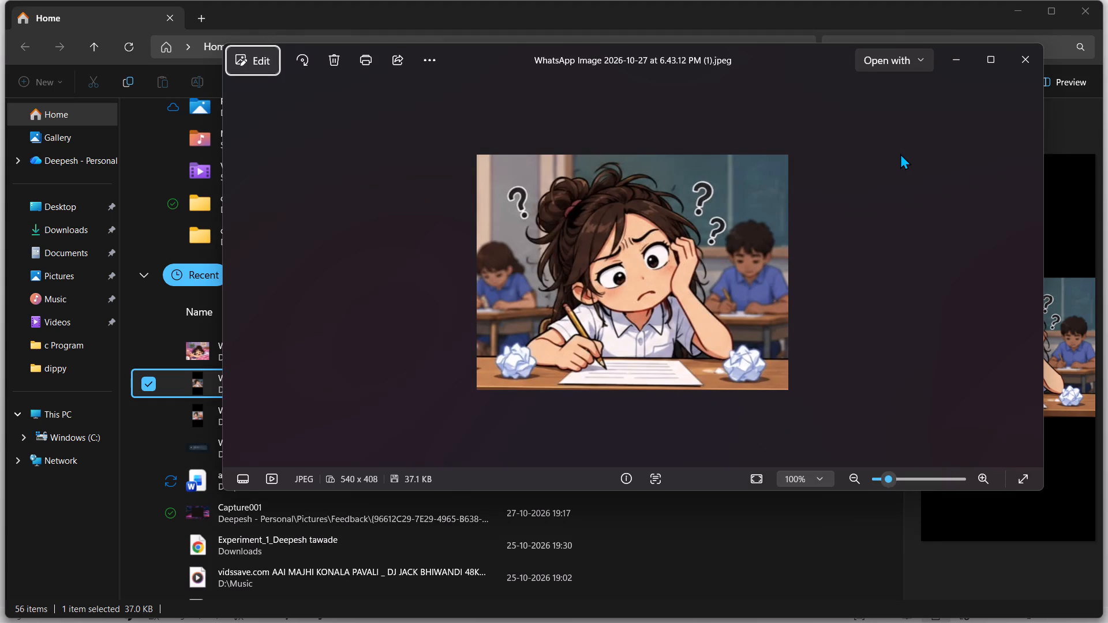
key("ctrl+c")
left_click(900, 153, "ctrl")
key("alt+Tab")
key("alt+Tab")
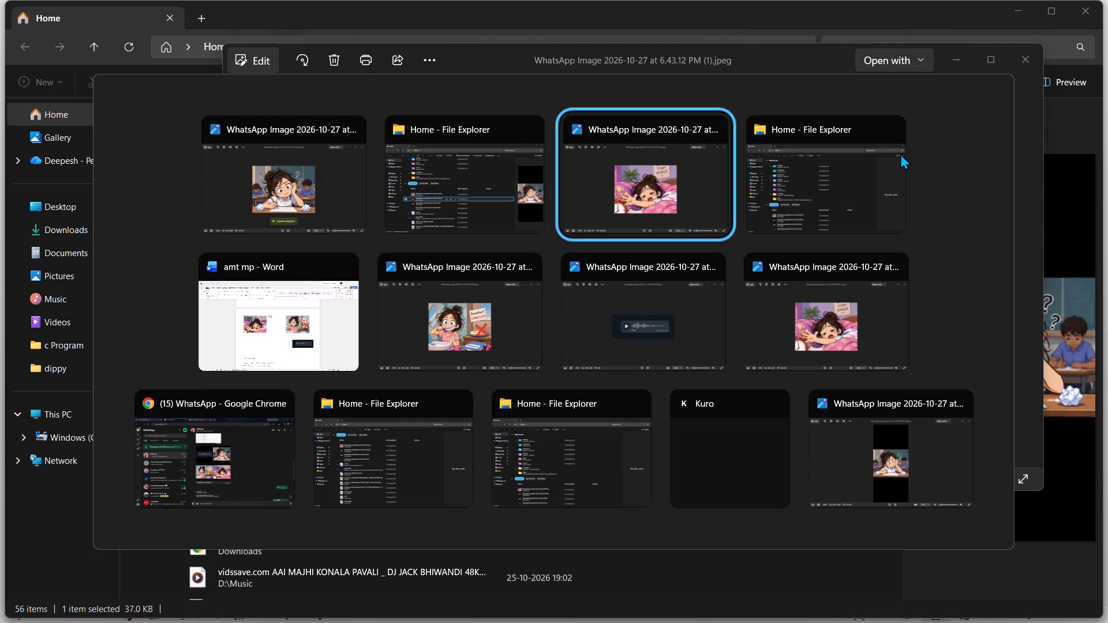
key("alt+Tab")
key("alt+Tab")
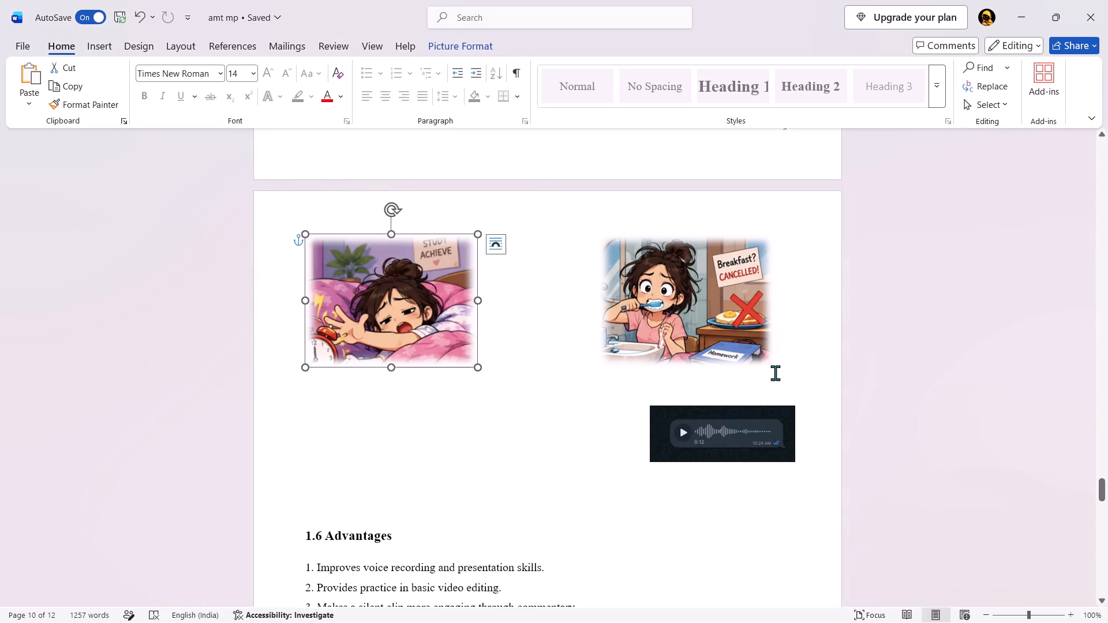
Paste the confused-student classroom picture below the two scene pictures on page 10 and set its text wrapping to Square.
left_click(627, 436)
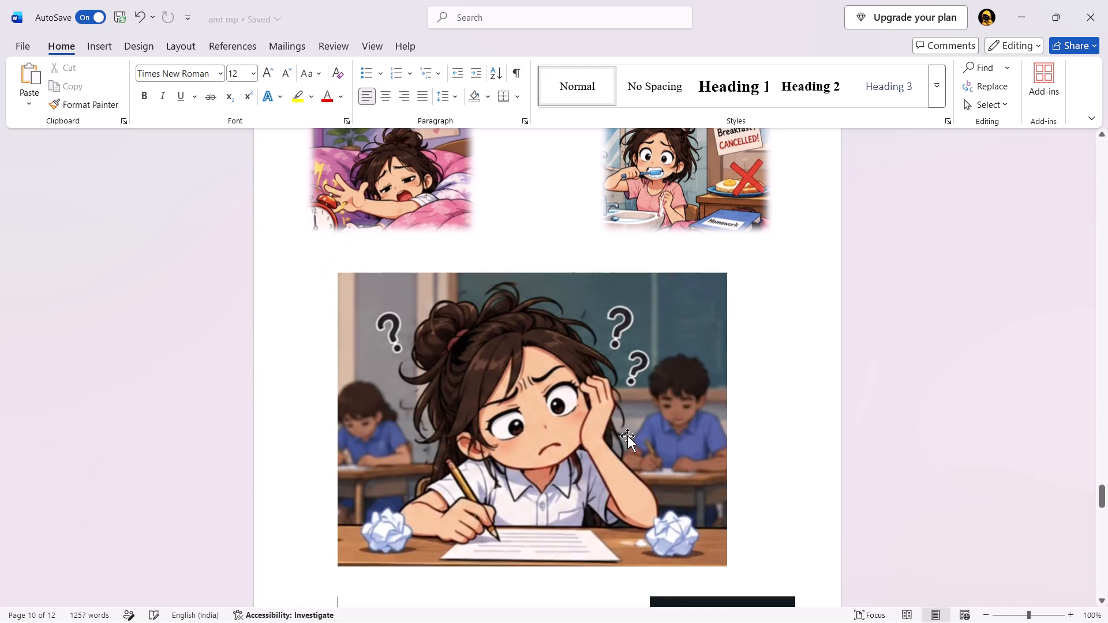
left_click(708, 264, "ctrl")
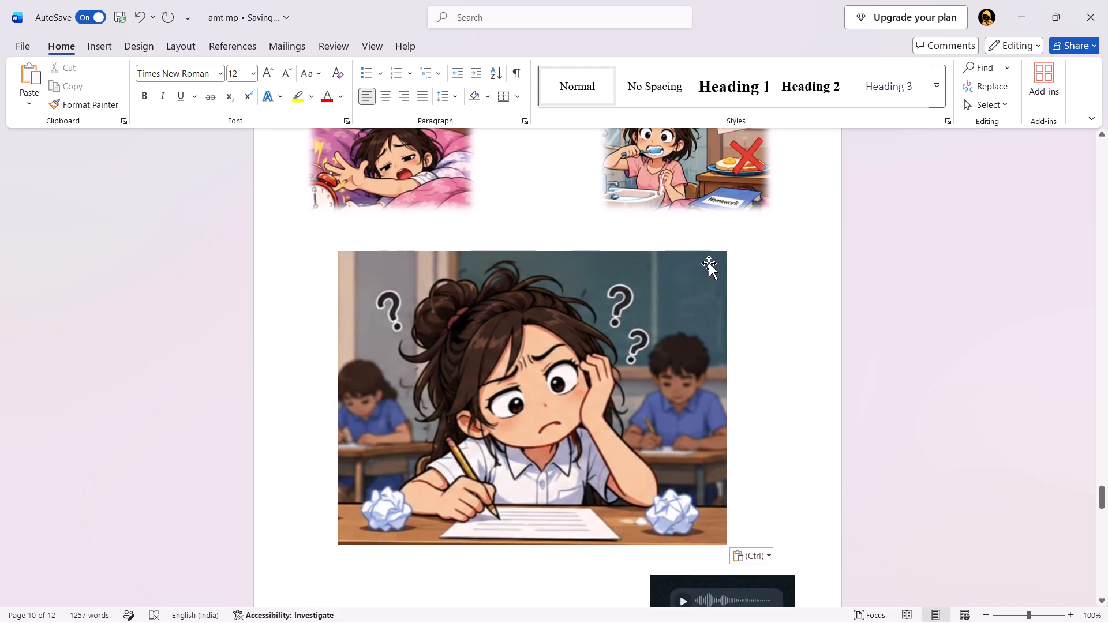
left_click(742, 265, "ctrl")
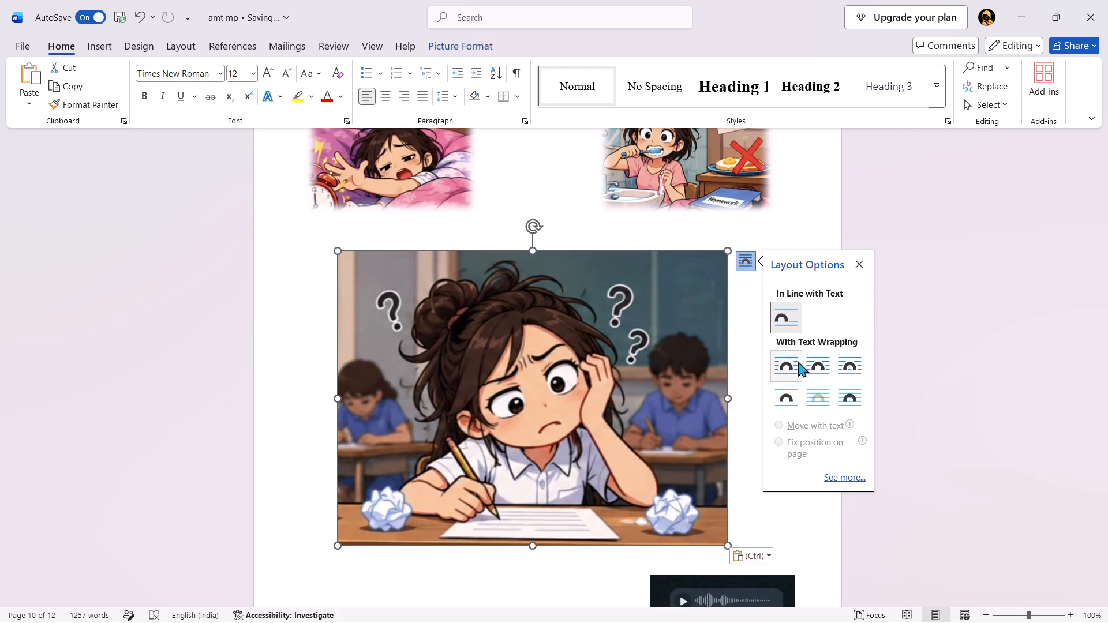
left_click(802, 365, "ctrl")
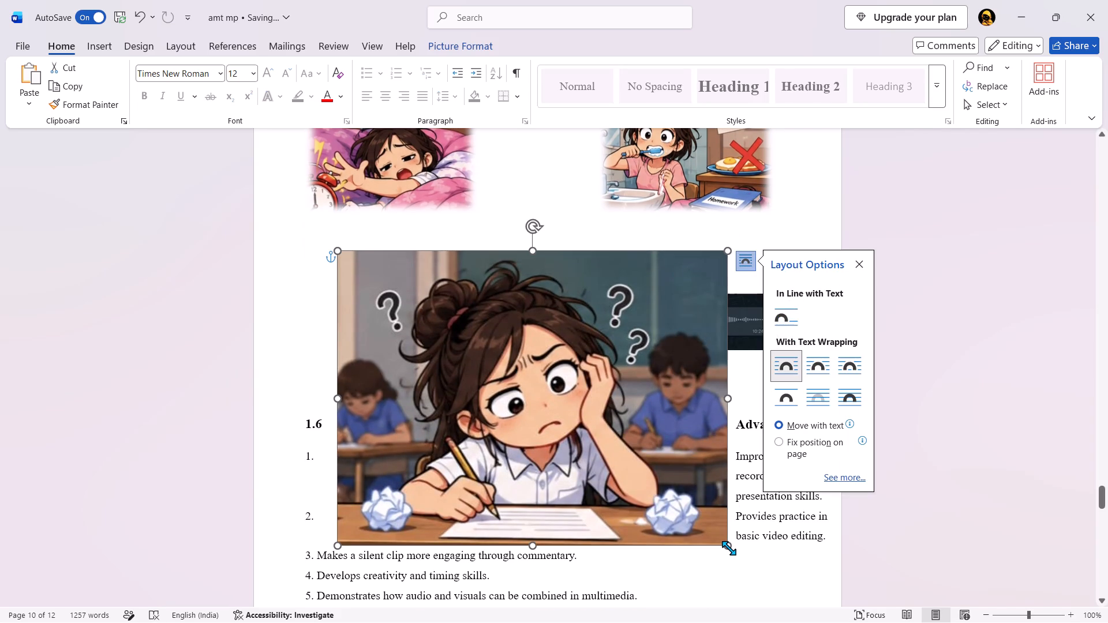
Reduce the classroom picture to about 5.23 cm high by 6.92 cm wide and align it with the left margin under the alarm-clock picture.
left_click_drag(729, 548, 530, 320, "ctrl")
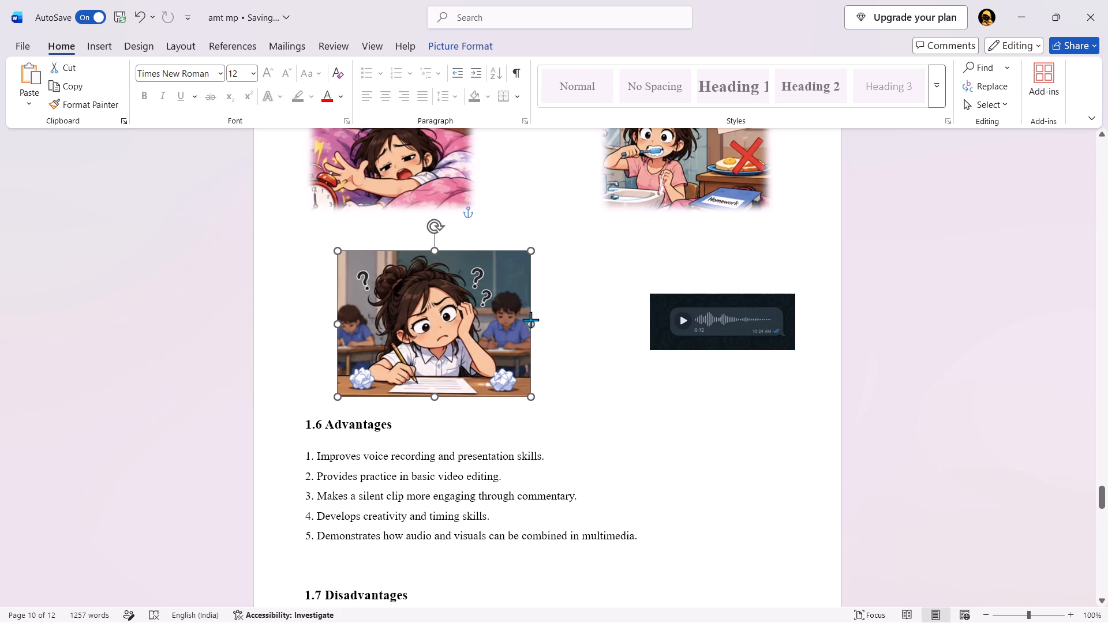
left_click_drag(530, 320, 526, 318, "ctrl")
left_click_drag(453, 309, 416, 302, "ctrl")
Apply the soft-edged rectangle picture style to the classroom picture and nudge it slightly upward.
left_click(447, 39, "ctrl")
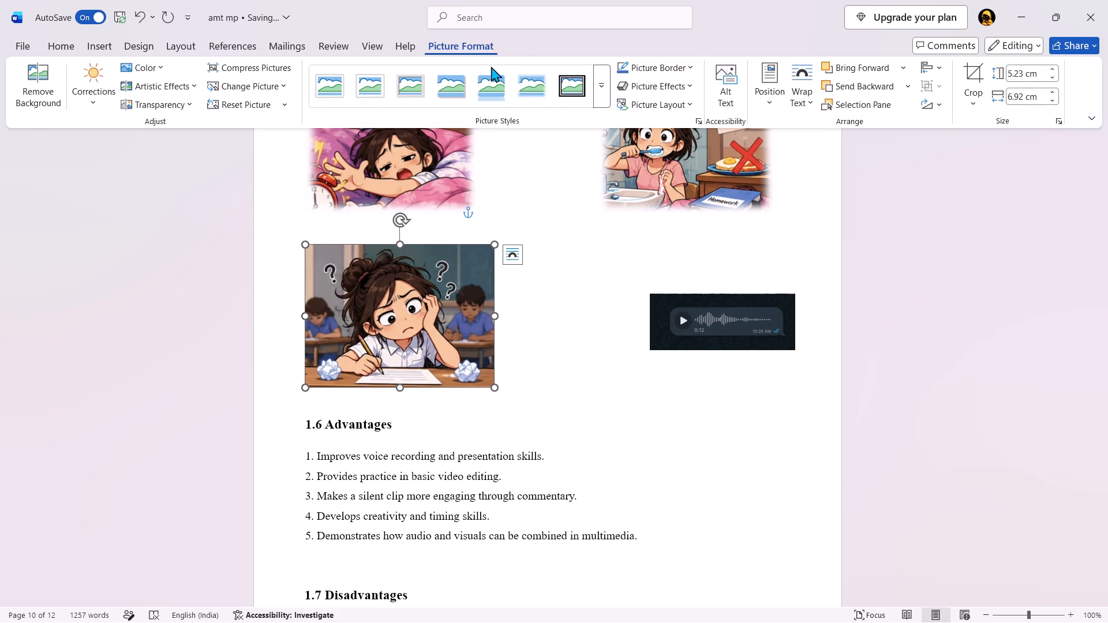
left_click(533, 95, "ctrl")
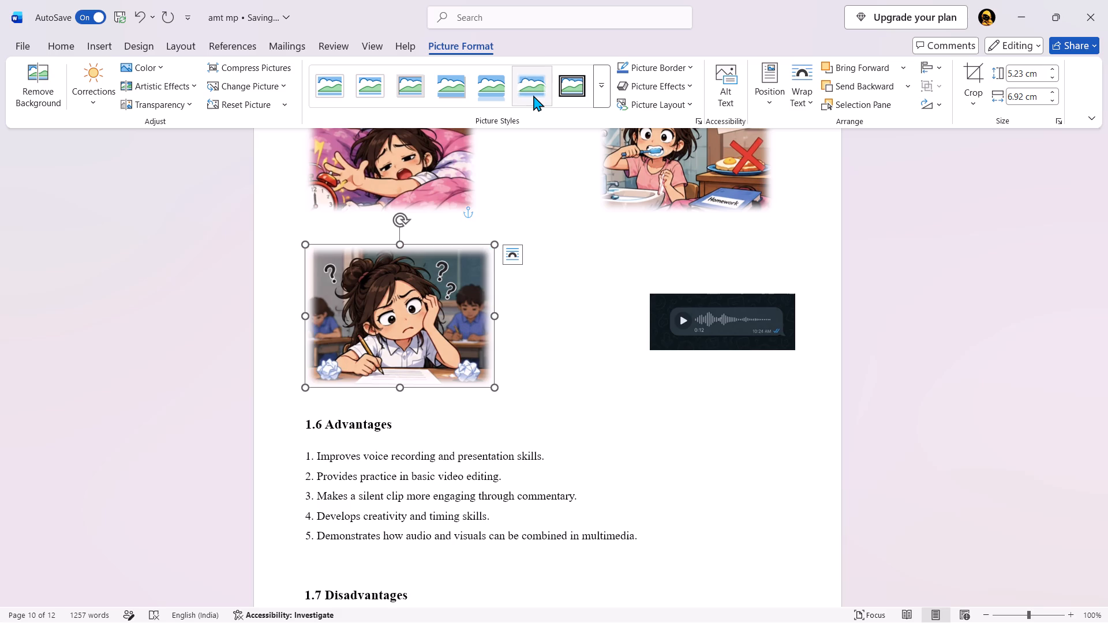
left_click(414, 341, "ctrl")
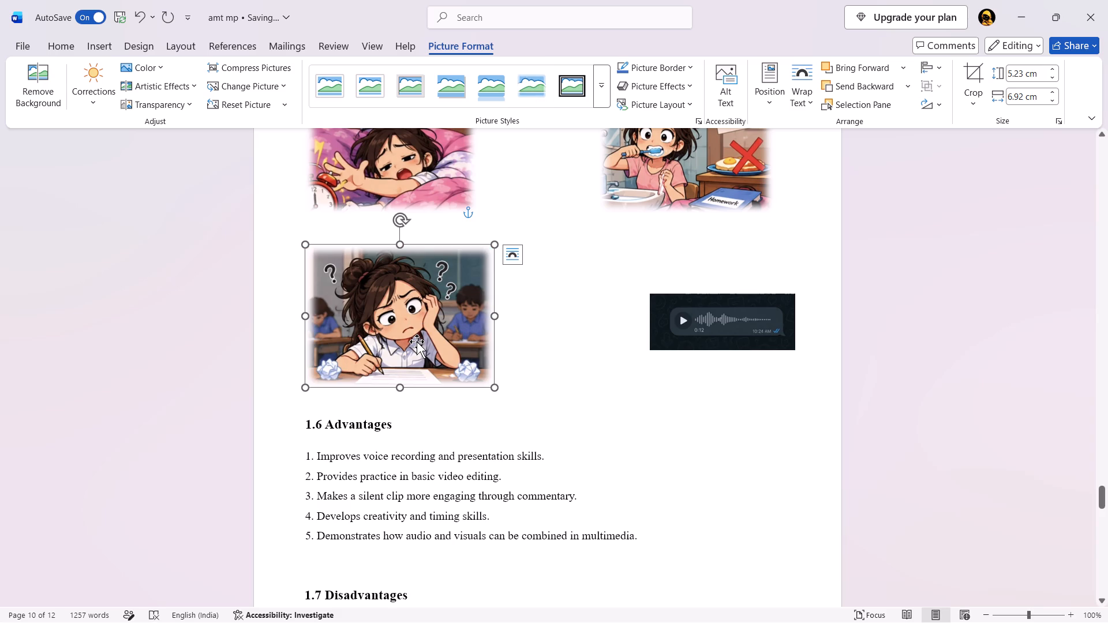
left_click(417, 341, "ctrl")
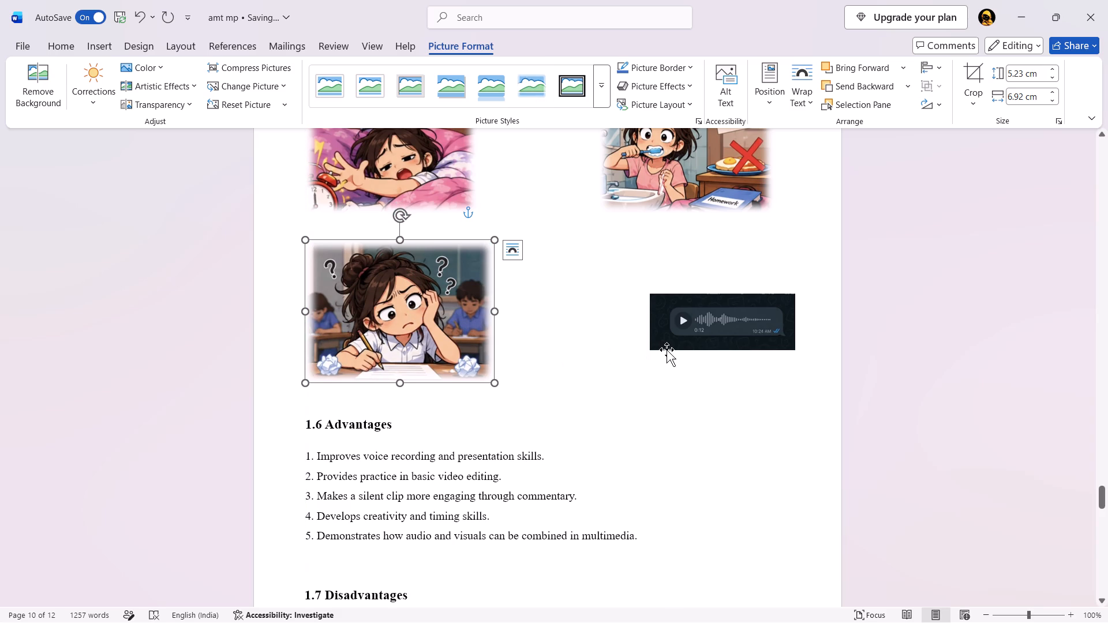
Reposition the voice-note picture beside the classroom picture, beneath the toothbrushing picture and inside the right page margin.
left_click(680, 331, "ctrl")
left_click_drag(680, 331, 644, 324, "ctrl")
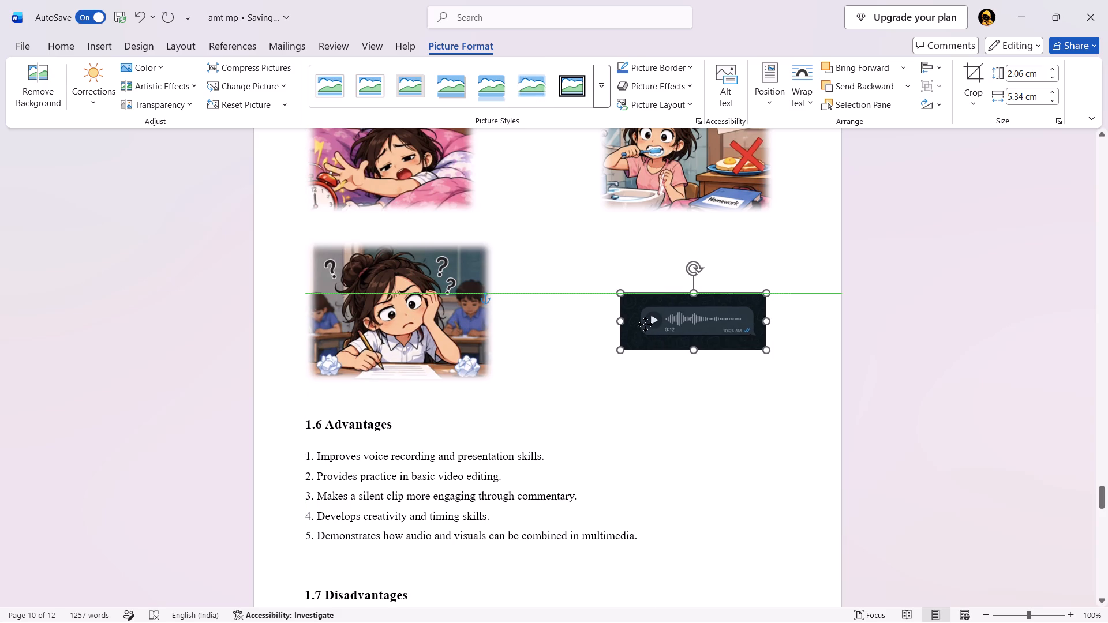
left_click_drag(644, 324, 640, 322, "ctrl")
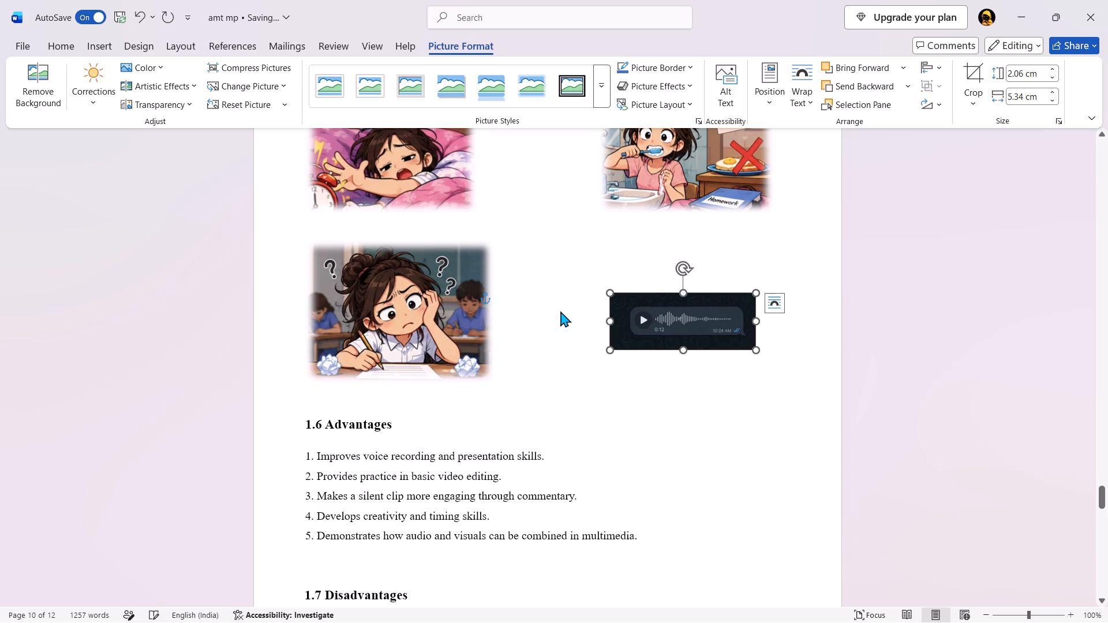
scroll(560, 311, "up", 2, "ctrl")
scroll(560, 311, "down", 2, "ctrl")
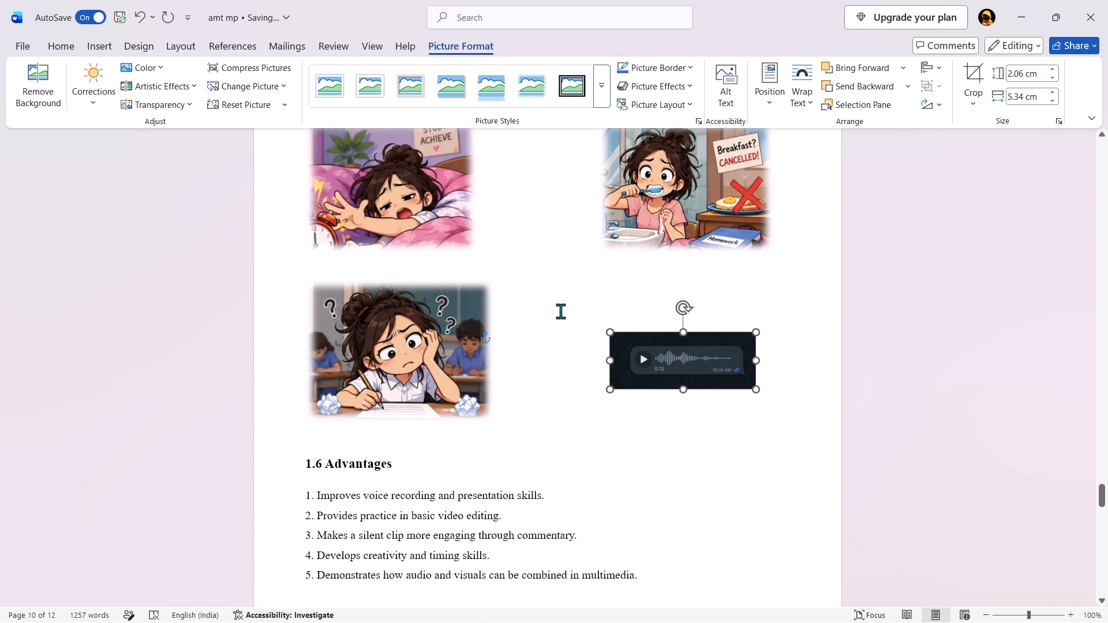
left_click_drag(687, 351, 689, 417, "ctrl")
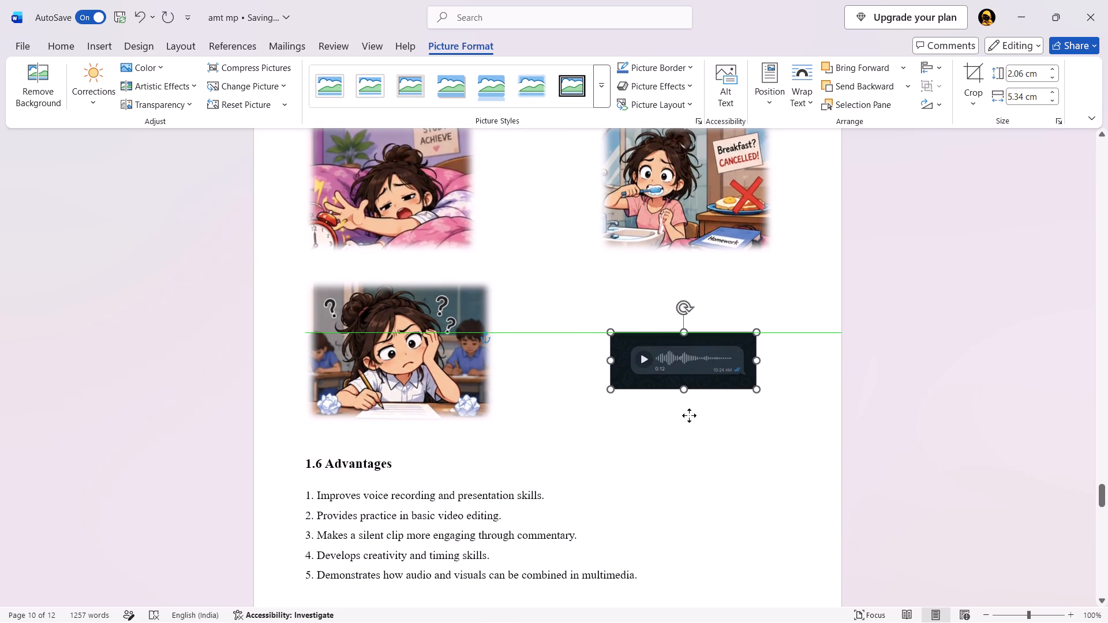
left_click_drag(689, 417, 687, 320, "ctrl")
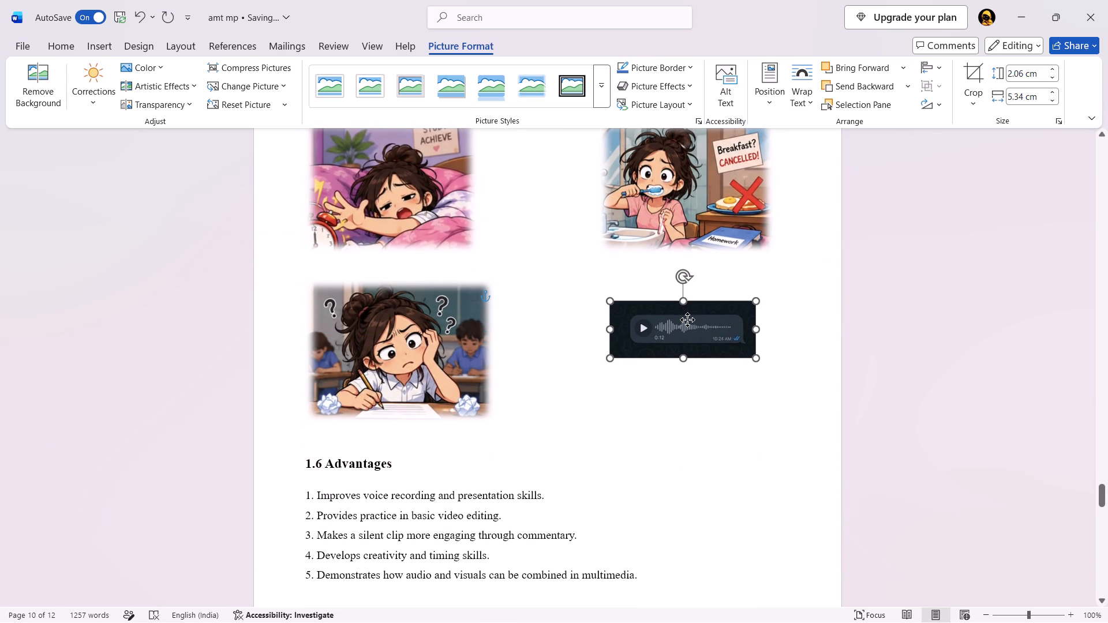
left_click_drag(687, 320, 684, 332, "ctrl")
Delete the blank lines above the 1.5 Scene Plan And Voiceover Script heading, undoing the deletions that merge it into item 9.
scroll(684, 332, "up", 5, "ctrl")
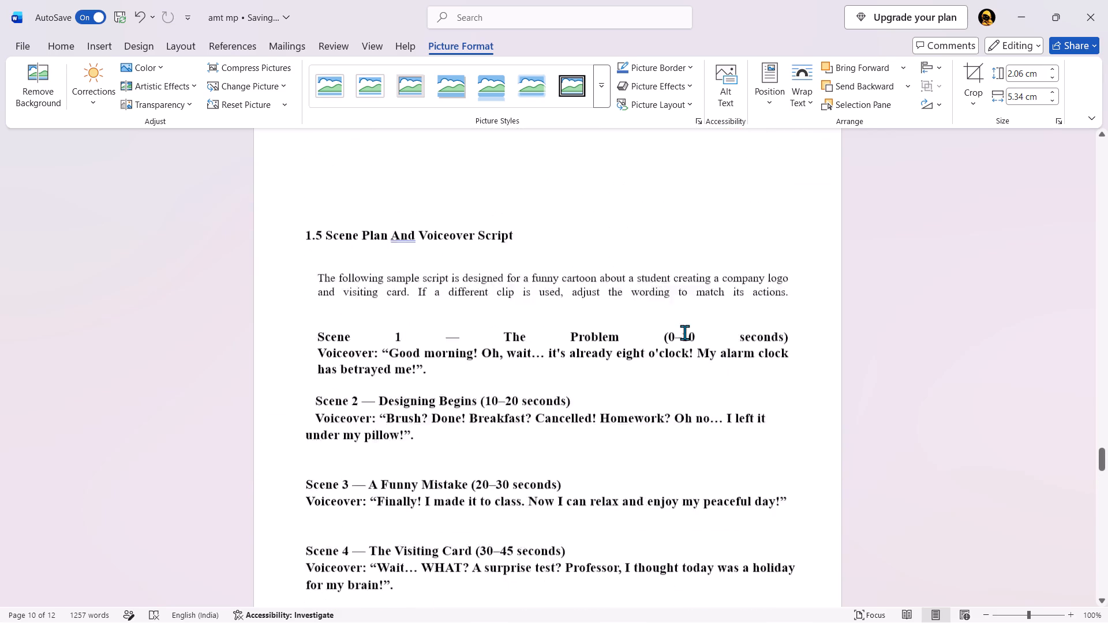
scroll(684, 332, "down", 2, "ctrl")
scroll(684, 332, "up", 2, "ctrl")
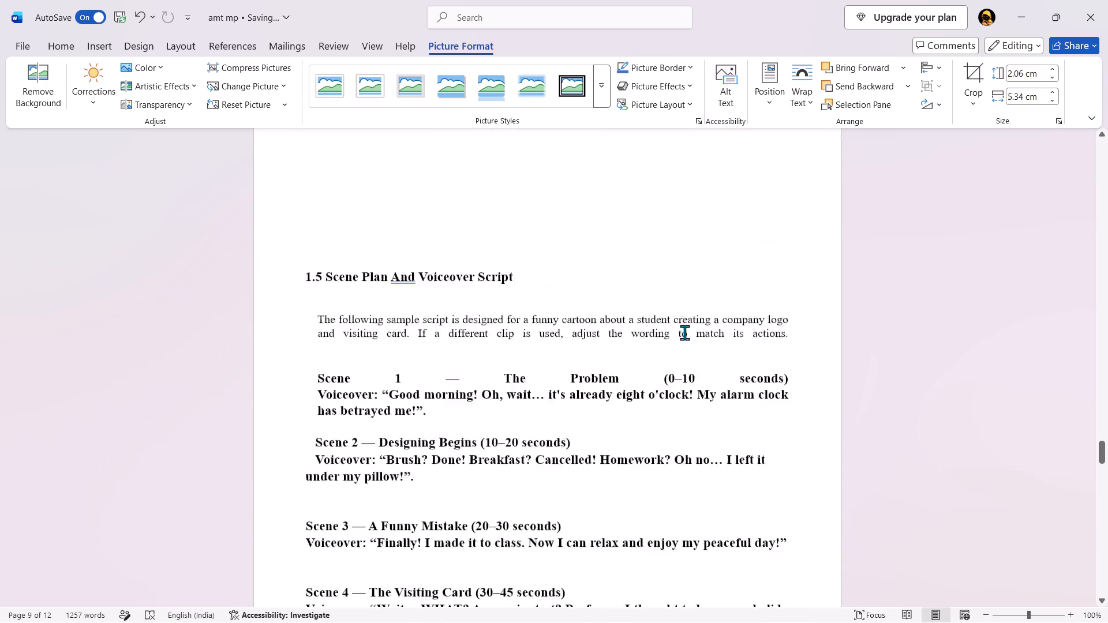
scroll(684, 332, "up", 1, "ctrl")
scroll(684, 332, "down", 2, "ctrl")
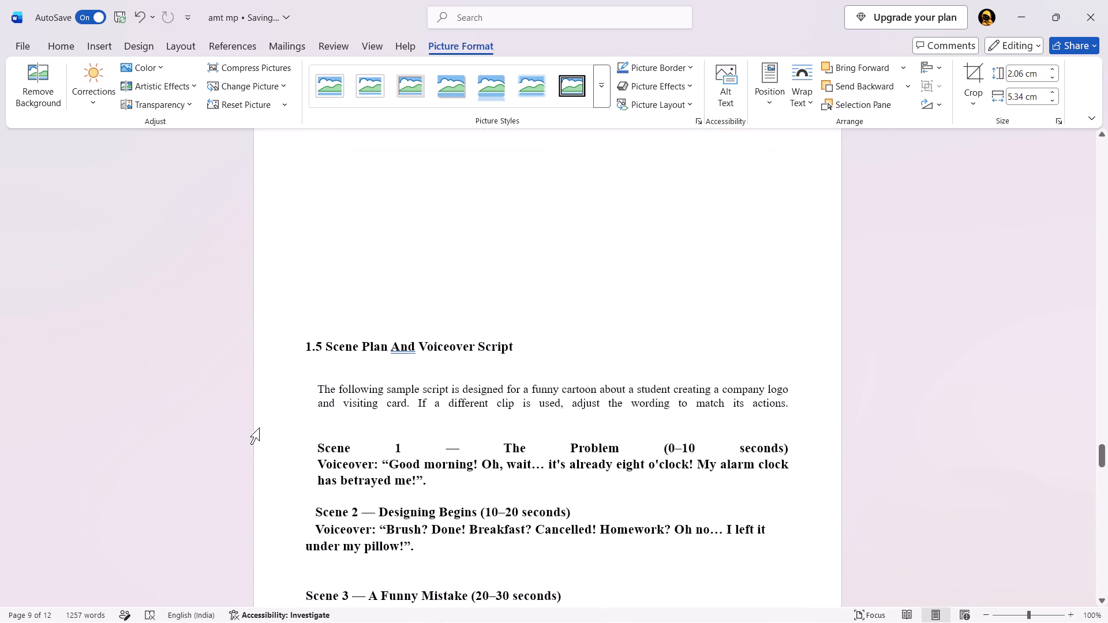
left_click(305, 342, "ctrl")
key("BackSpace")
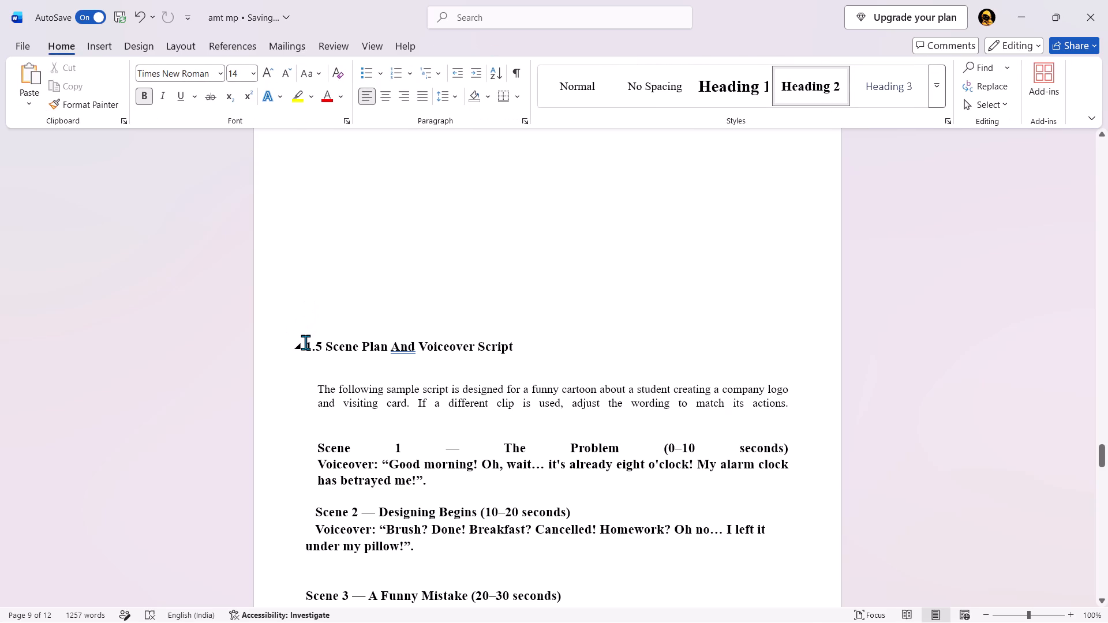
key("BackSpace")
key("BackSpace")
key("BackSpace")
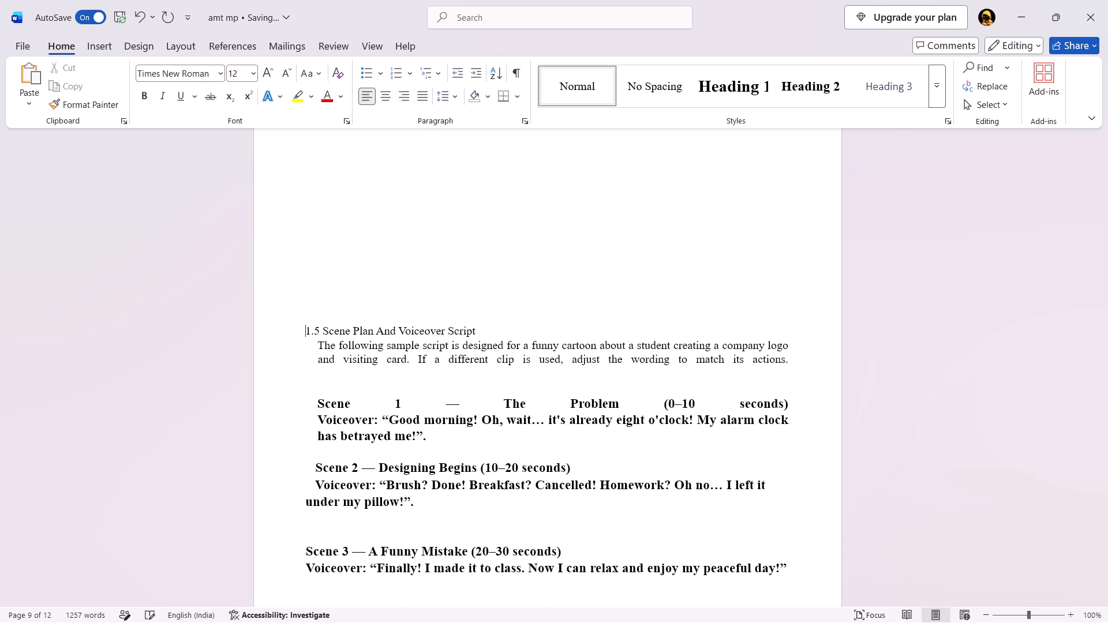
key("BackSpace")
key("BackSpace")
key("BackSpace")
key("BackSpace")
key("BackSpace")
key("BackSpace")
key("BackSpace")
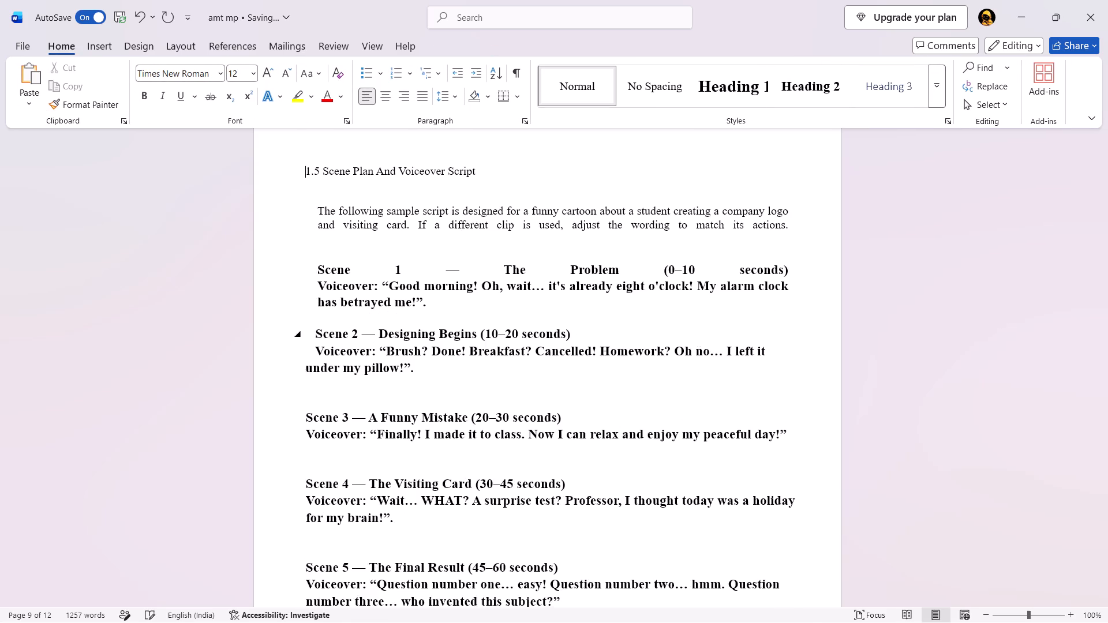
key("BackSpace")
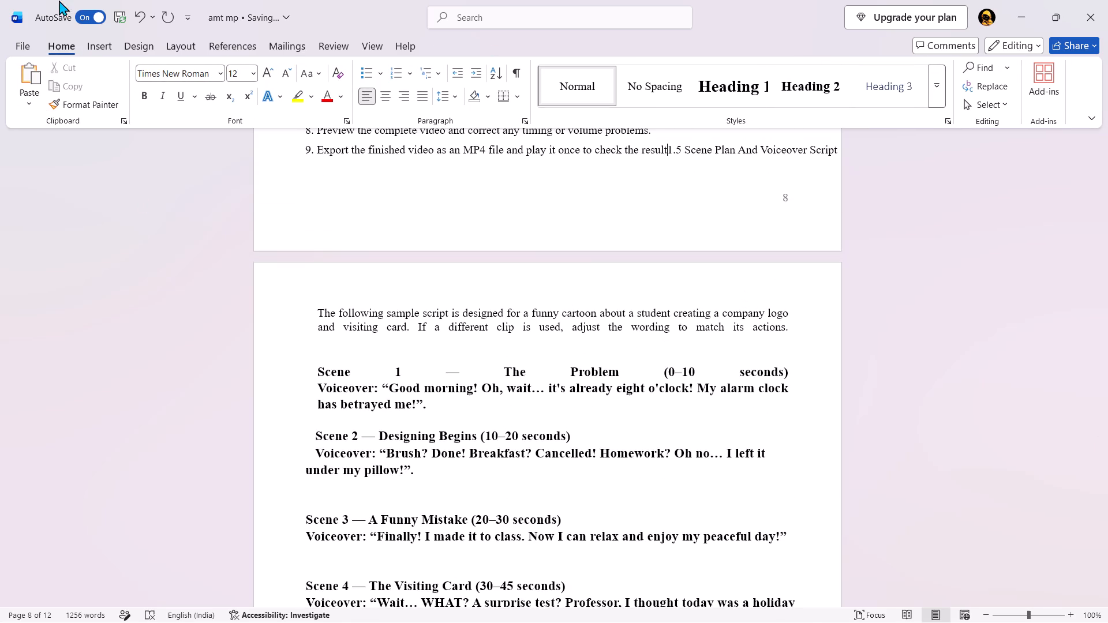
left_click(138, 18, "ctrl")
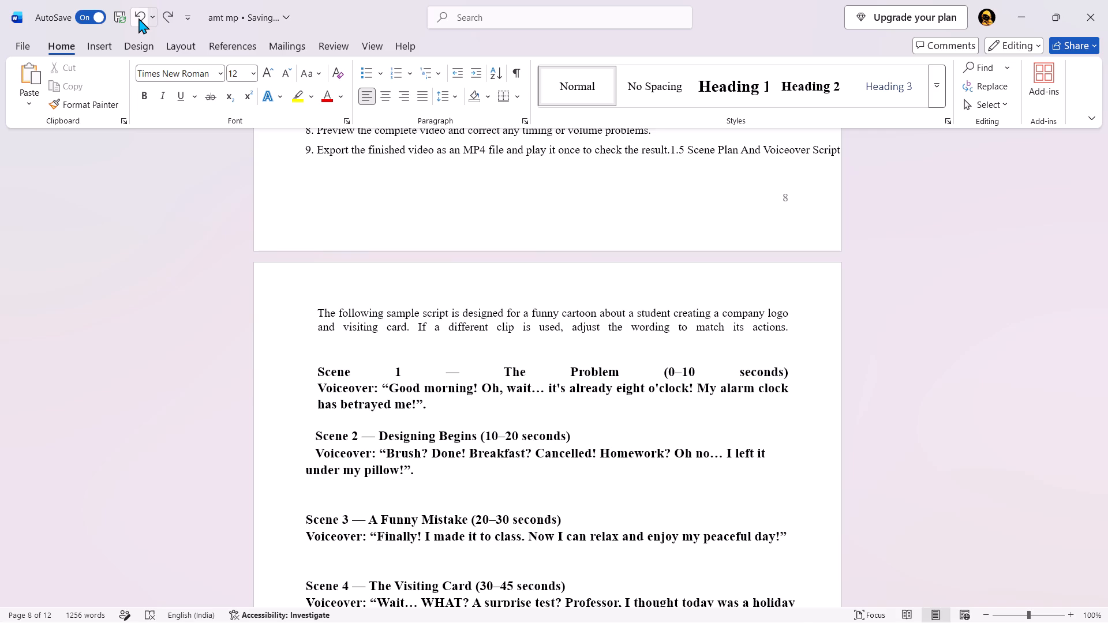
left_click(138, 18, "ctrl")
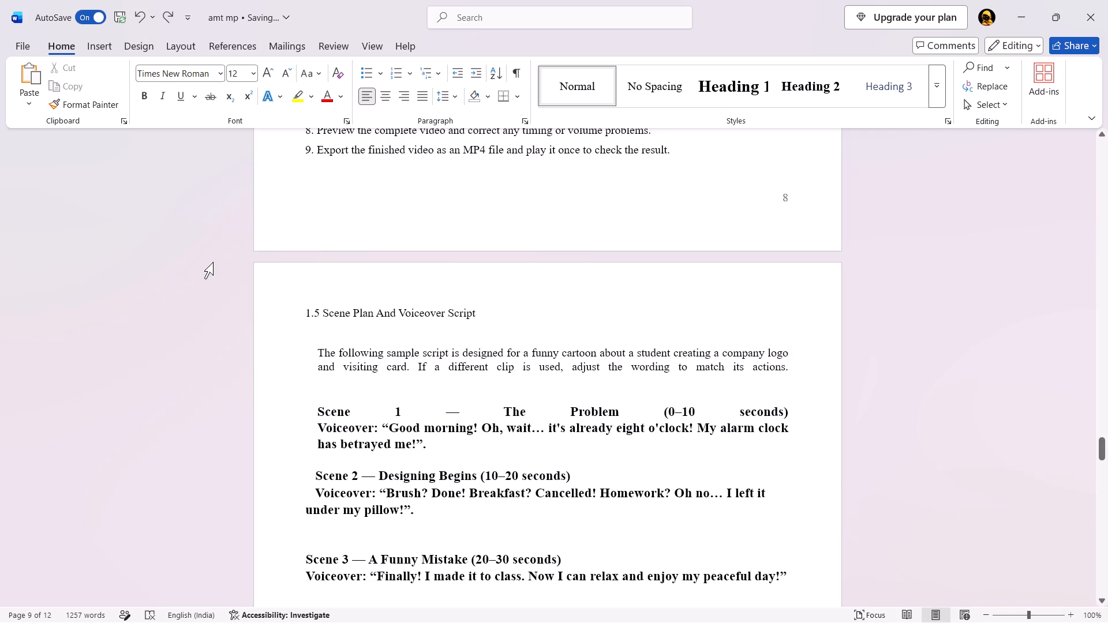
Make the 1.5 Scene Plan And Voiceover Script heading bold.
left_click_drag(305, 310, 470, 307, "ctrl")
left_click(140, 100, "ctrl")
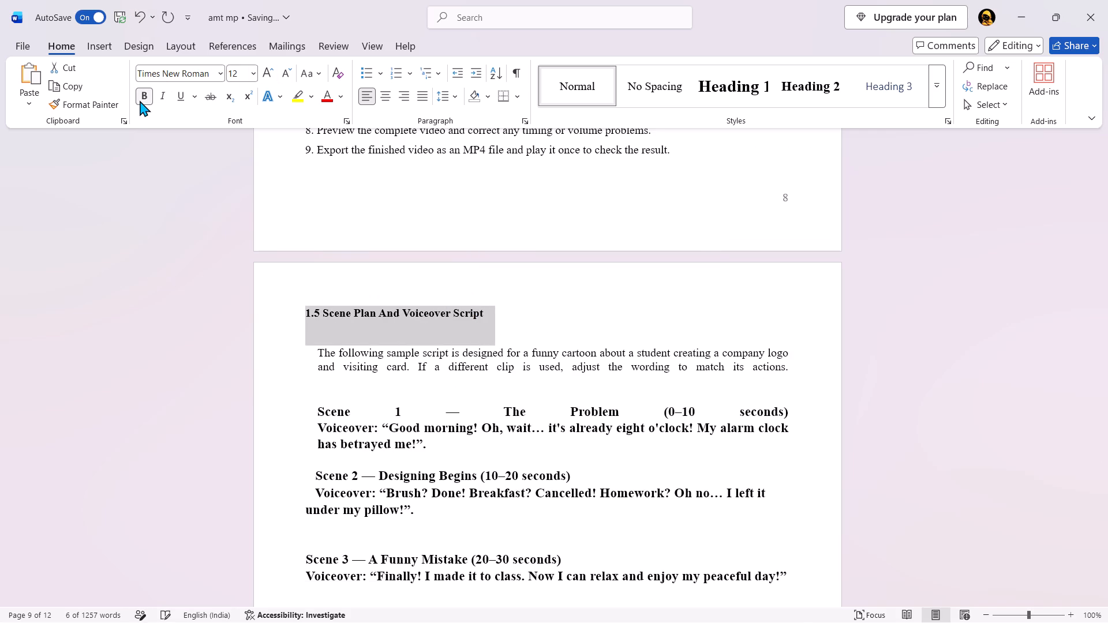
Set the font size of the 1.5 Scene Plan And Voiceover Script heading to 14.
left_click(278, 405, "ctrl")
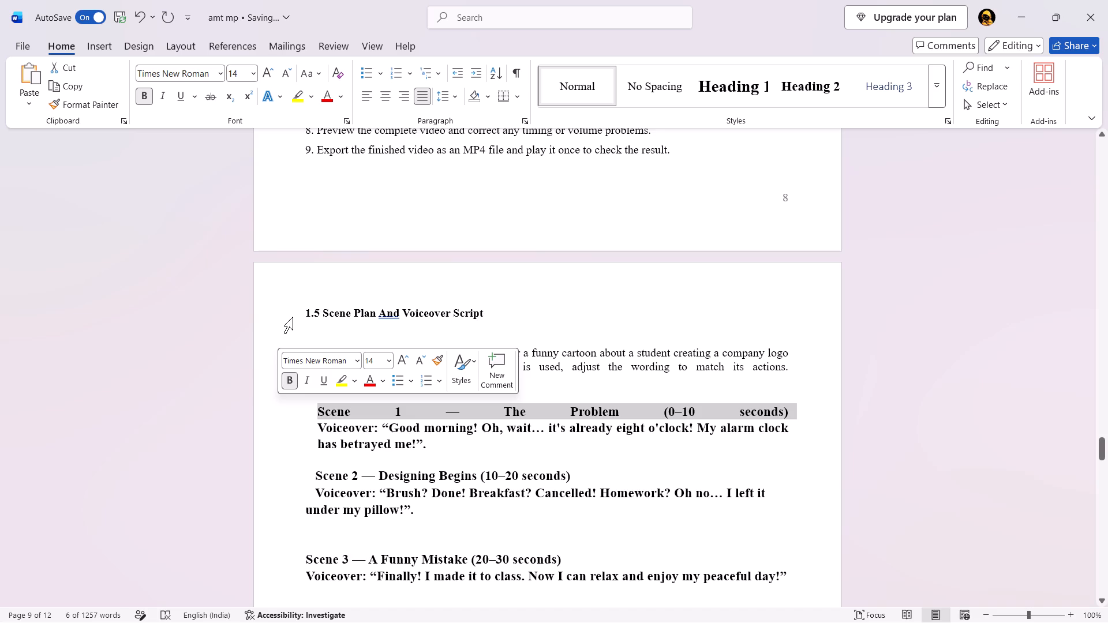
left_click_drag(301, 311, 466, 321, "ctrl")
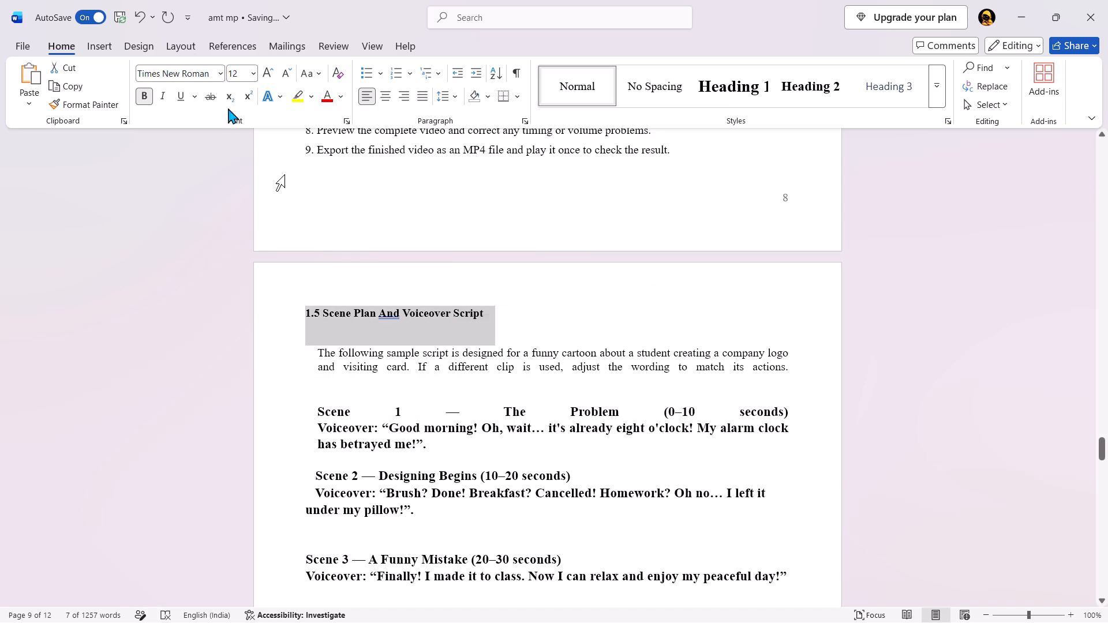
left_click(260, 74, "ctrl")
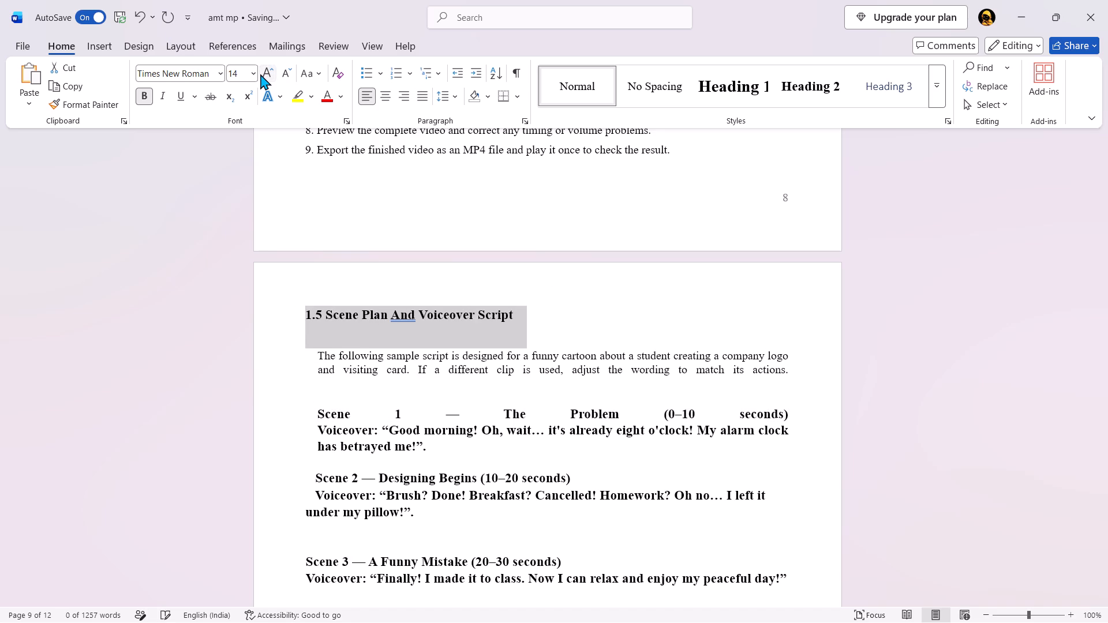
left_click(260, 74, "ctrl")
left_click(291, 77, "ctrl")
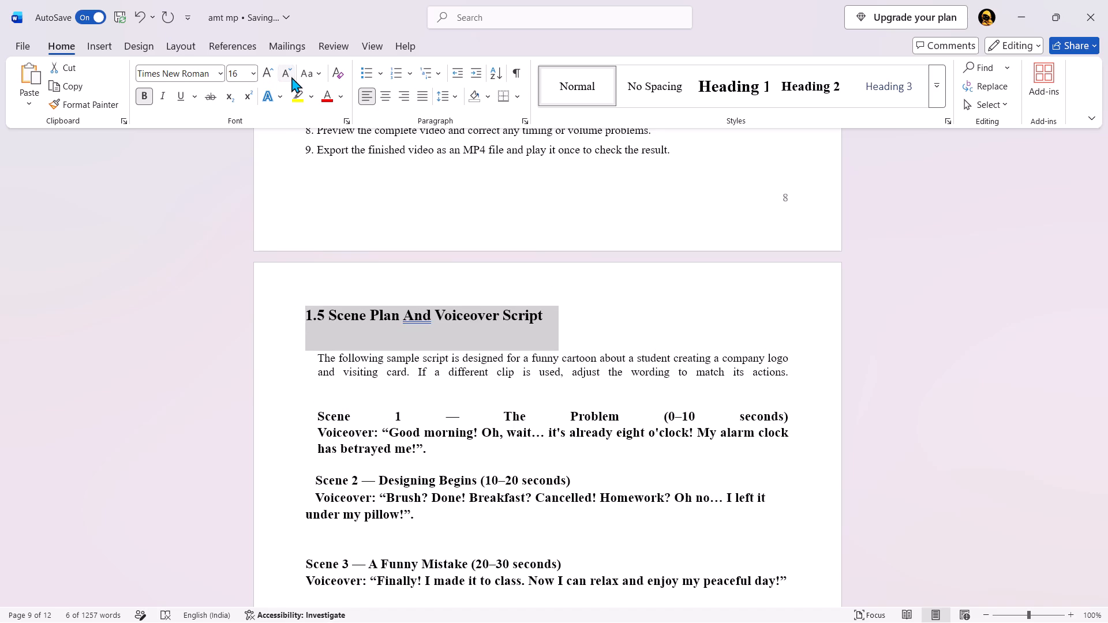
left_click(265, 292, "ctrl")
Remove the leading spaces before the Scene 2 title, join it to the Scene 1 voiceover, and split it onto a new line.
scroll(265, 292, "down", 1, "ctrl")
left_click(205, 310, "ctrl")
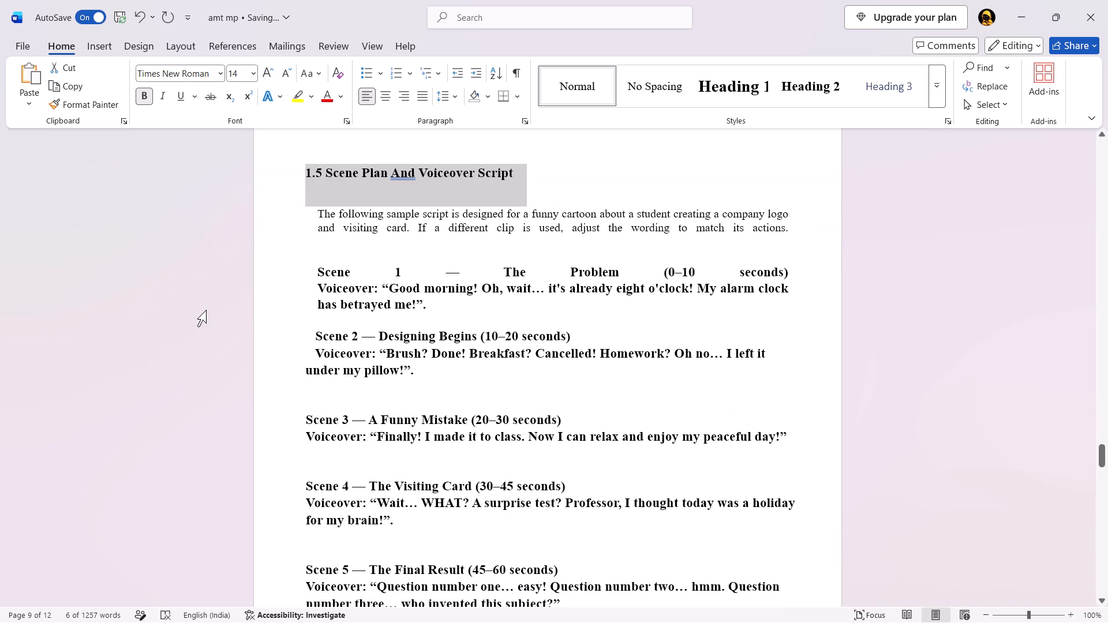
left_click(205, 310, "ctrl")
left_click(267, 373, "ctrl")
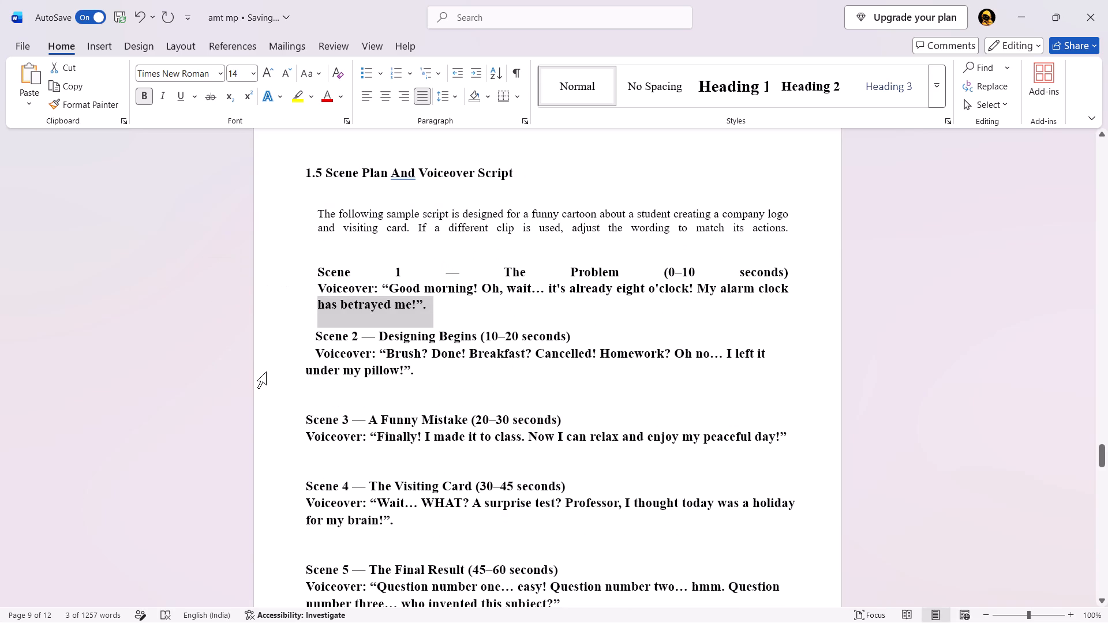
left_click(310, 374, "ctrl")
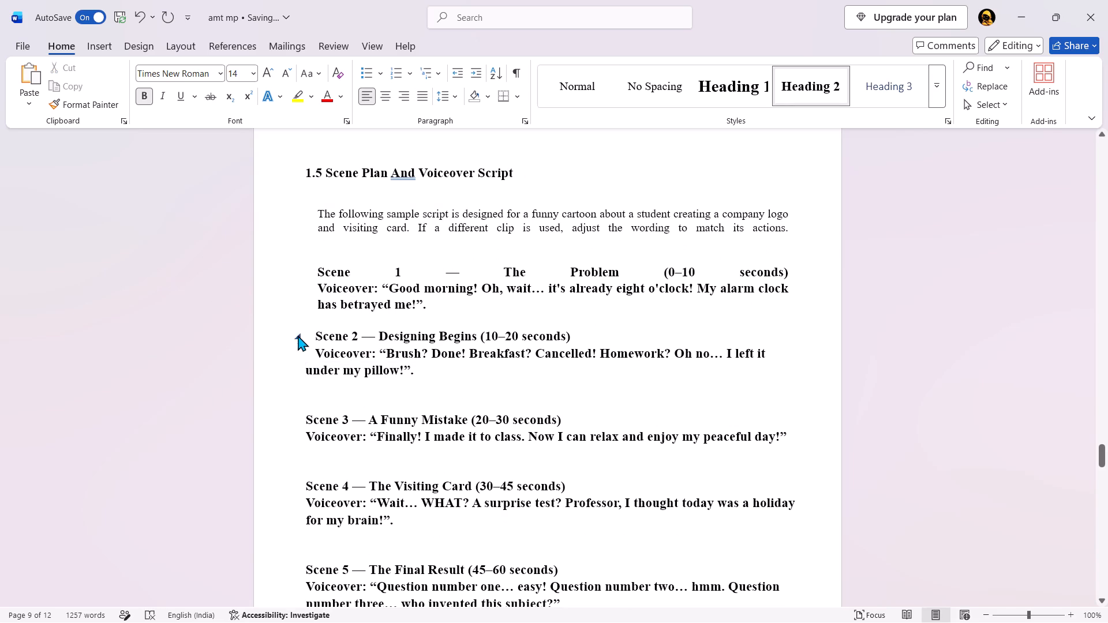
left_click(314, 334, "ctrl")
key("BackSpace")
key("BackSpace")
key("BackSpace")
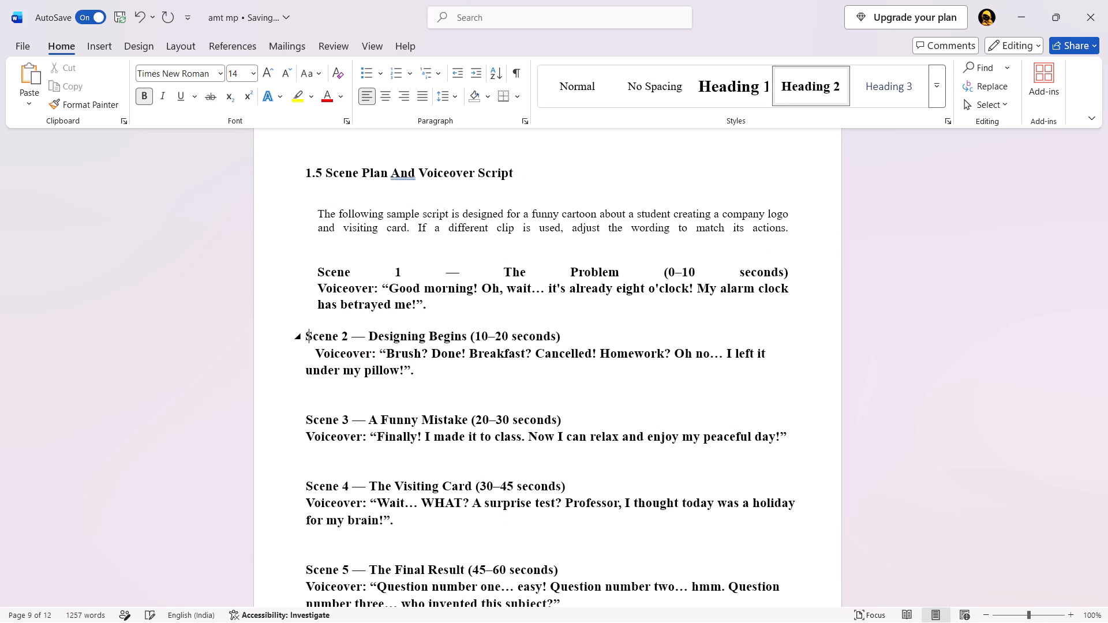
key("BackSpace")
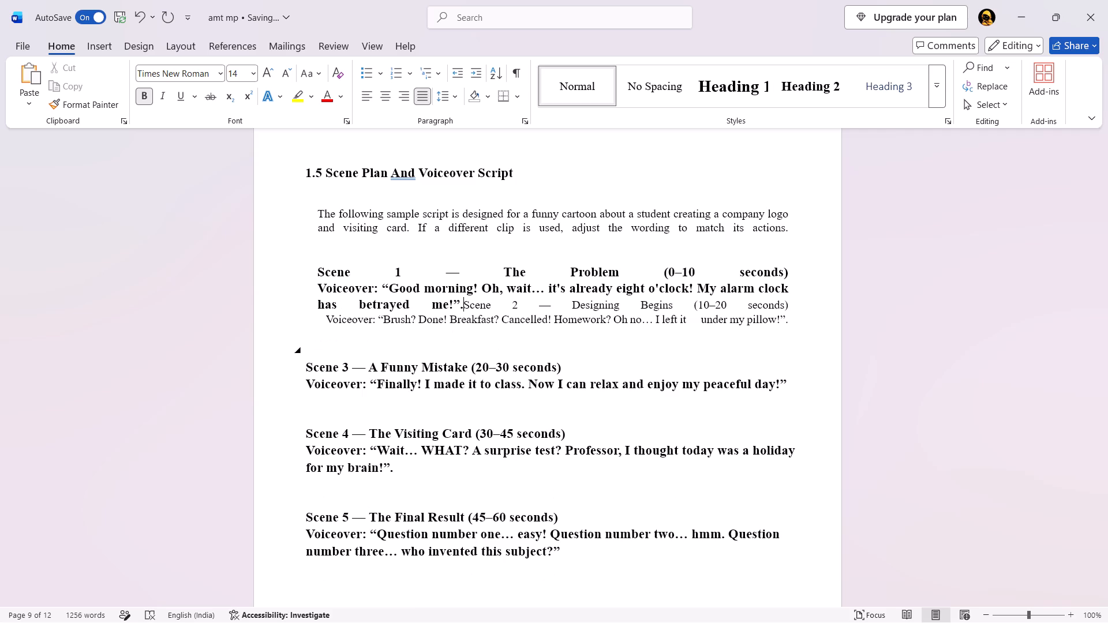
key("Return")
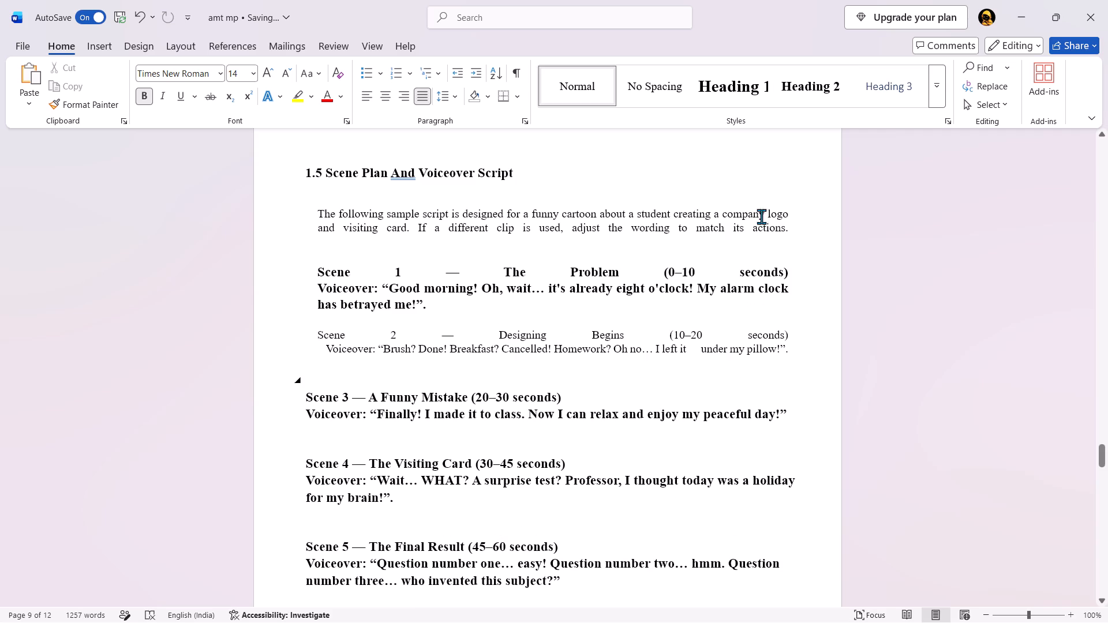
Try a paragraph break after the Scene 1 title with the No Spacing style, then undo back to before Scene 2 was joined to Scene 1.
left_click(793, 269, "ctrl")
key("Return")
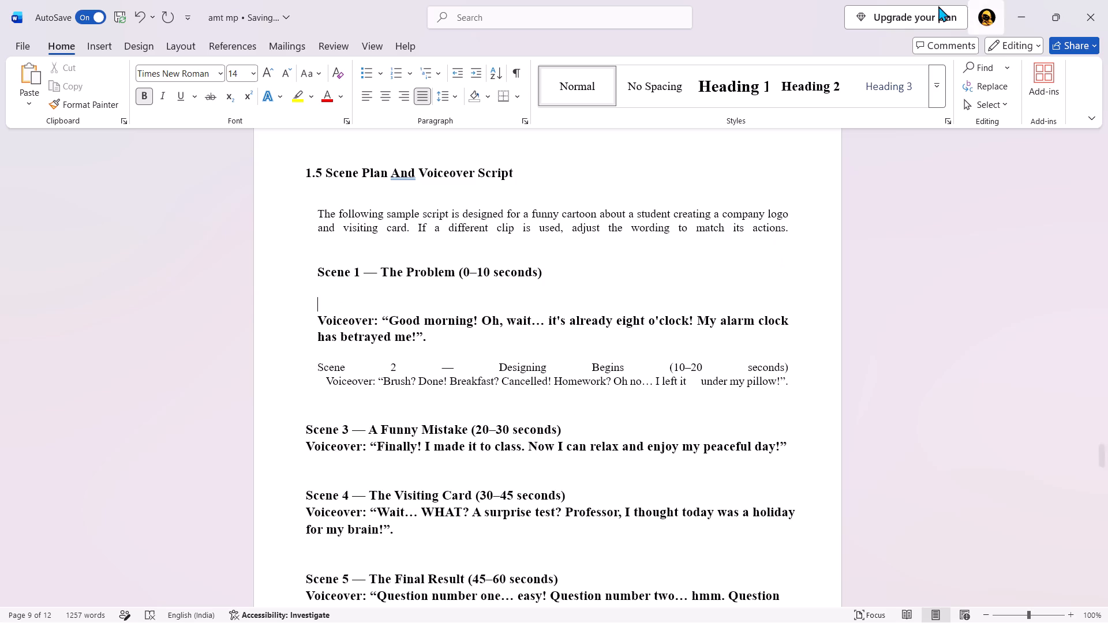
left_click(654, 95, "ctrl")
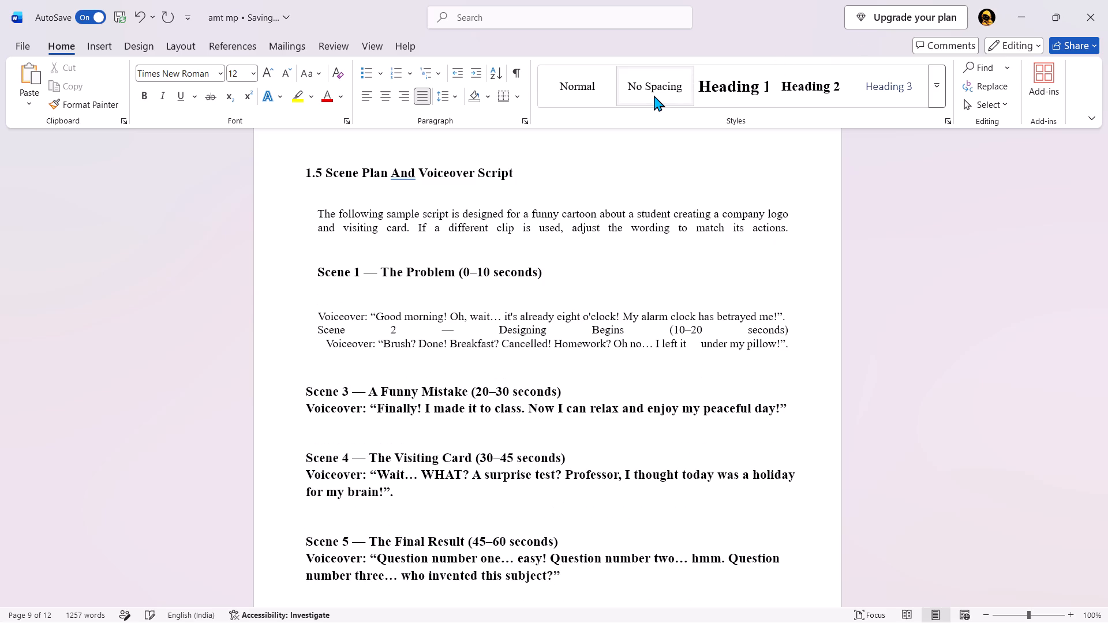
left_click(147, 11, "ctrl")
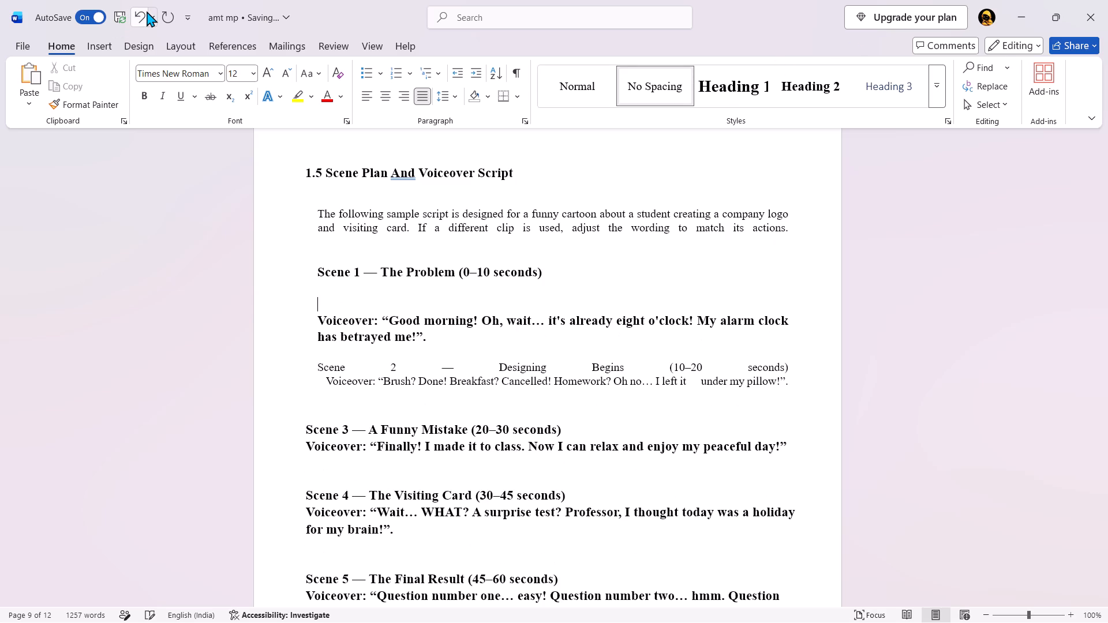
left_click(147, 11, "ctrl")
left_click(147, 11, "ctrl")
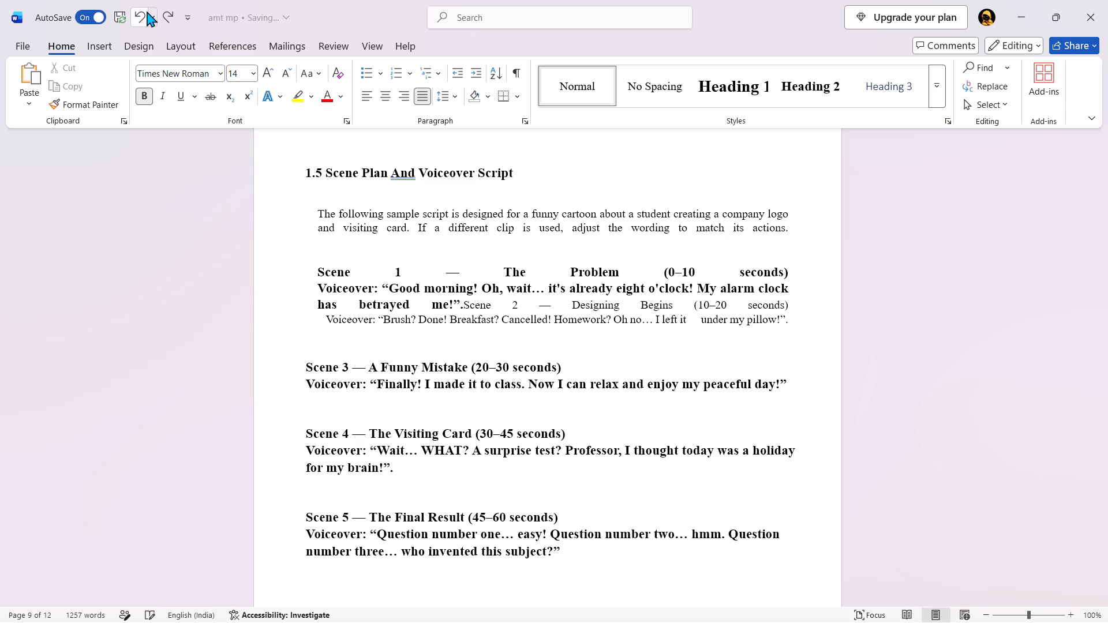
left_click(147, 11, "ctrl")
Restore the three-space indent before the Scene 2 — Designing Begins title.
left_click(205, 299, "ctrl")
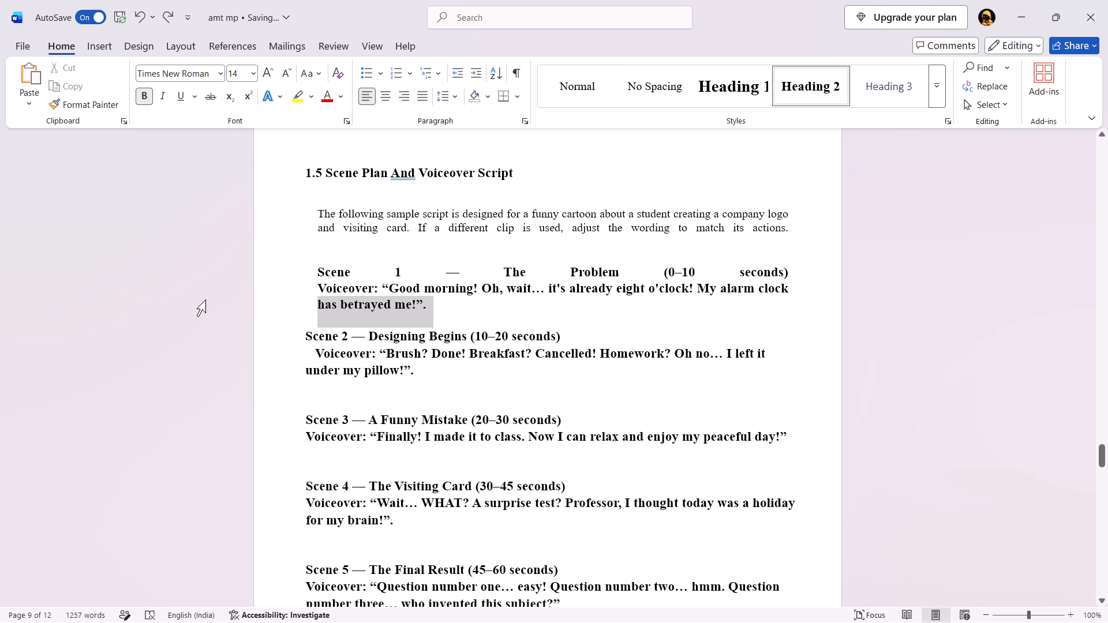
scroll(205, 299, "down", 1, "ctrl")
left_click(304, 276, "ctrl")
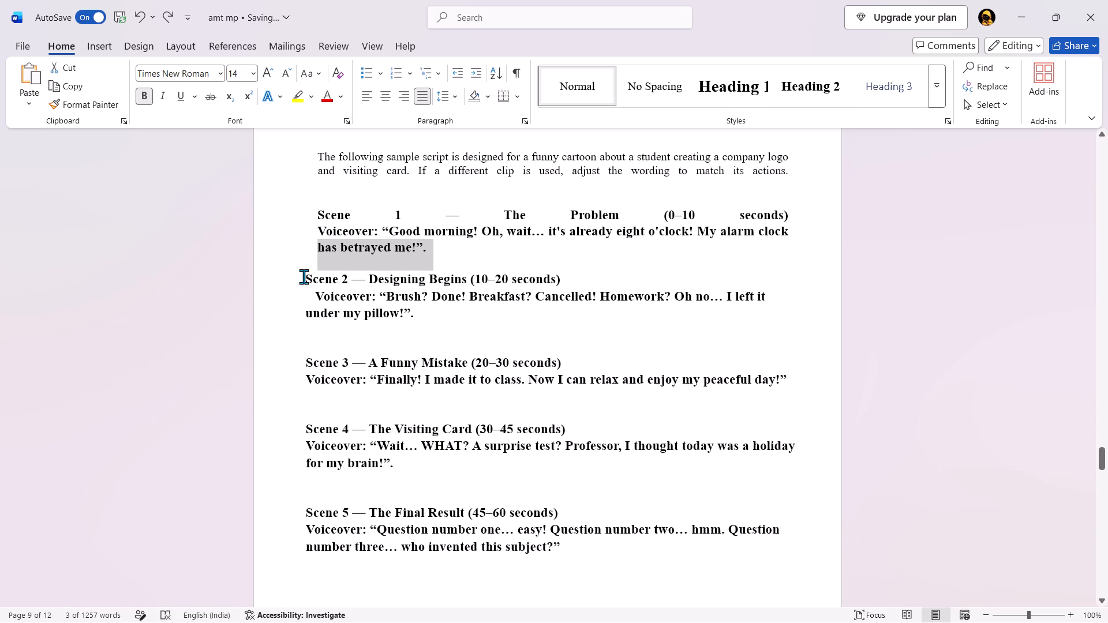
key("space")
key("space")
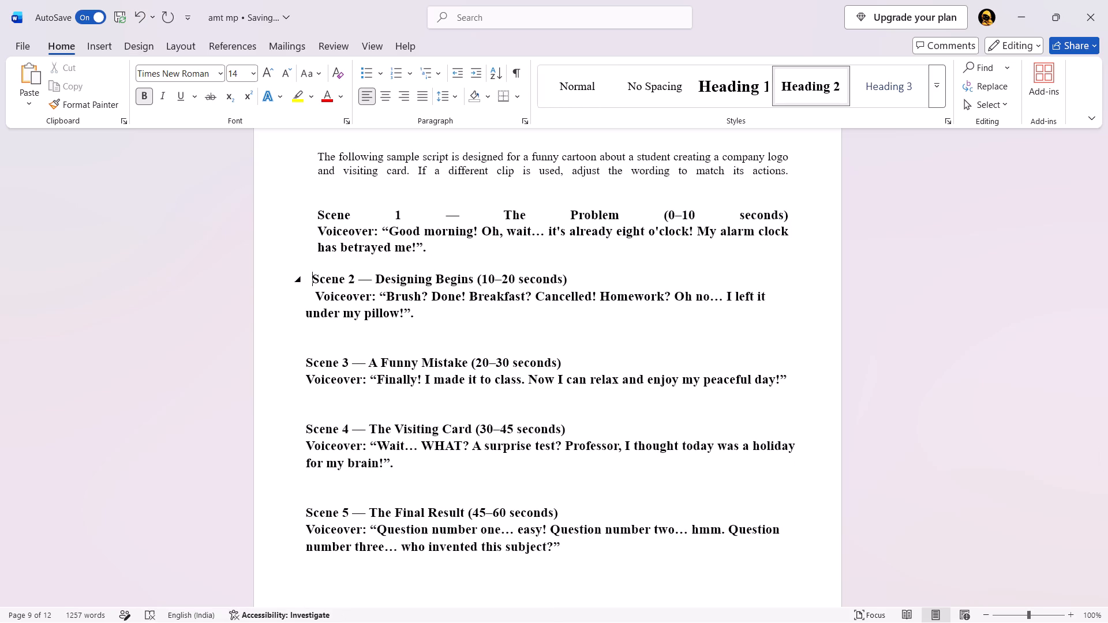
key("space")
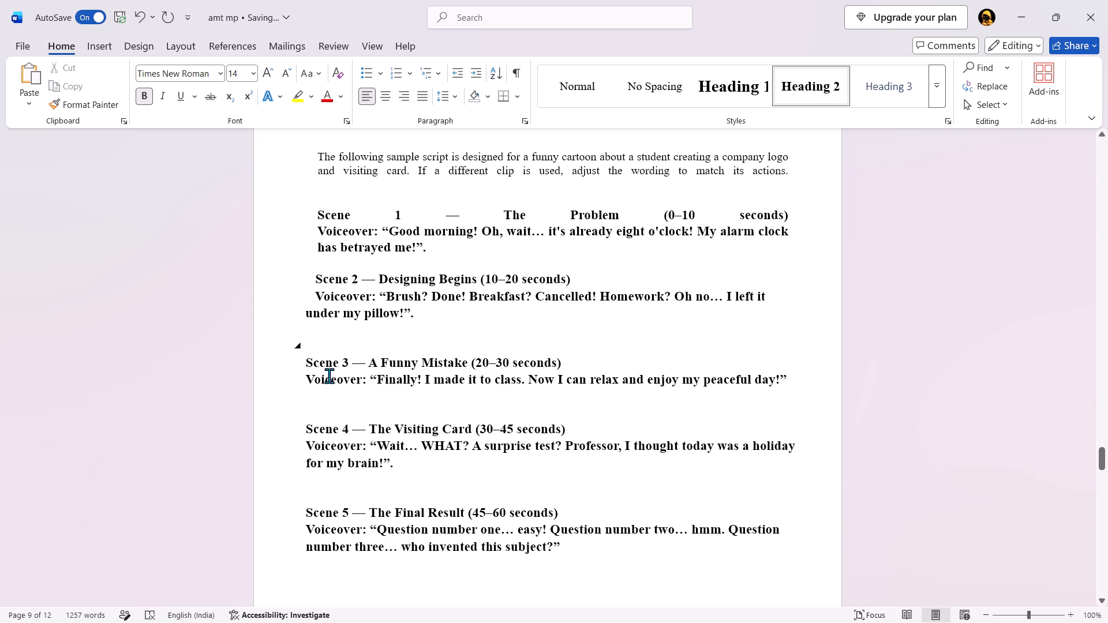
Indent the Scene 3 — A Funny Mistake title and its voiceover line with three leading spaces each.
left_click(305, 364, "ctrl")
key("space")
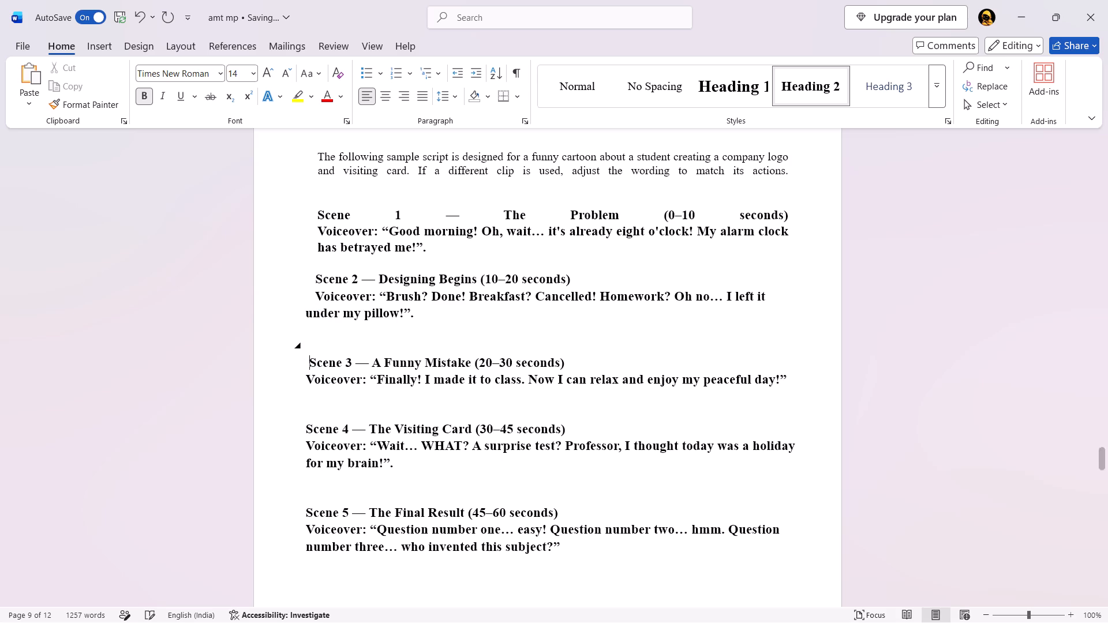
key("space")
key("space")
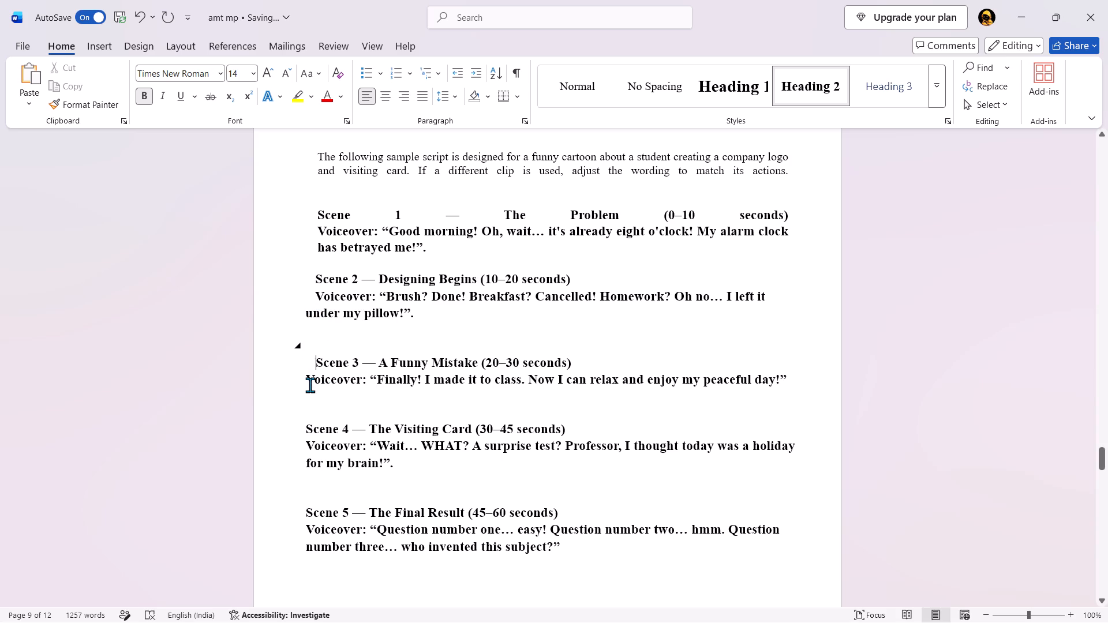
left_click(310, 385, "ctrl")
key("space")
key("space")
key("space")
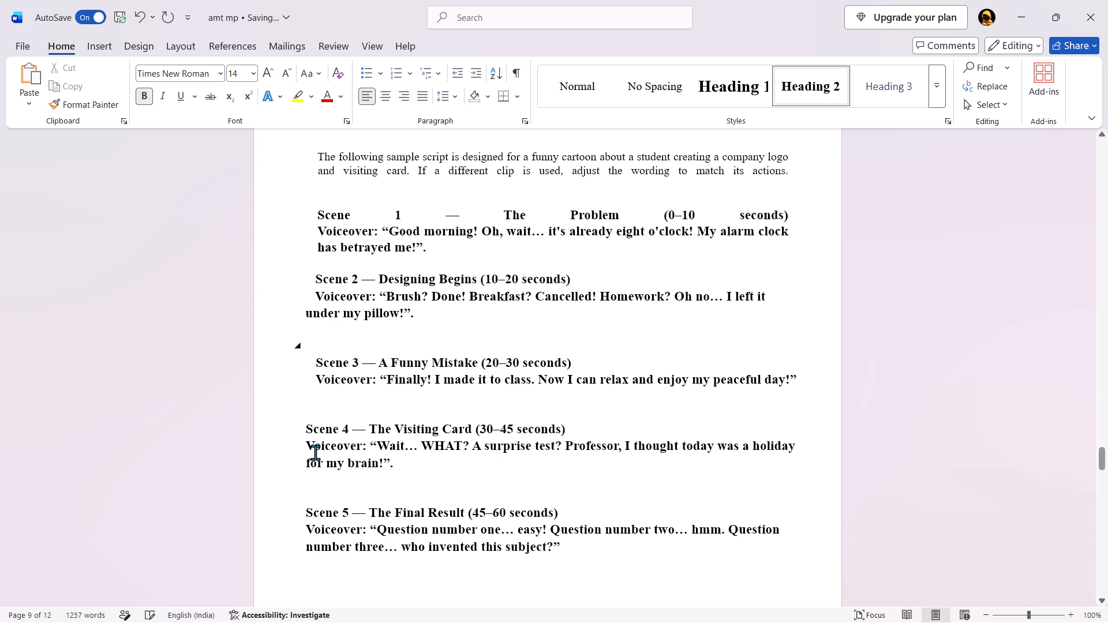
Indent the Scene 4 — The Visiting Card title and voiceover with three spaces each, and add two spaces before "holiday".
left_click(306, 429, "ctrl")
key("space")
key("space")
key("space")
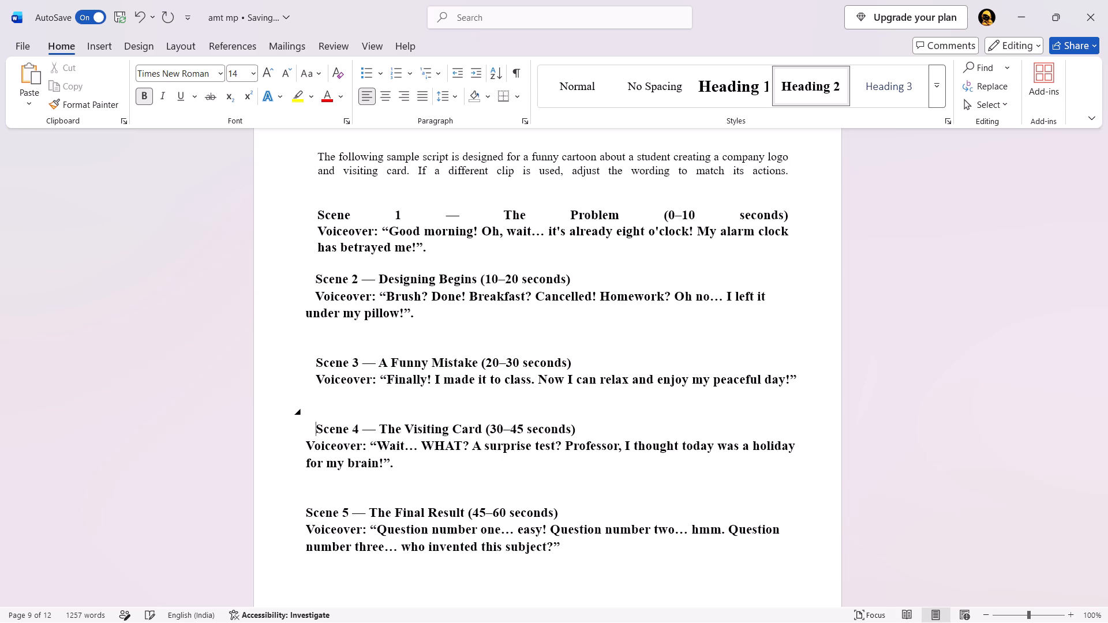
left_click(307, 449, "ctrl")
key("space")
key("space")
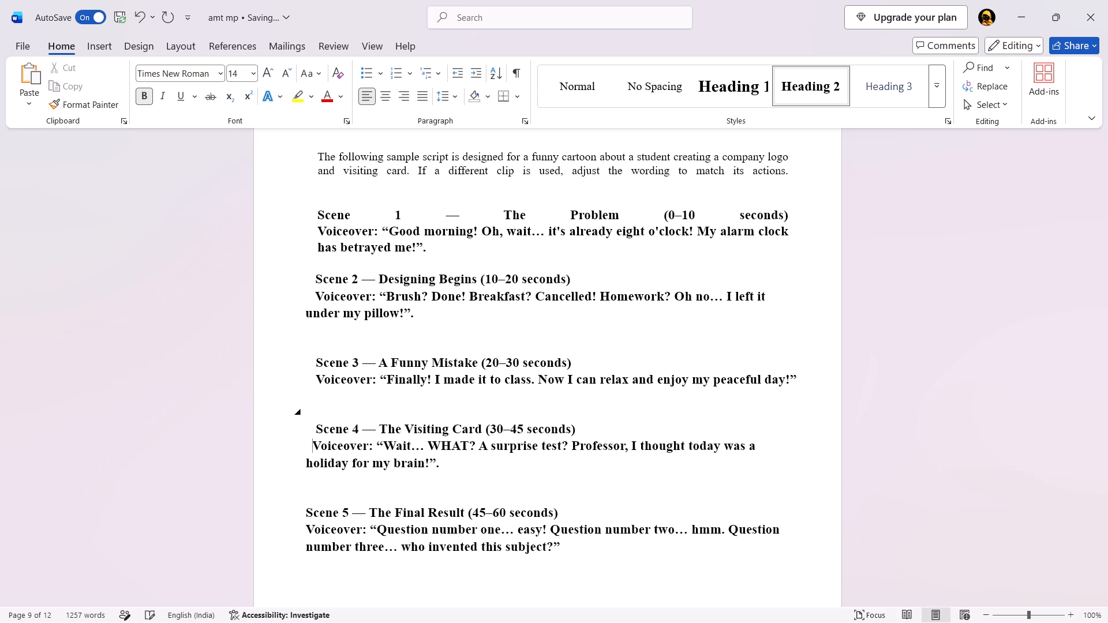
key("space")
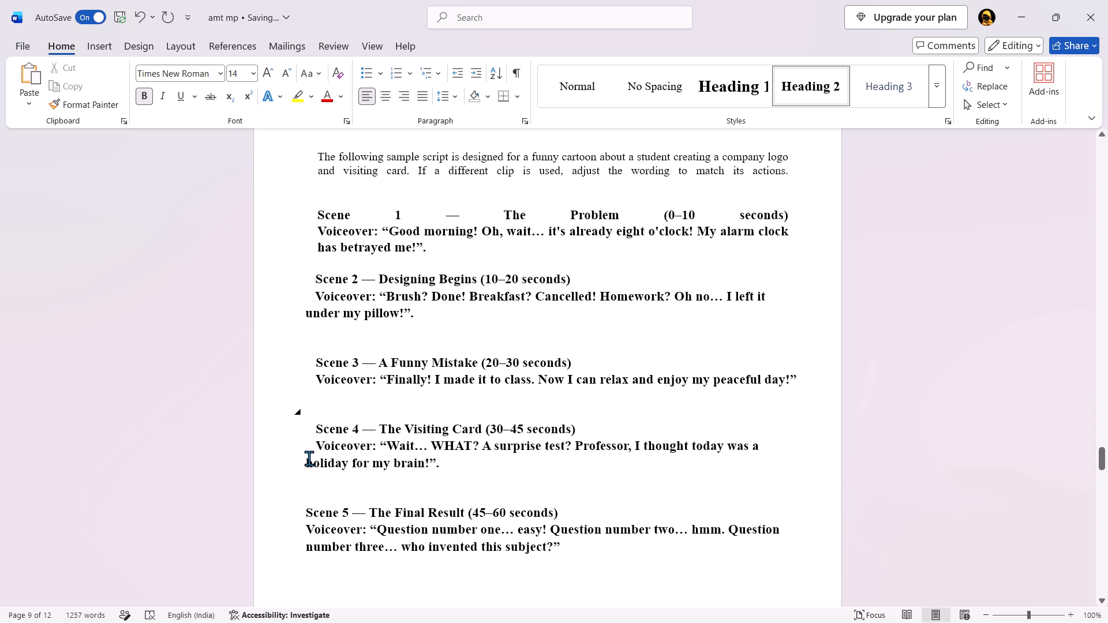
left_click(306, 458, "ctrl")
key("space")
key("space")
Center-align the Scene 4, Scene 3 and Scene 2 titles together with their voiceover text.
scroll(316, 467, "down", 1, "ctrl")
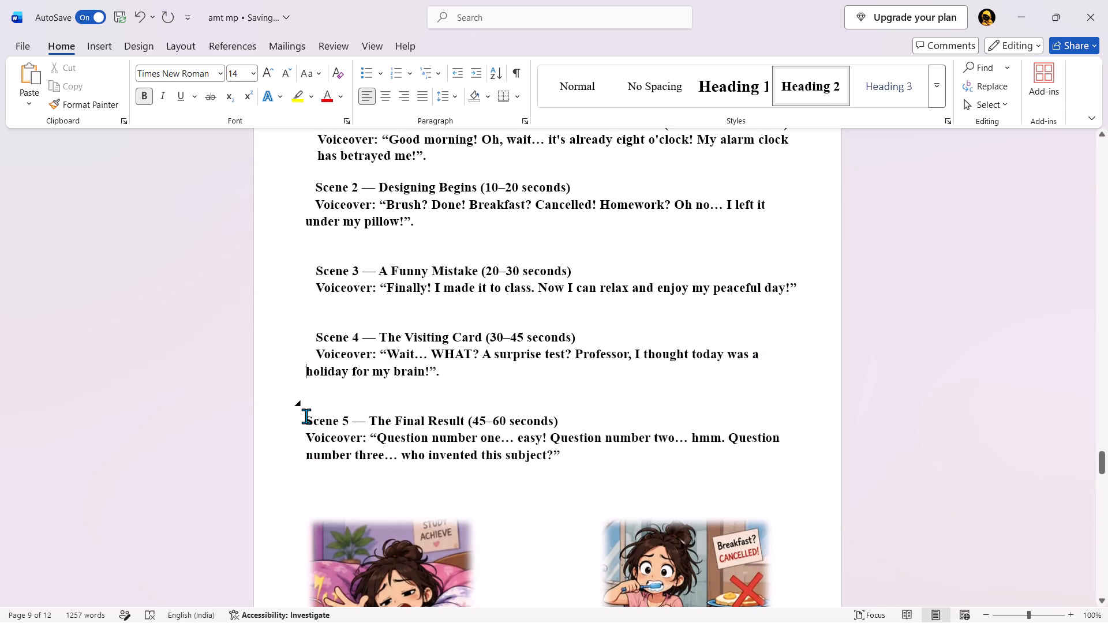
left_click(385, 93, "ctrl")
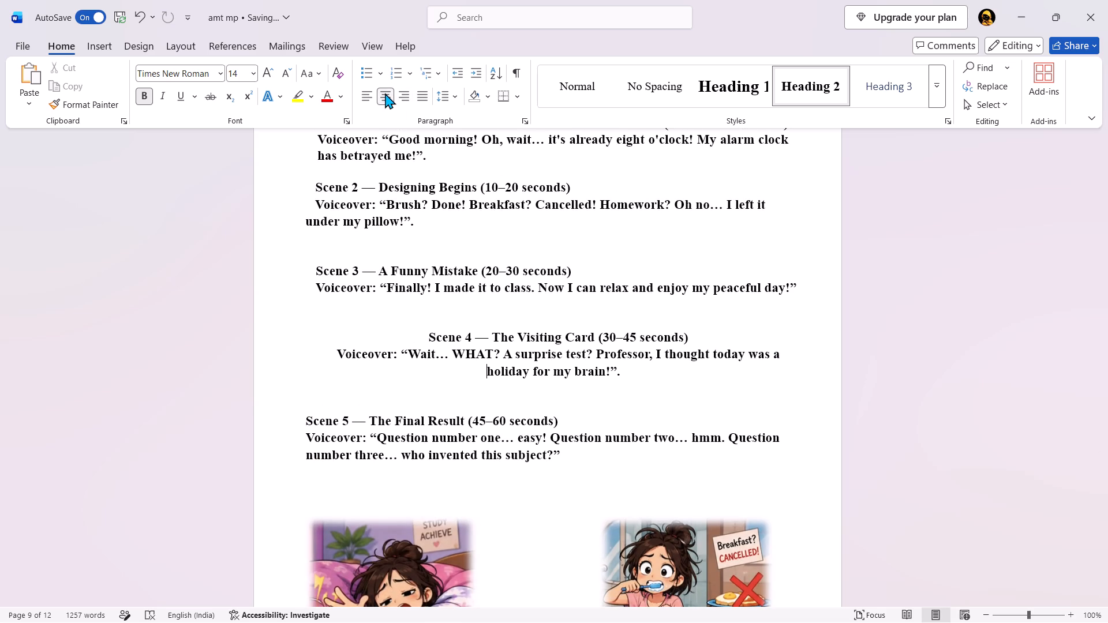
left_click(371, 284, "ctrl")
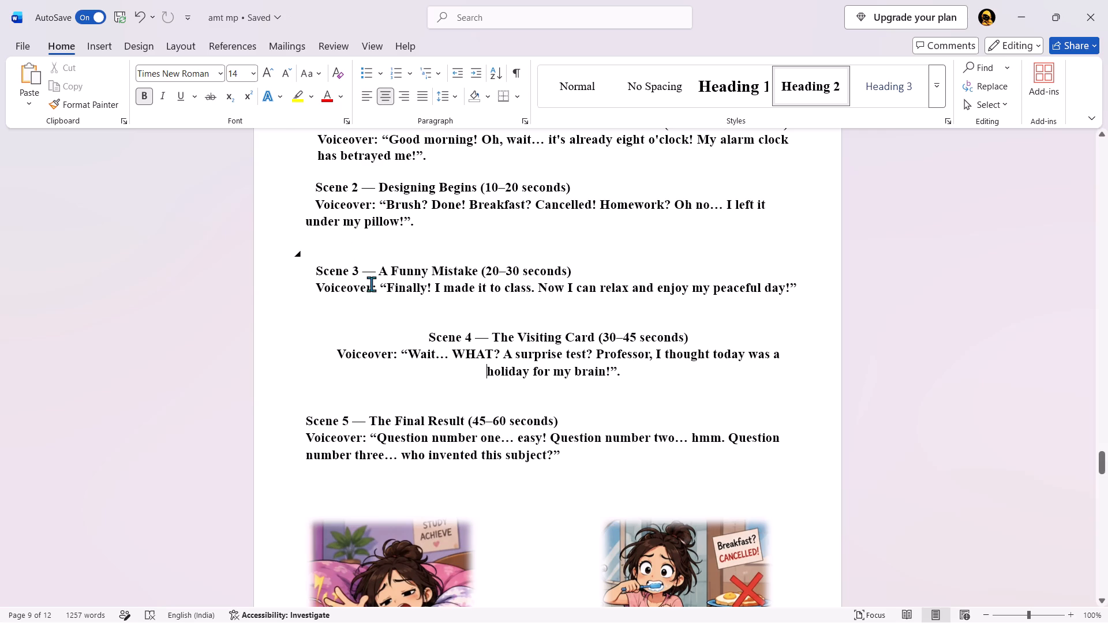
left_click(317, 272, "ctrl")
left_click(390, 91, "ctrl")
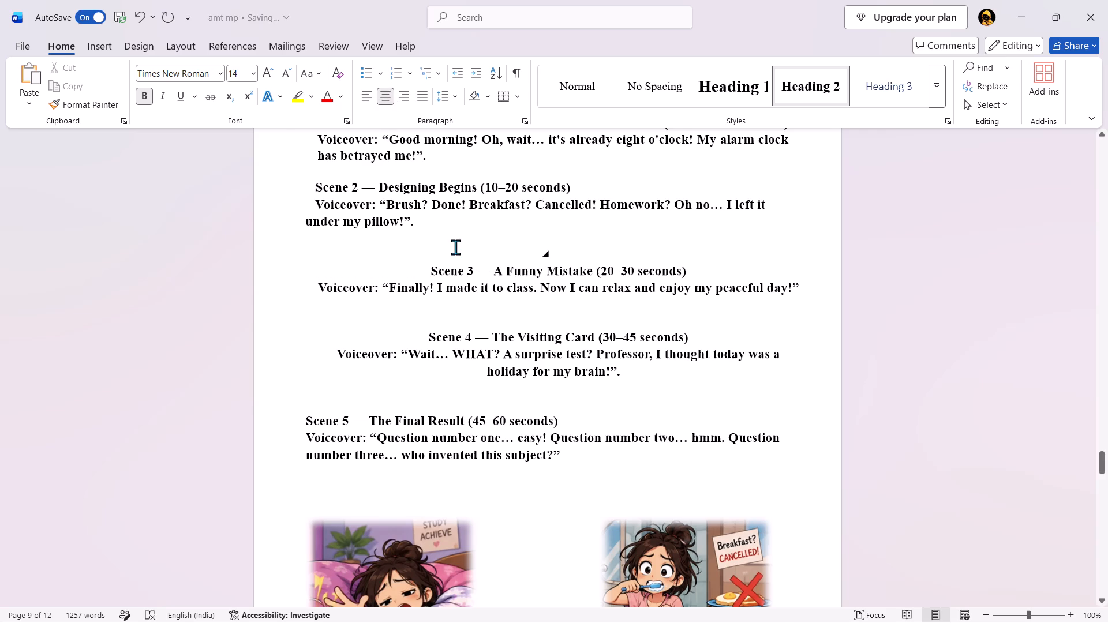
scroll(455, 247, "up", 1, "ctrl")
left_click(320, 273, "ctrl")
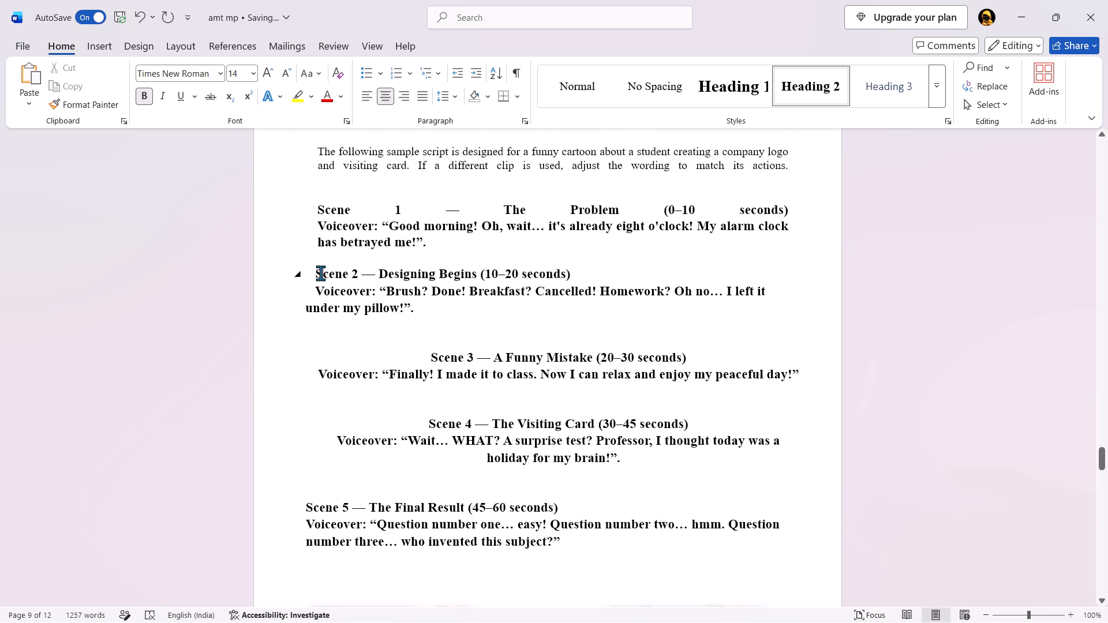
left_click(314, 272, "ctrl")
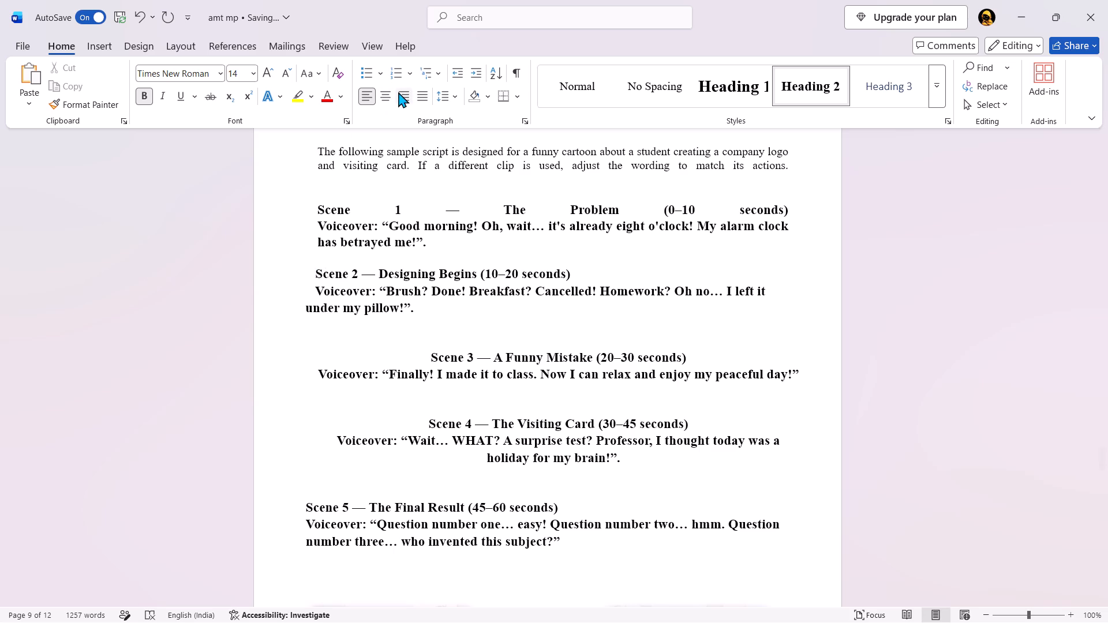
left_click(385, 95, "ctrl")
scroll(398, 205, "up", 1, "ctrl")
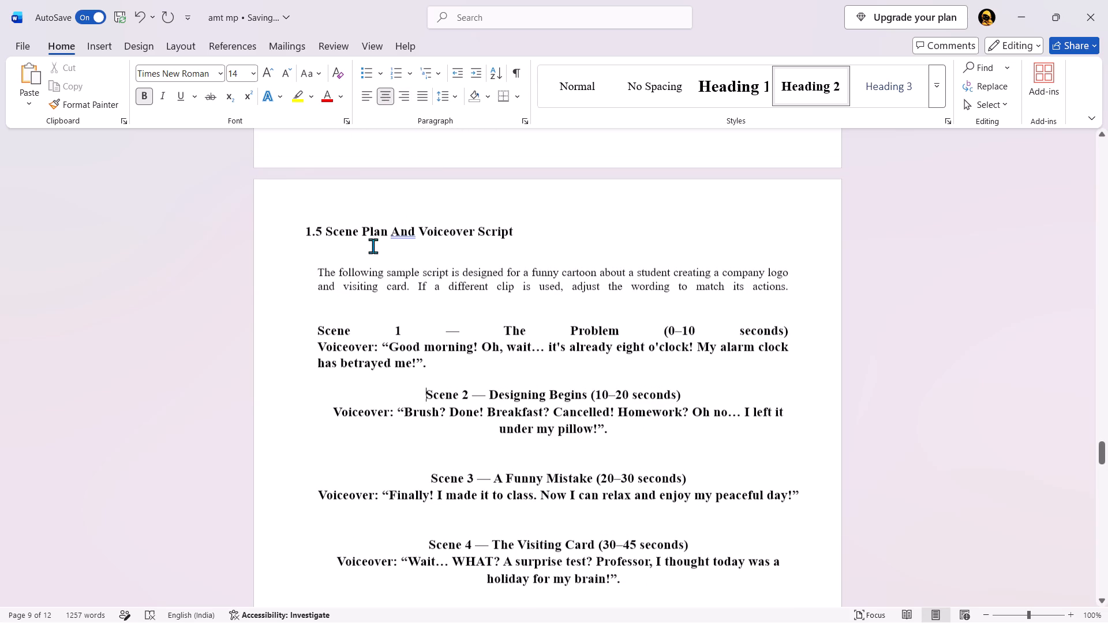
Center-align the Scene 1 — The Problem and Scene 5 — The Final Result titles with their voiceover text.
left_click(315, 333, "ctrl")
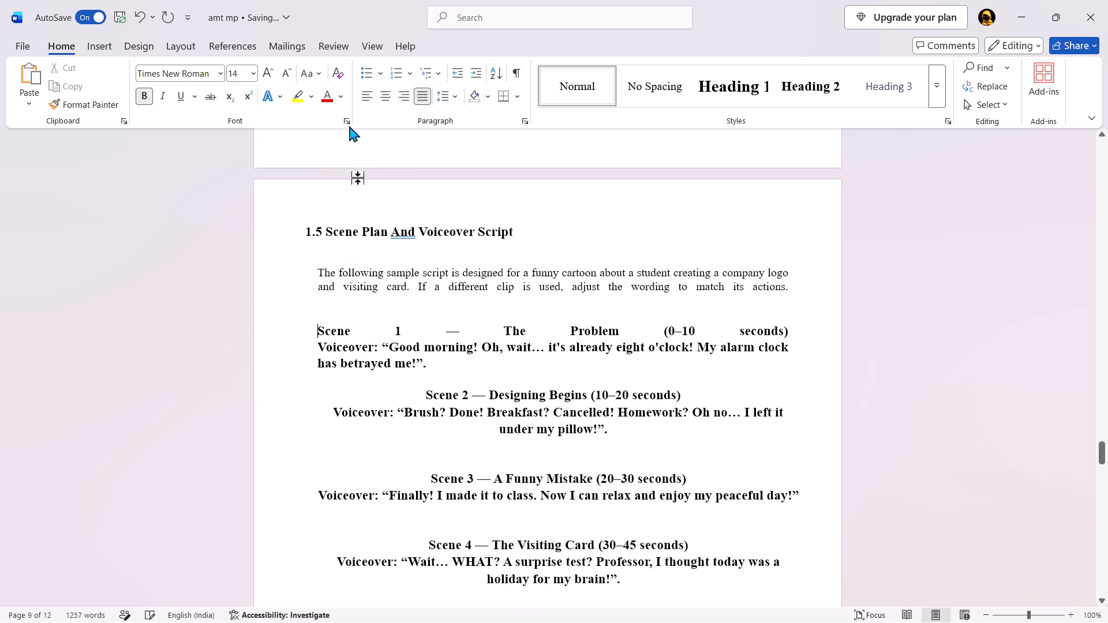
left_click(385, 101, "ctrl")
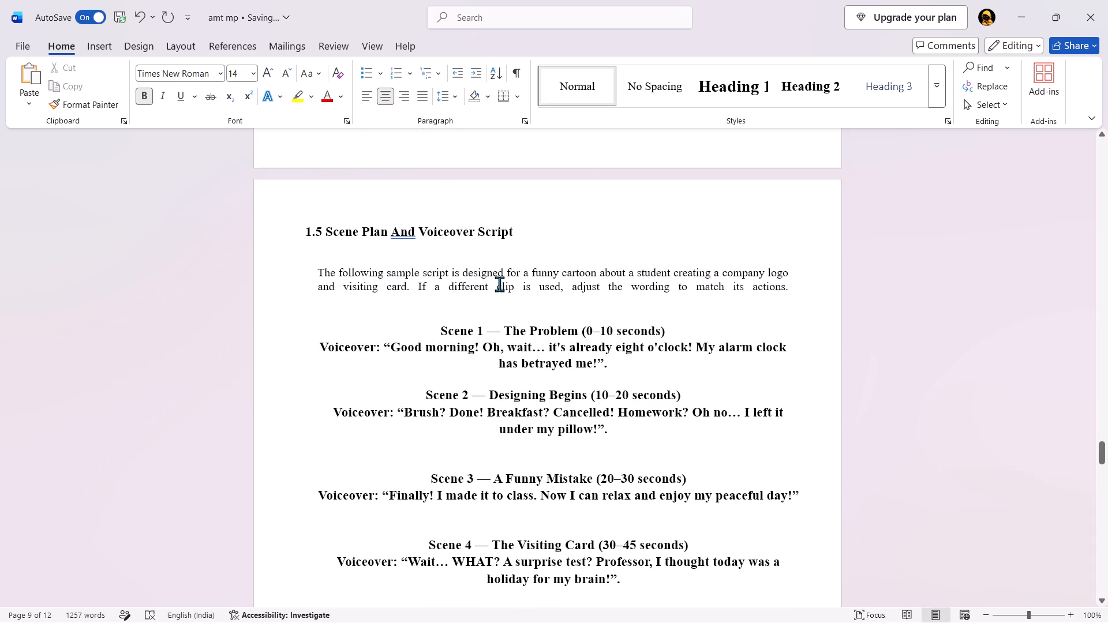
scroll(499, 284, "down", 2, "ctrl")
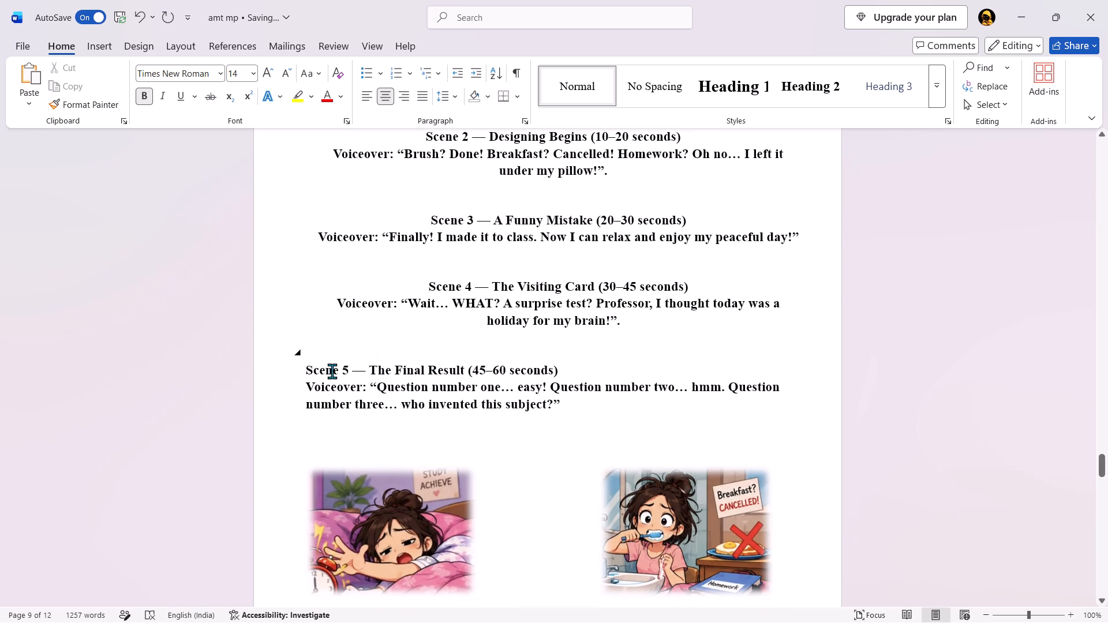
left_click(307, 367, "ctrl")
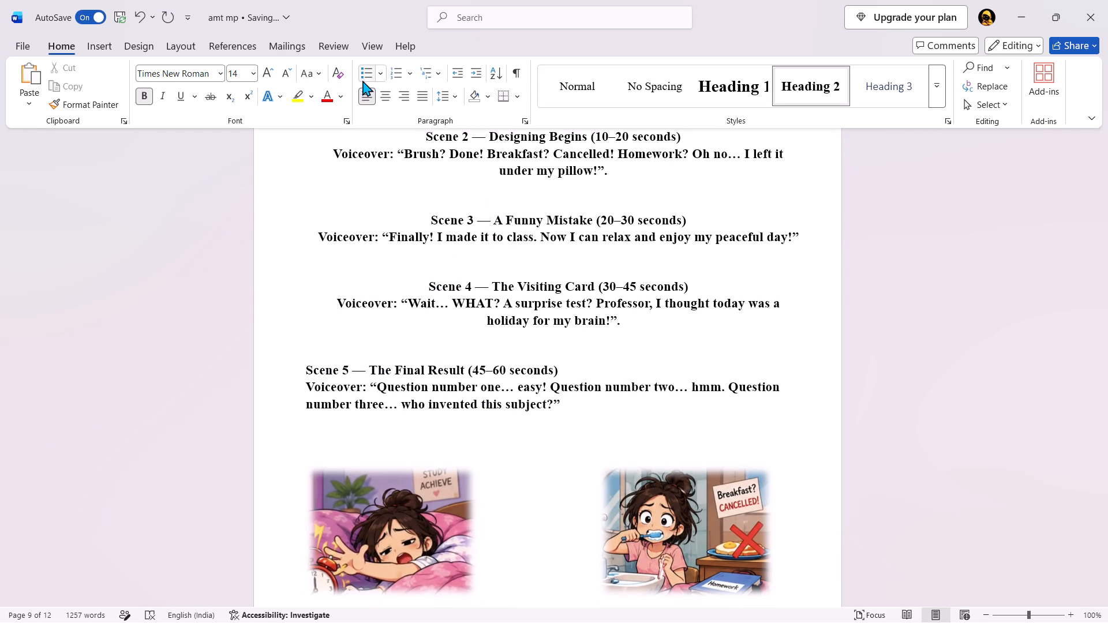
left_click(385, 98, "ctrl")
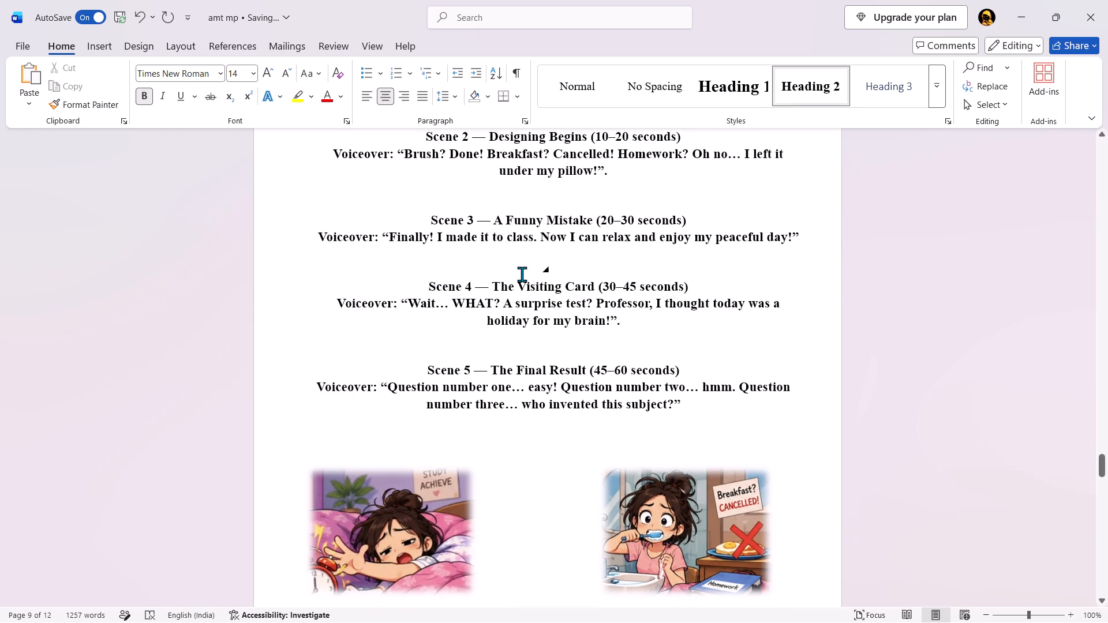
Move the audio waveform picture from page 10 to page 9, directly below the Scene 5 voiceover text.
scroll(522, 274, "up", 2, "ctrl")
scroll(522, 274, "down", 3, "ctrl")
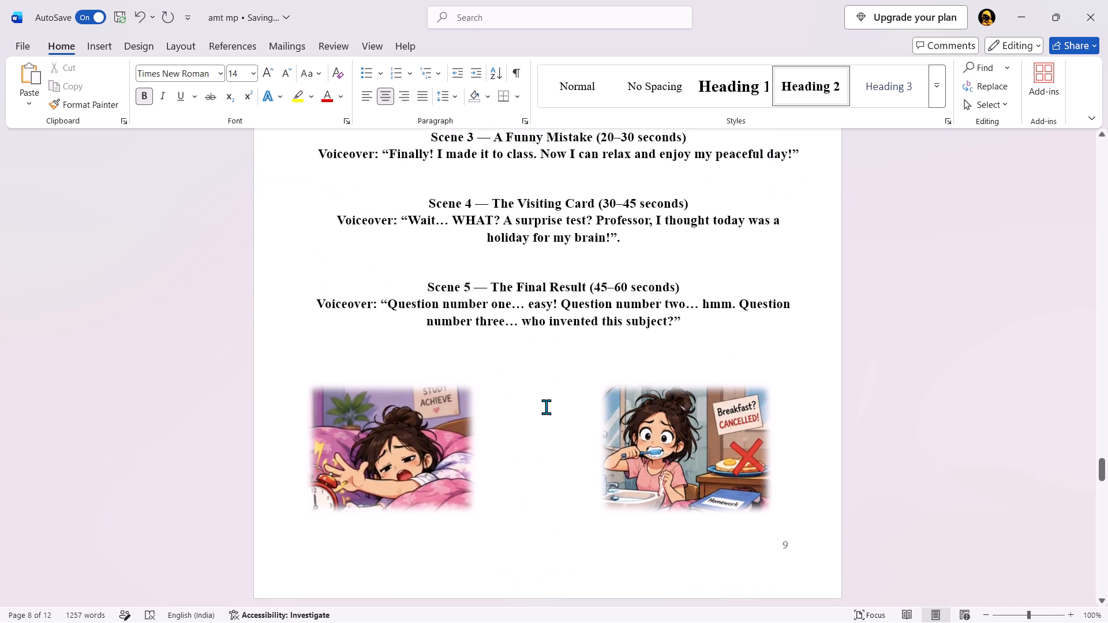
scroll(546, 407, "down", 3, "ctrl")
scroll(546, 407, "up", 2, "ctrl")
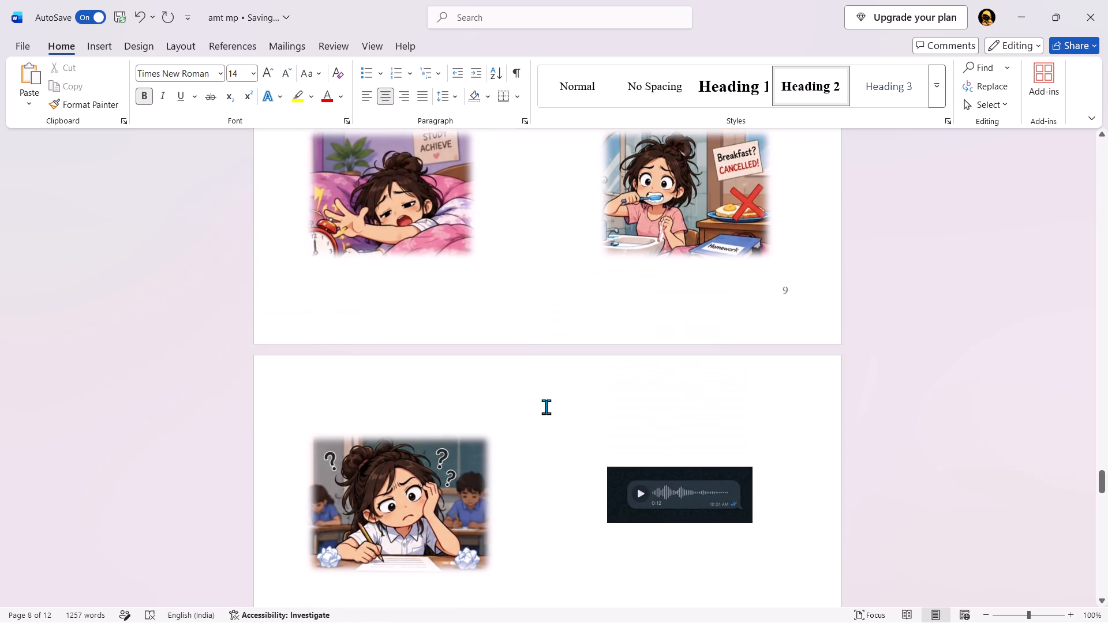
scroll(582, 487, "up", 1, "ctrl")
scroll(660, 512, "down", 1, "ctrl")
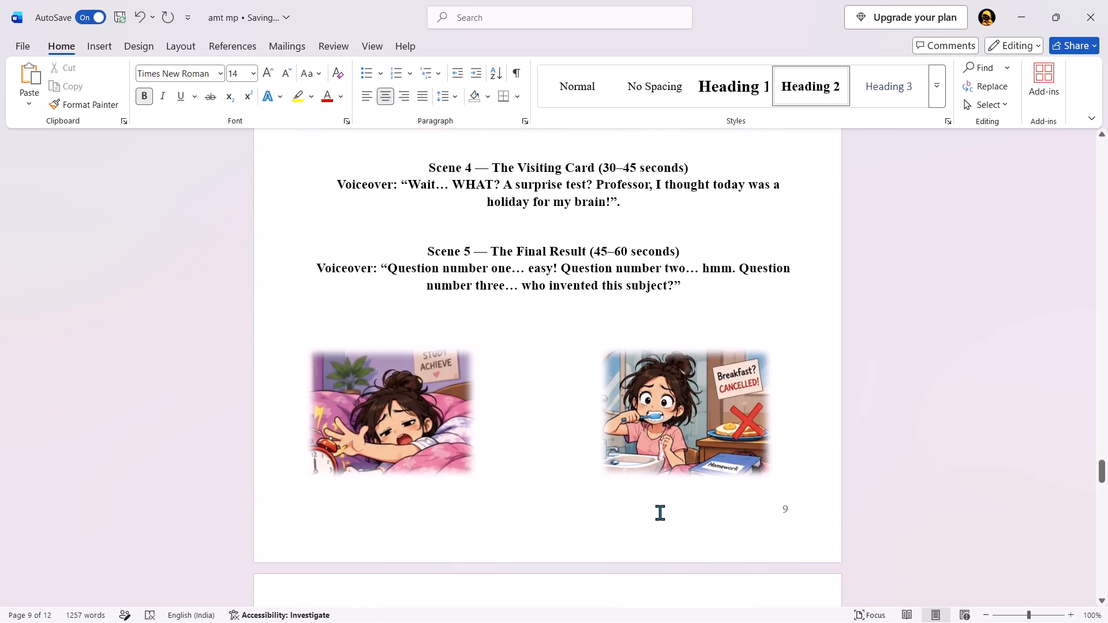
scroll(660, 512, "down", 1, "ctrl")
left_click_drag(677, 461, 567, 192, "ctrl")
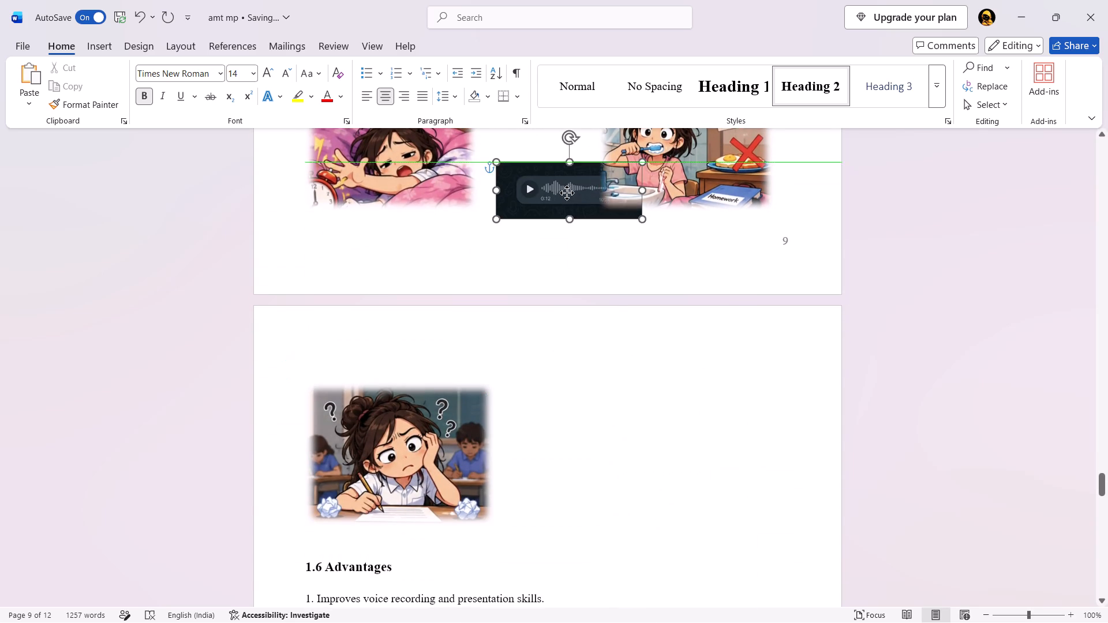
left_click_drag(567, 192, 536, 208, "ctrl")
scroll(549, 305, "up", 2, "ctrl")
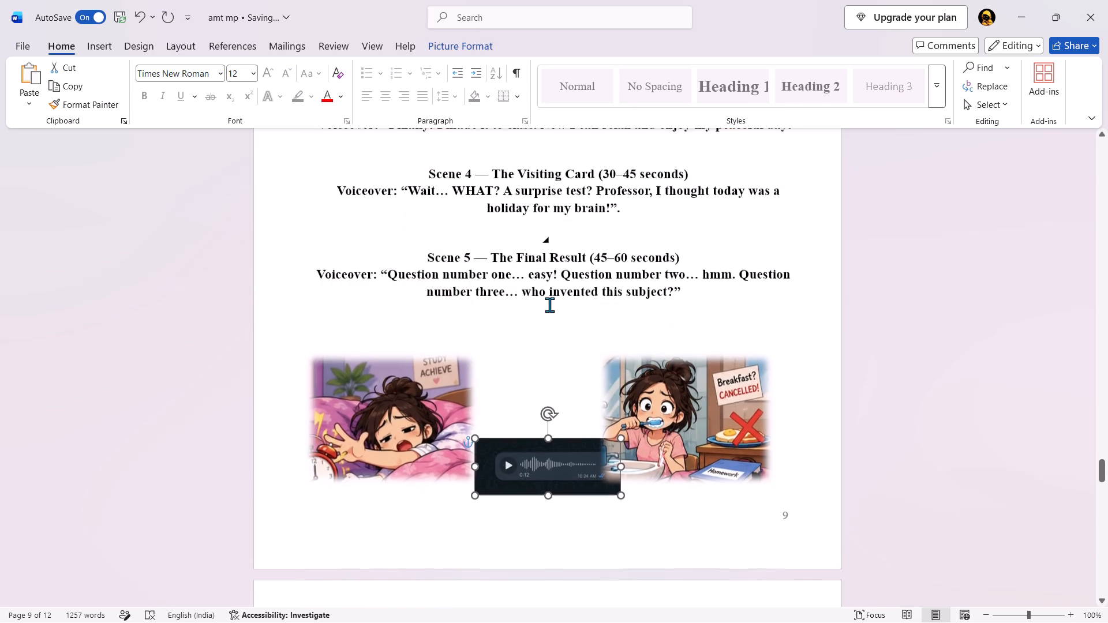
left_click_drag(556, 473, 555, 361, "ctrl")
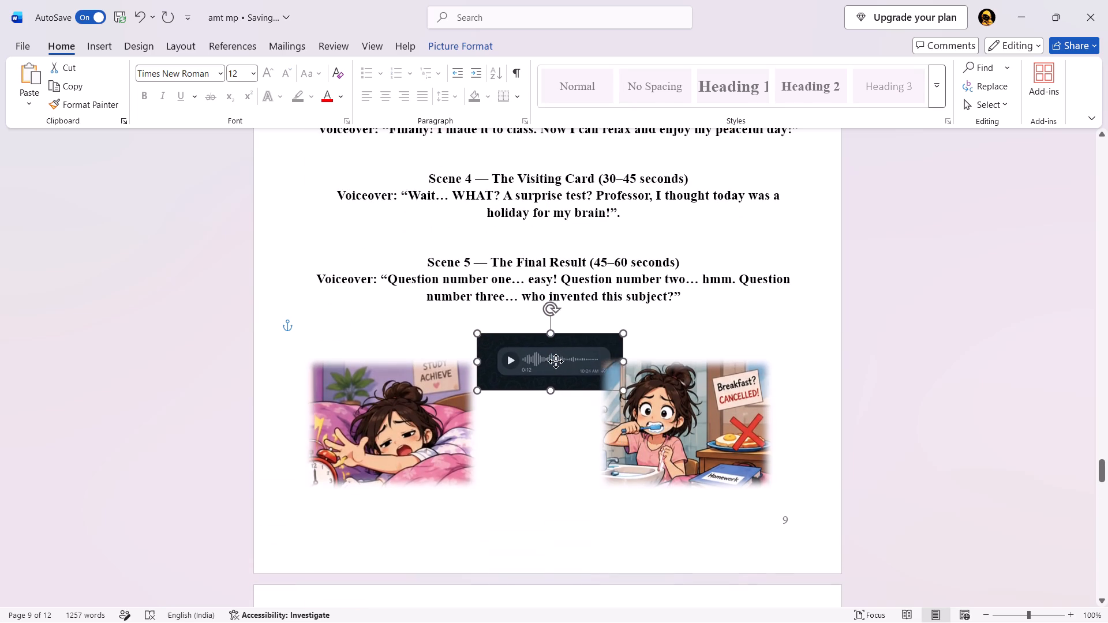
left_click_drag(555, 361, 531, 335, "ctrl")
Move the waking-up and toothbrushing pictures slightly lower on page 9, shifting both a little toward the left margin.
left_click_drag(424, 407, 415, 458, "ctrl")
left_click_drag(688, 435, 688, 465, "ctrl")
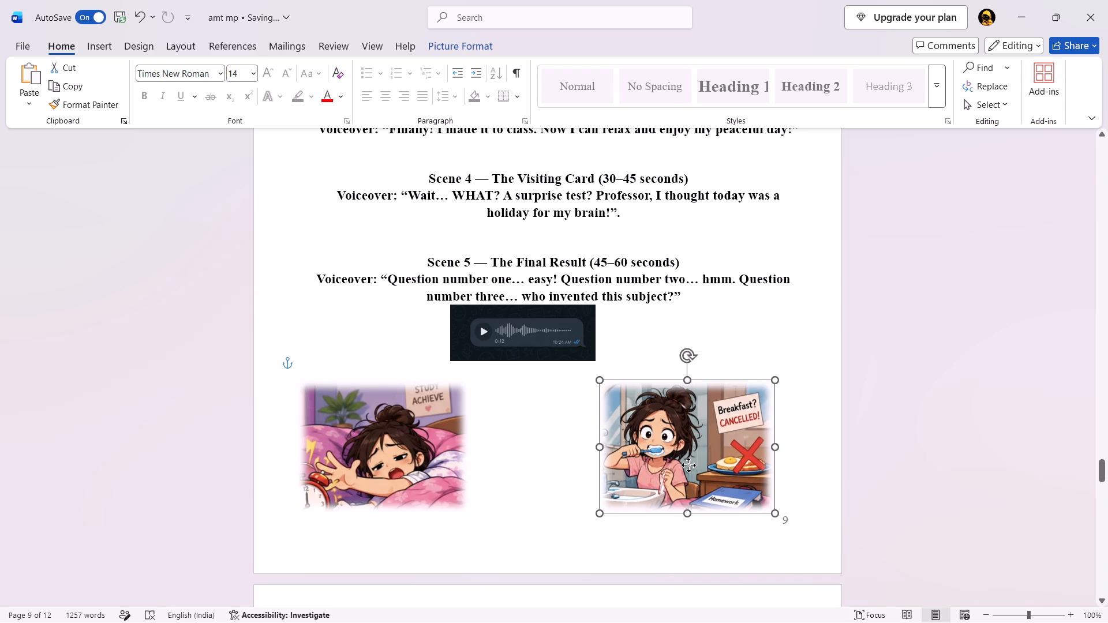
left_click_drag(688, 465, 667, 470, "ctrl")
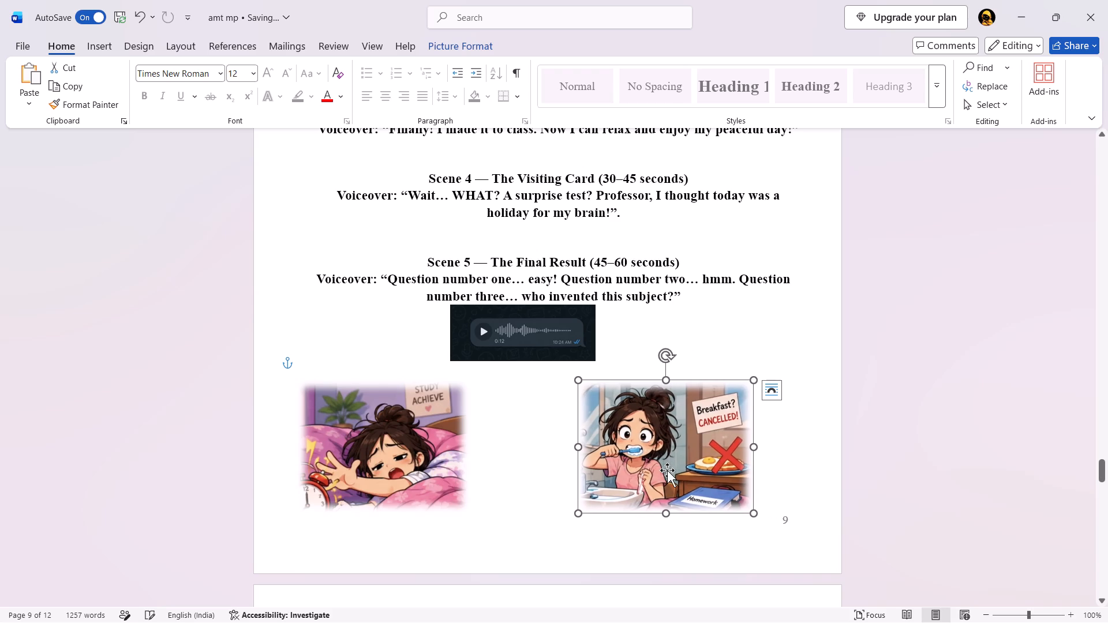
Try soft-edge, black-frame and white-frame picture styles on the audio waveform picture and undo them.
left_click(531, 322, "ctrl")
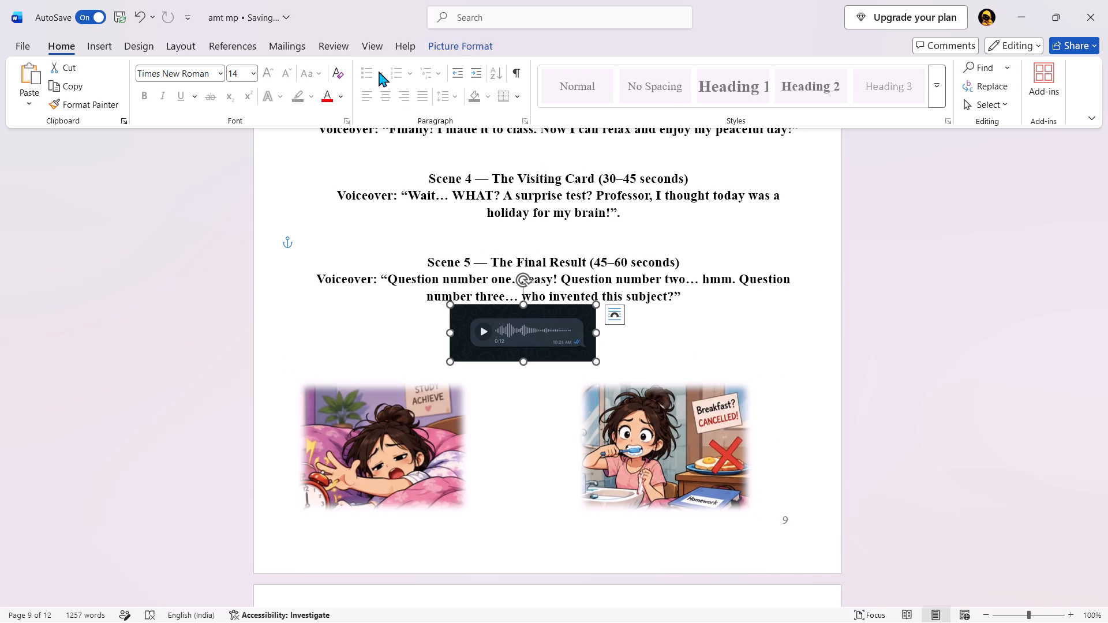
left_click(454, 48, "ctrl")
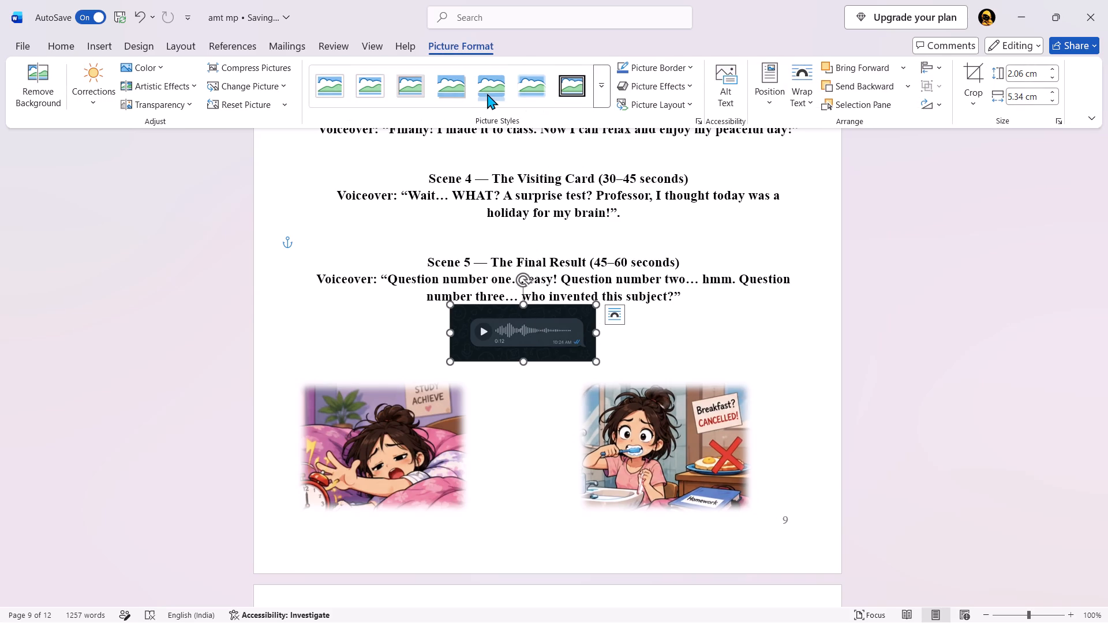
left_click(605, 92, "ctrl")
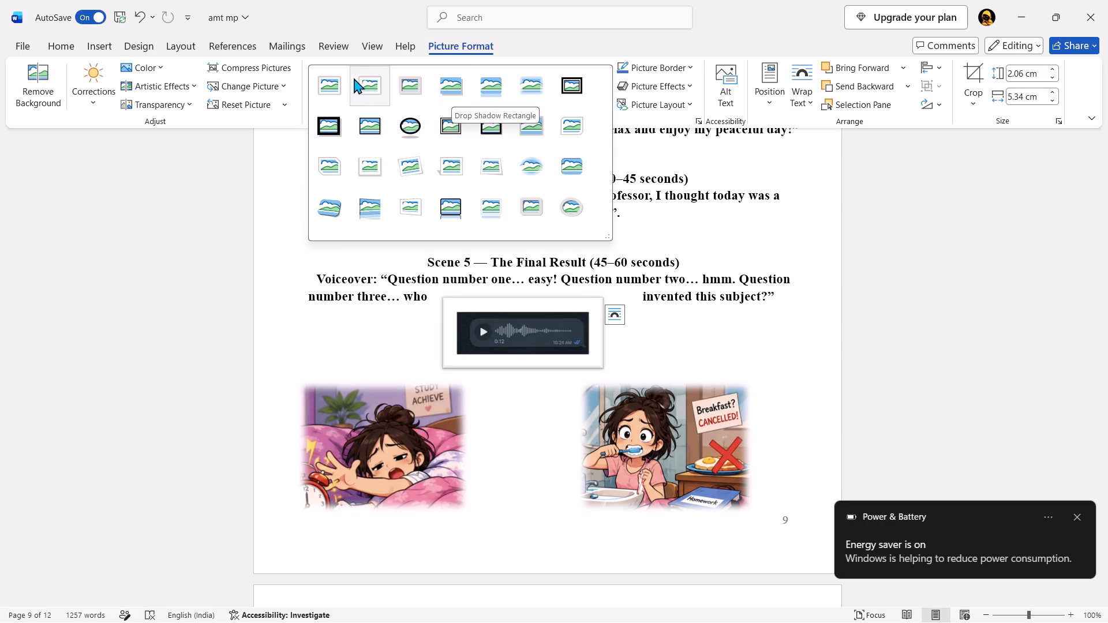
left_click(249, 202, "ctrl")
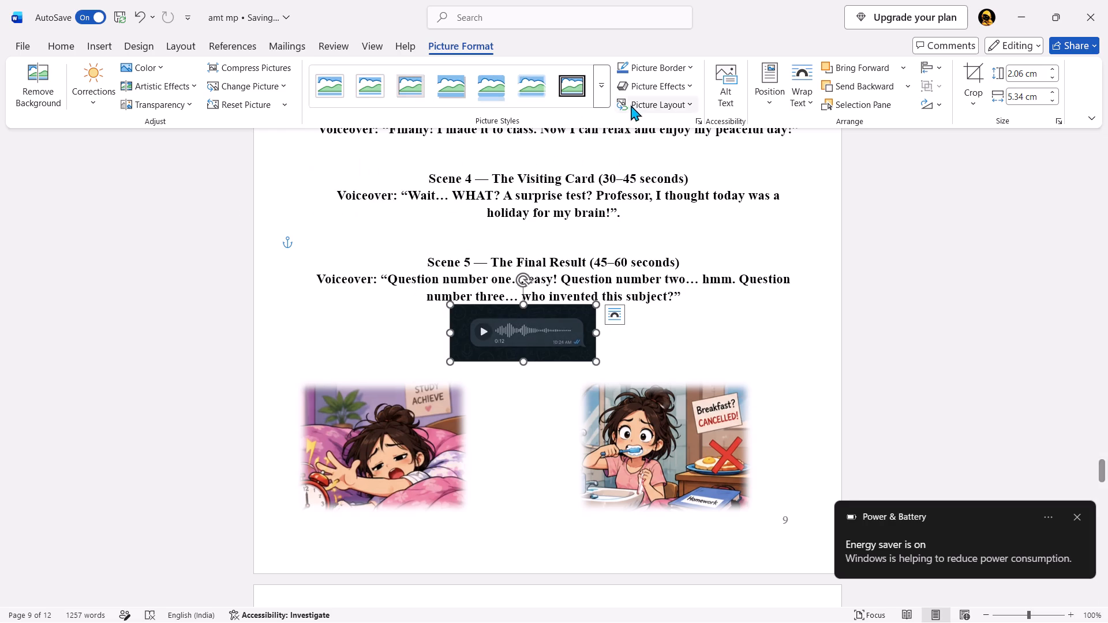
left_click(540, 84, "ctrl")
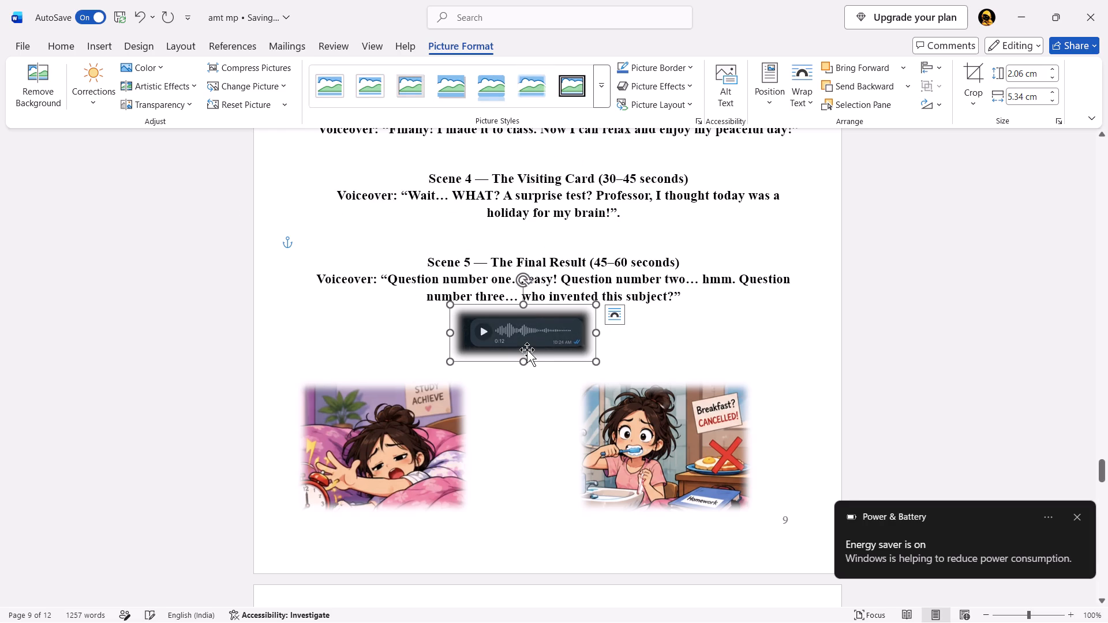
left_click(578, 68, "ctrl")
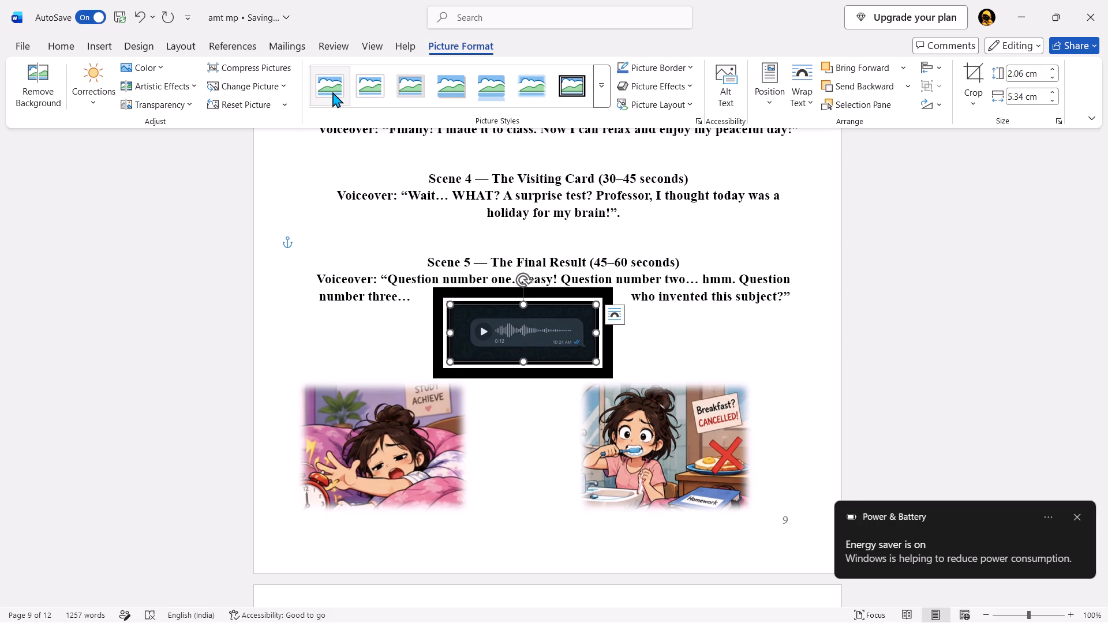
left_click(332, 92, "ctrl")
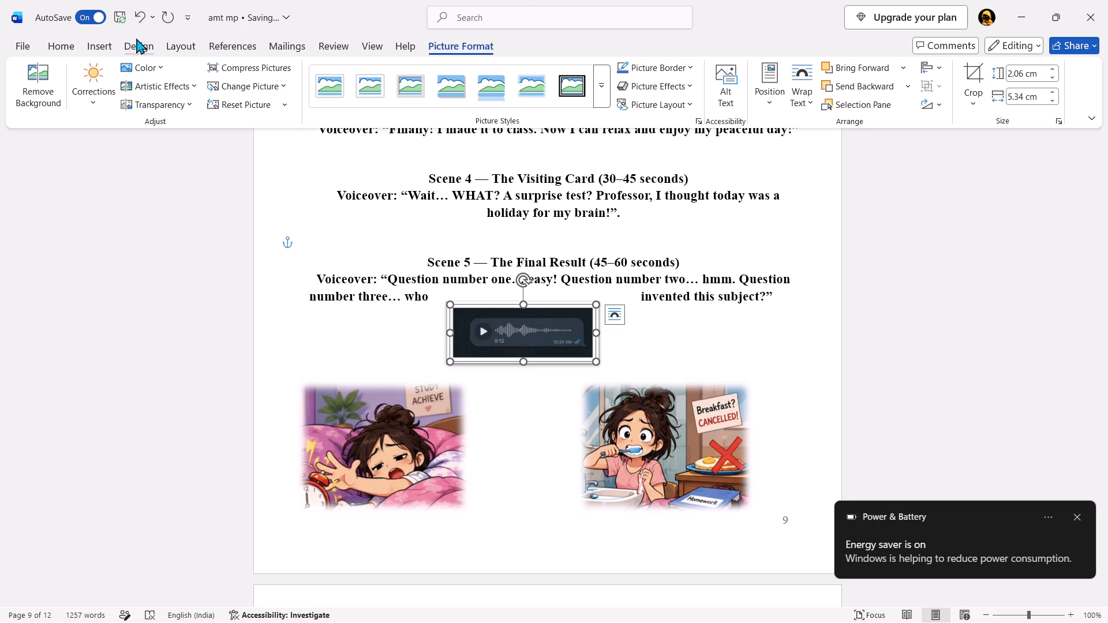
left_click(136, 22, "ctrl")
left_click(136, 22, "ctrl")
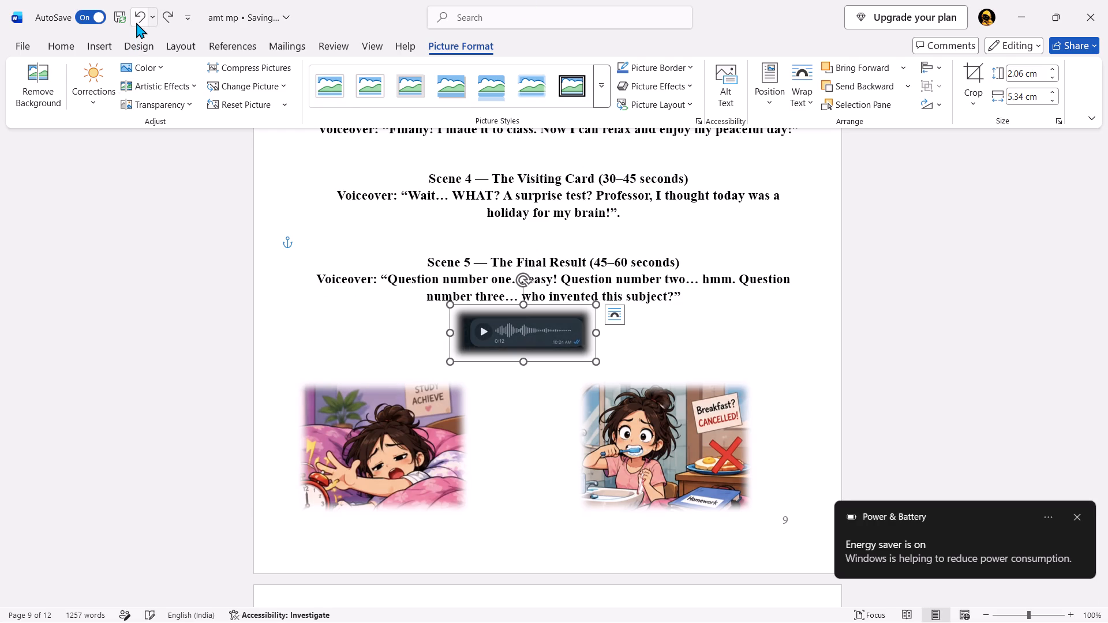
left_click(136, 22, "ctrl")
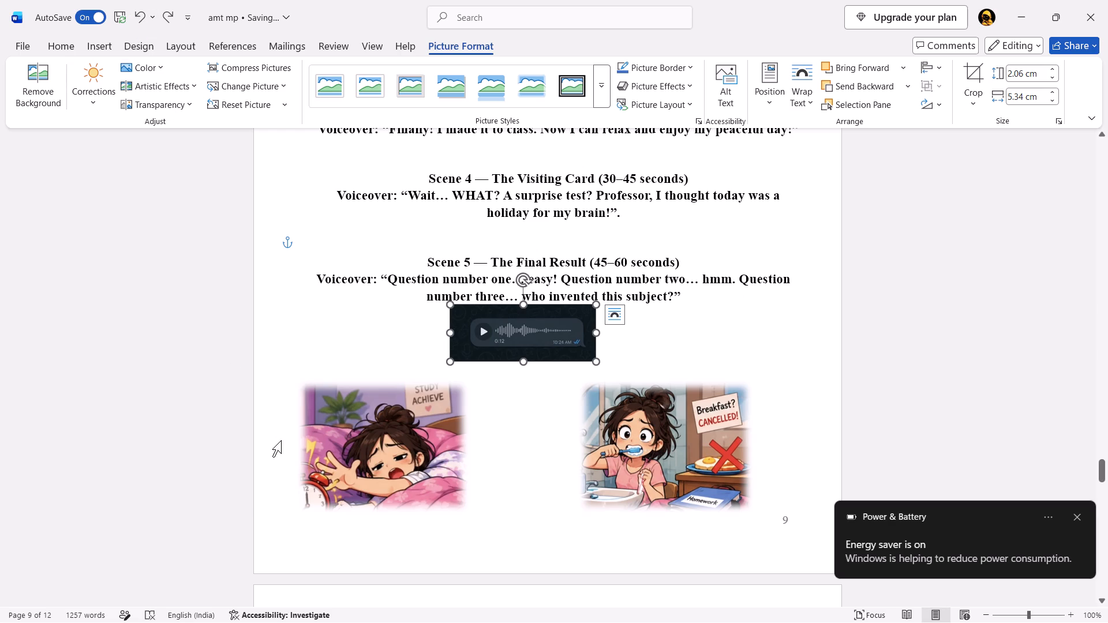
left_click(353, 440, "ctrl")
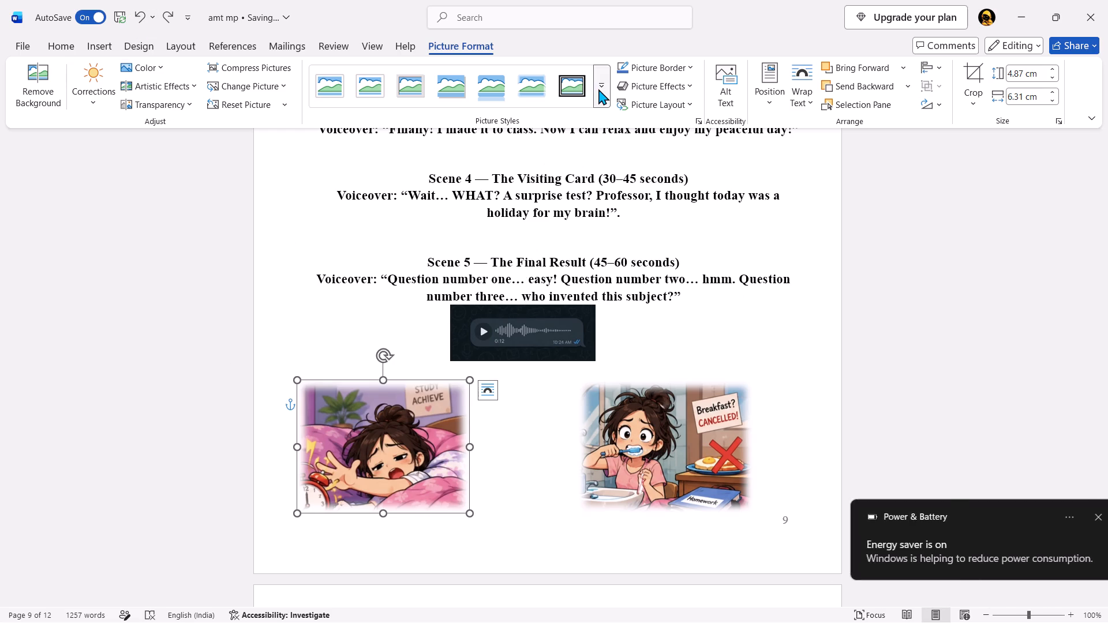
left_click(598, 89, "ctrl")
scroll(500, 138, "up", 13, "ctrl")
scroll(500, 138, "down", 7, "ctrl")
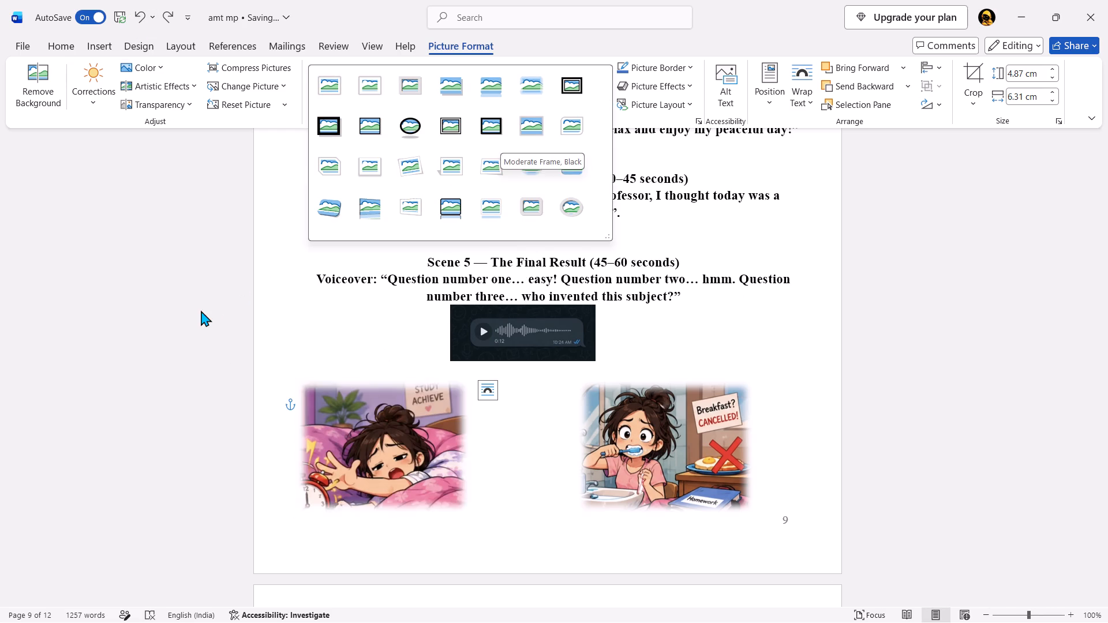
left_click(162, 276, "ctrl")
Nudge the audio waveform picture slightly down and right, away from the Scene 5 voiceover text.
left_click(501, 341, "ctrl")
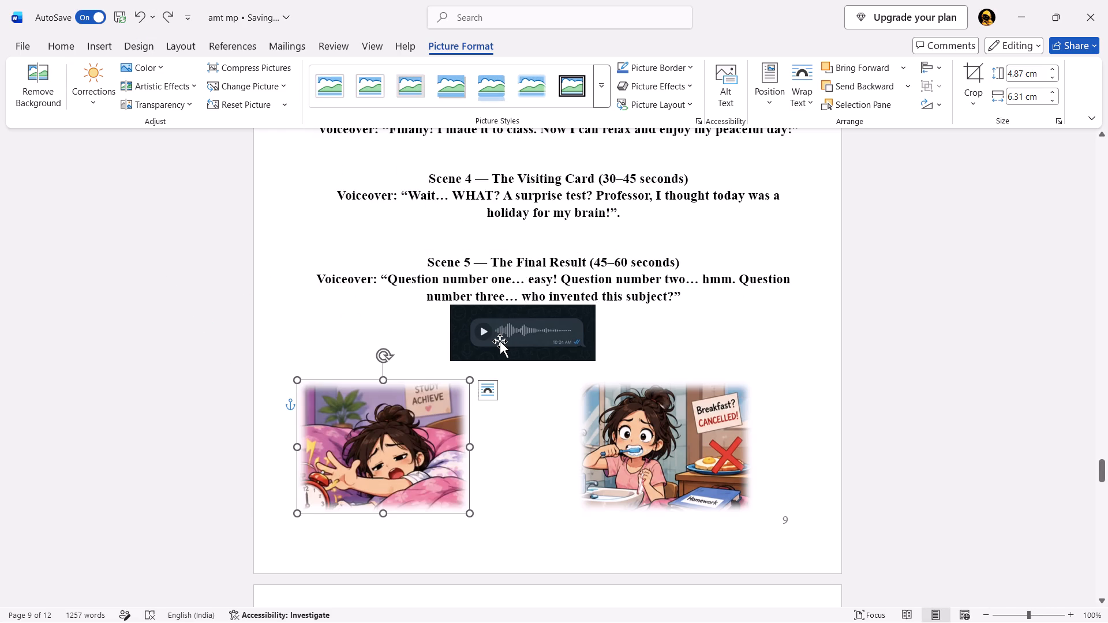
left_click_drag(501, 341, 512, 350, "ctrl")
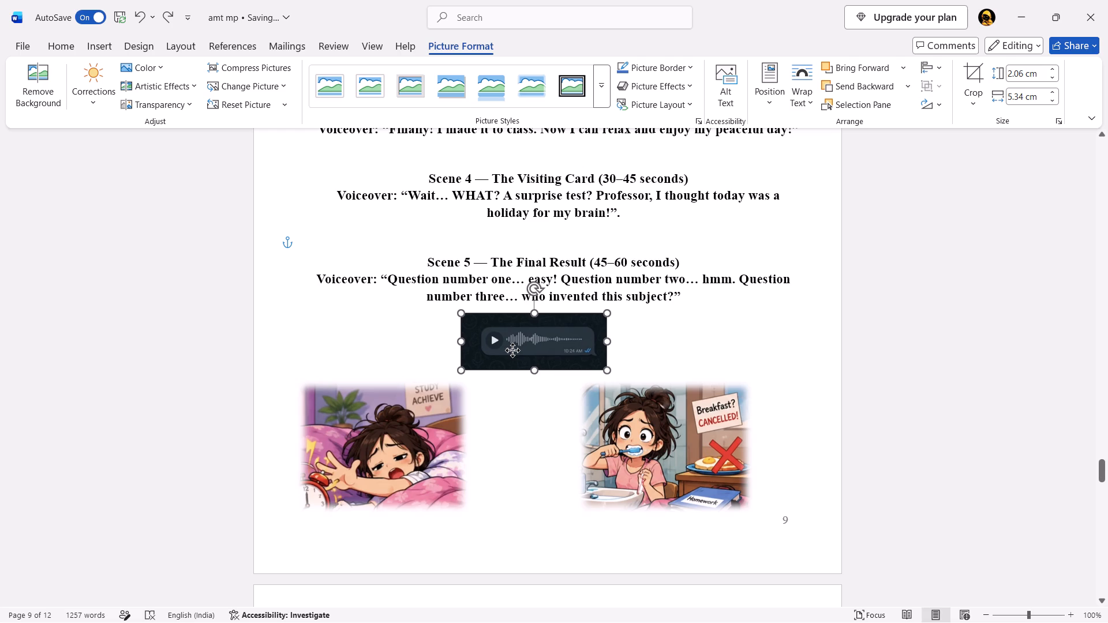
left_click_drag(512, 350, 512, 351, "ctrl")
left_click(538, 450, "ctrl")
Move the exam-hall girl picture to the upper right of page 10, near the right margin.
scroll(538, 450, "down", 1, "ctrl")
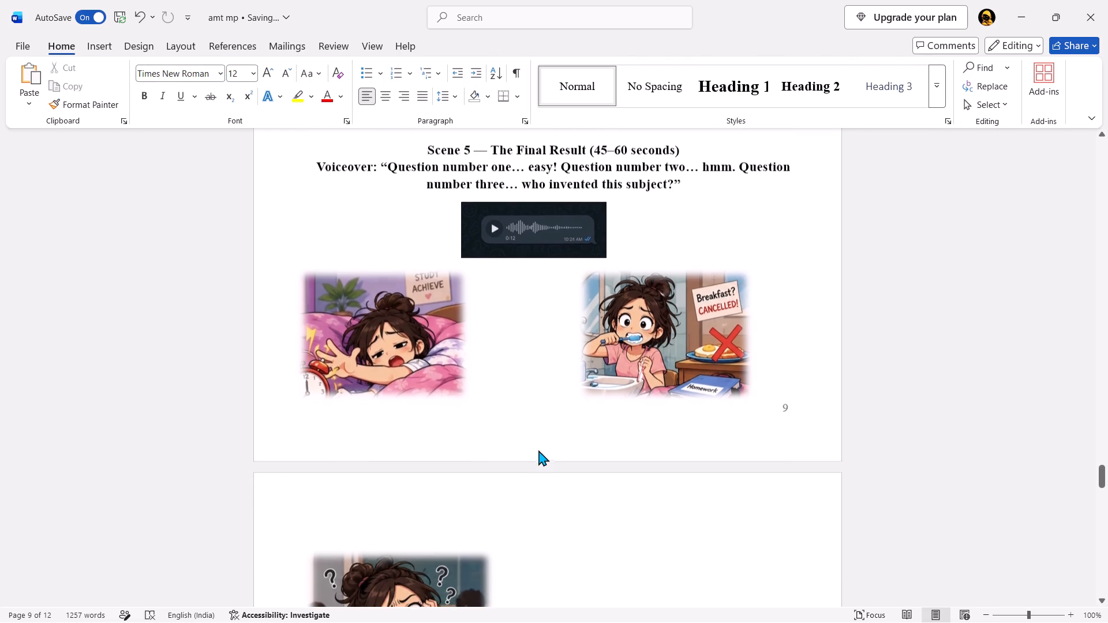
scroll(538, 450, "down", 2, "ctrl")
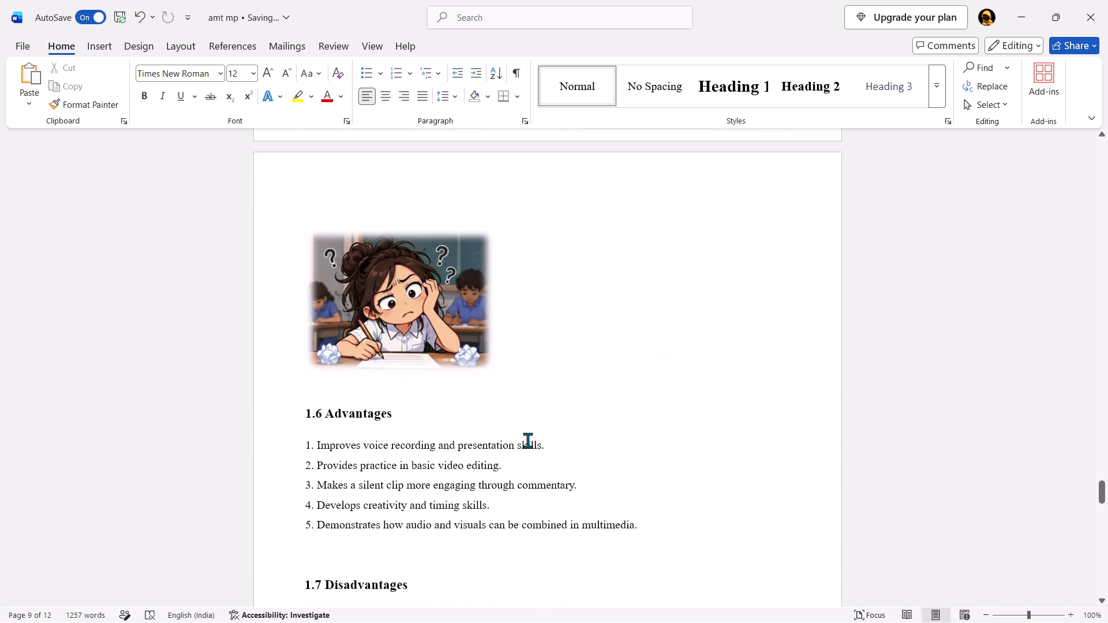
left_click_drag(463, 325, 775, 328, "ctrl")
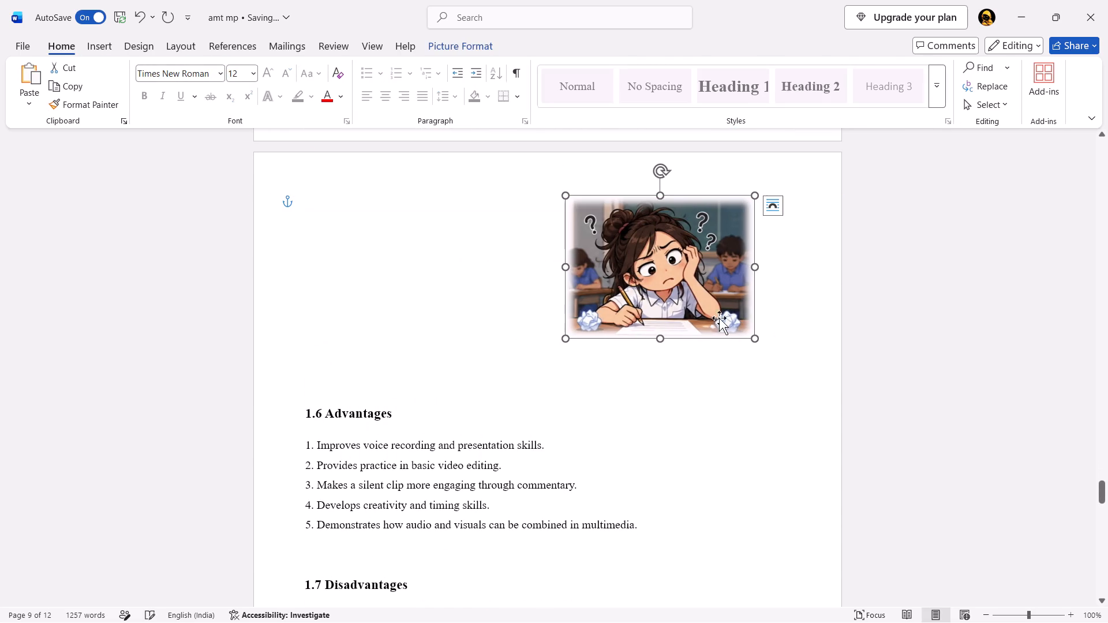
left_click_drag(650, 277, 709, 287, "ctrl")
Delete the blank space above the 1.6 Advantages heading to pull the section up beside the exam-hall picture.
left_click(307, 413, "ctrl")
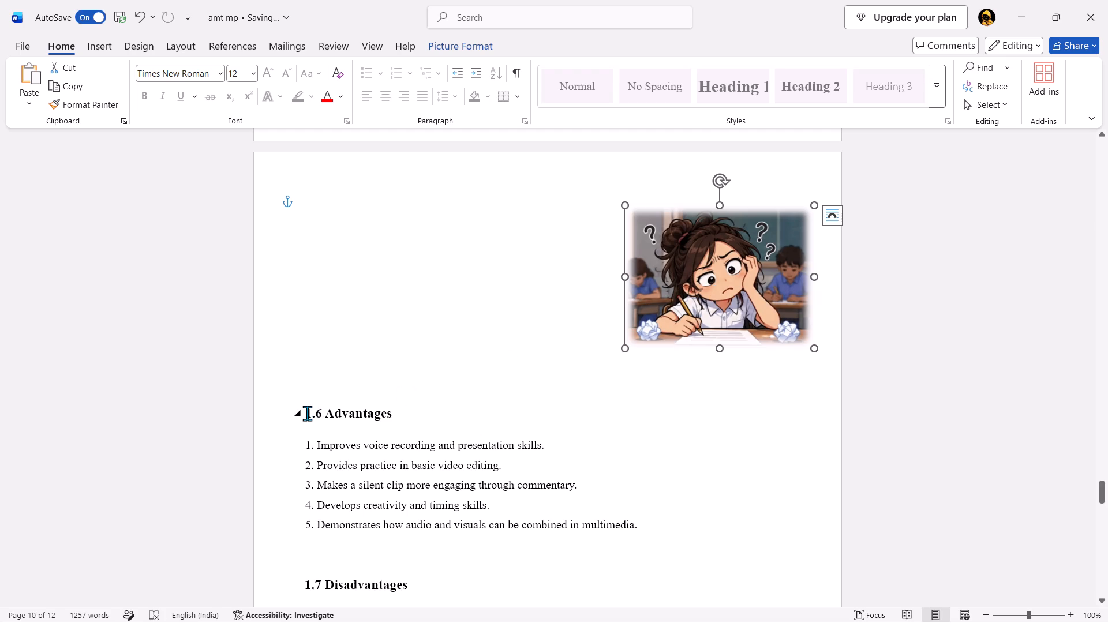
key("BackSpace")
key("BackSpace")
key("BackSpace")
key("BackSpace")
key("BackSpace")
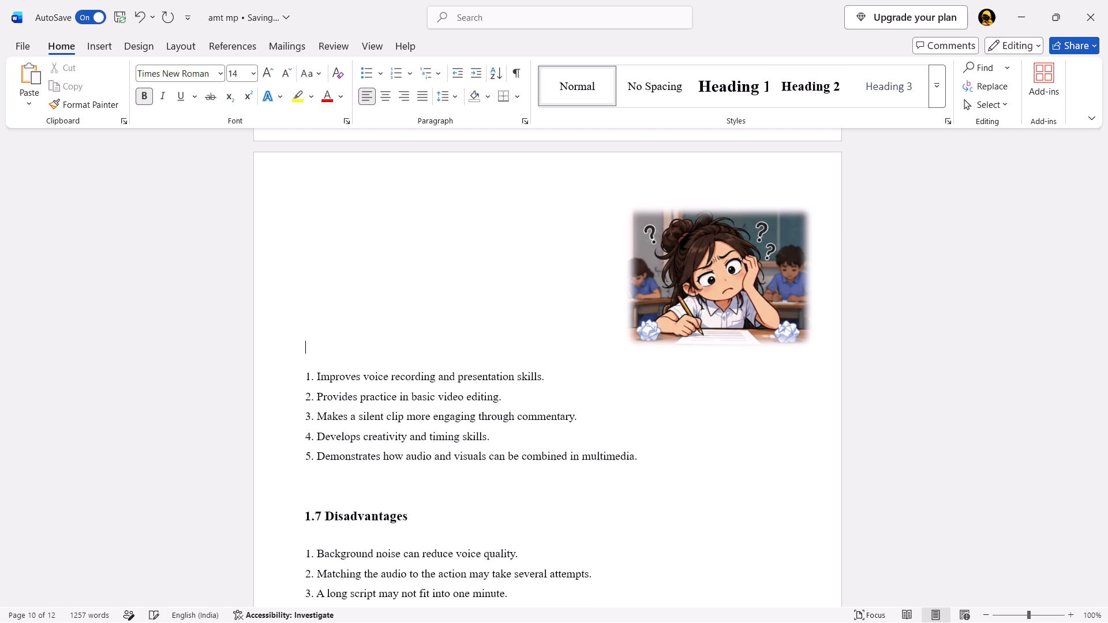
key("BackSpace")
key("BackSpace")
key("BackSpace")
key("BackSpace")
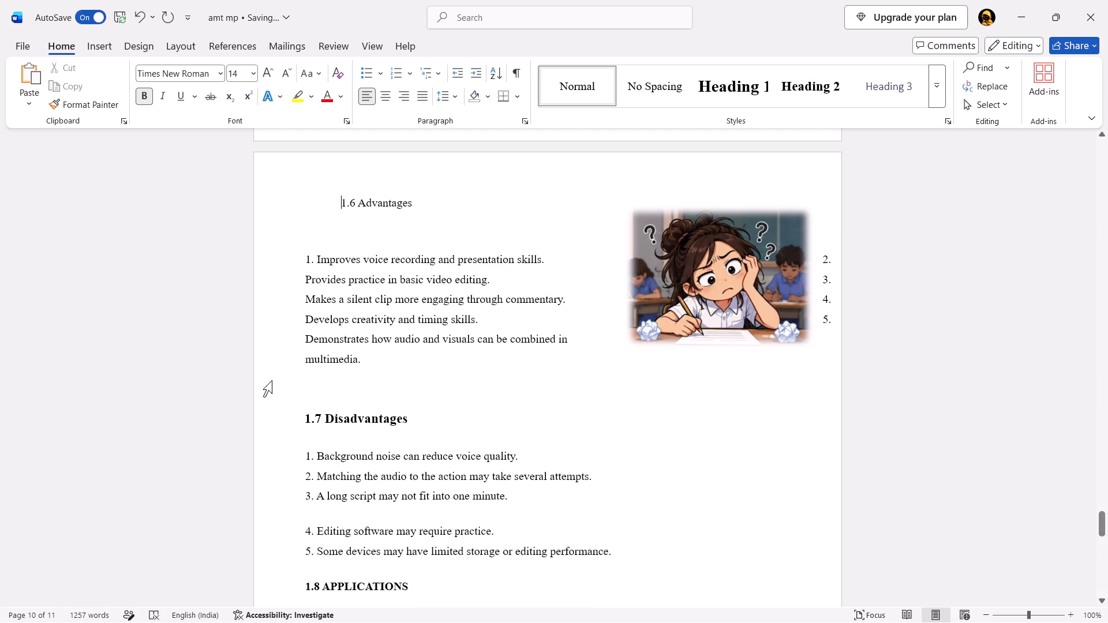
Undo the last few deletions above the 1.6 Advantages heading.
left_click(142, 11, "ctrl")
left_click(142, 11, "ctrl")
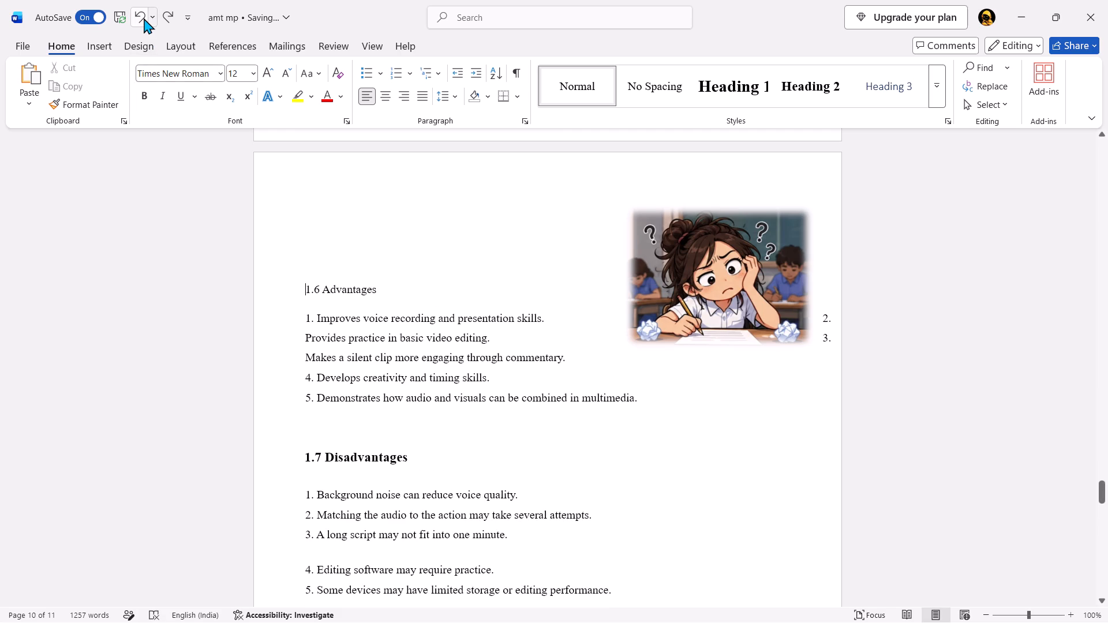
left_click(144, 18, "ctrl")
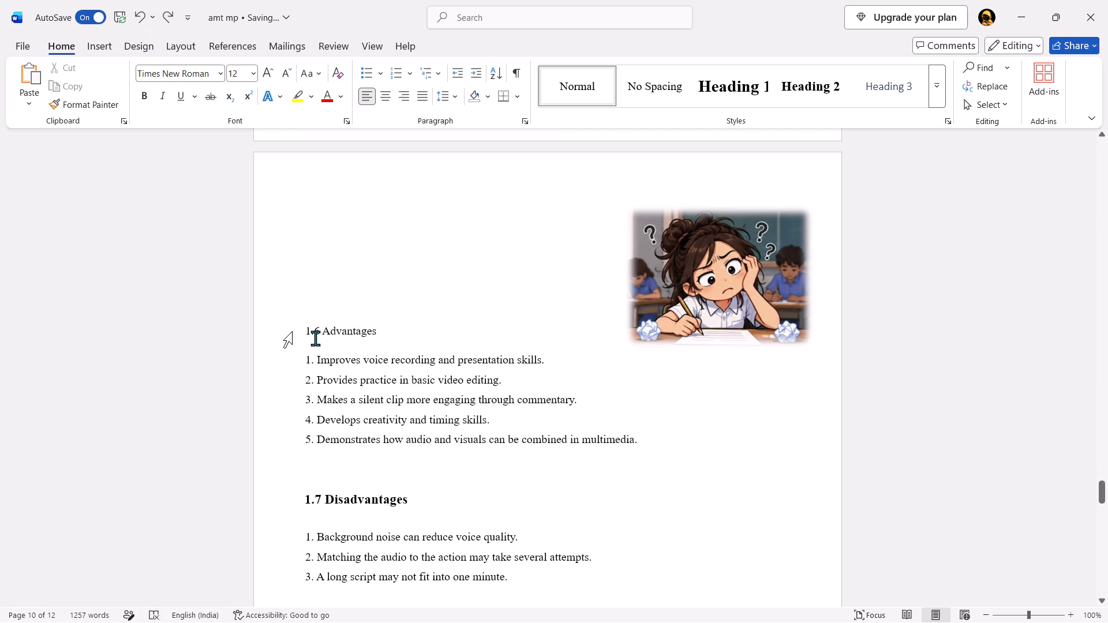
Make the 1.6 Advantages heading on page 10 bold.
left_click_drag(305, 326, 380, 328, "ctrl")
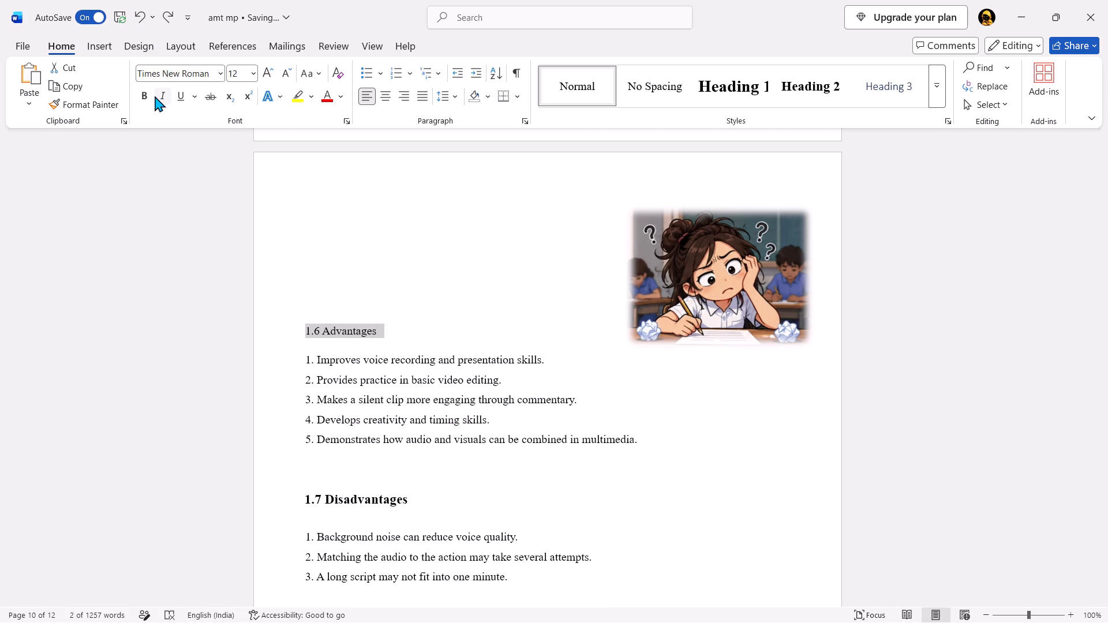
left_click(148, 98, "ctrl")
Review the report's layout from the 1.6 Advantages section to the 1.9 Conclusion and back up to the title page.
scroll(339, 357, "down", 2, "ctrl")
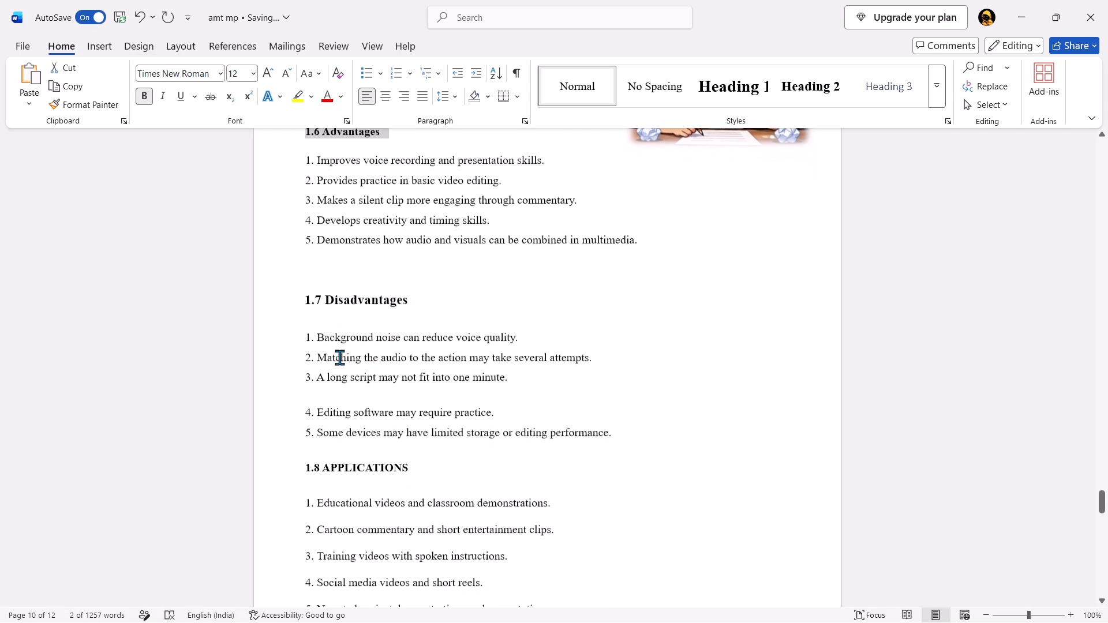
scroll(339, 357, "down", 6, "ctrl")
scroll(339, 357, "up", 6, "ctrl")
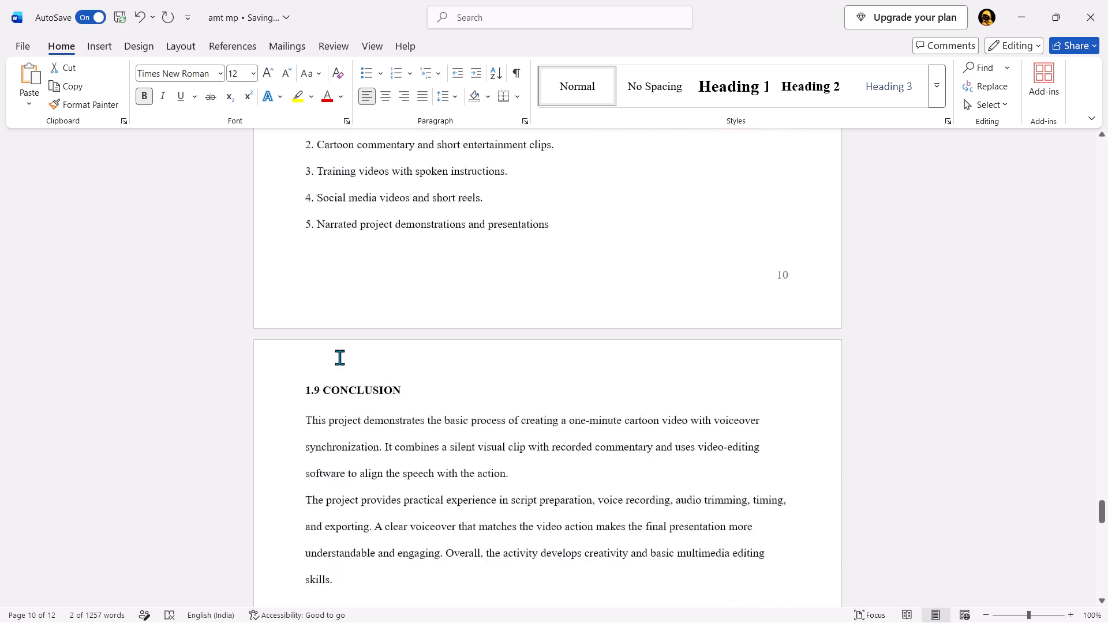
scroll(339, 357, "up", 3, "ctrl")
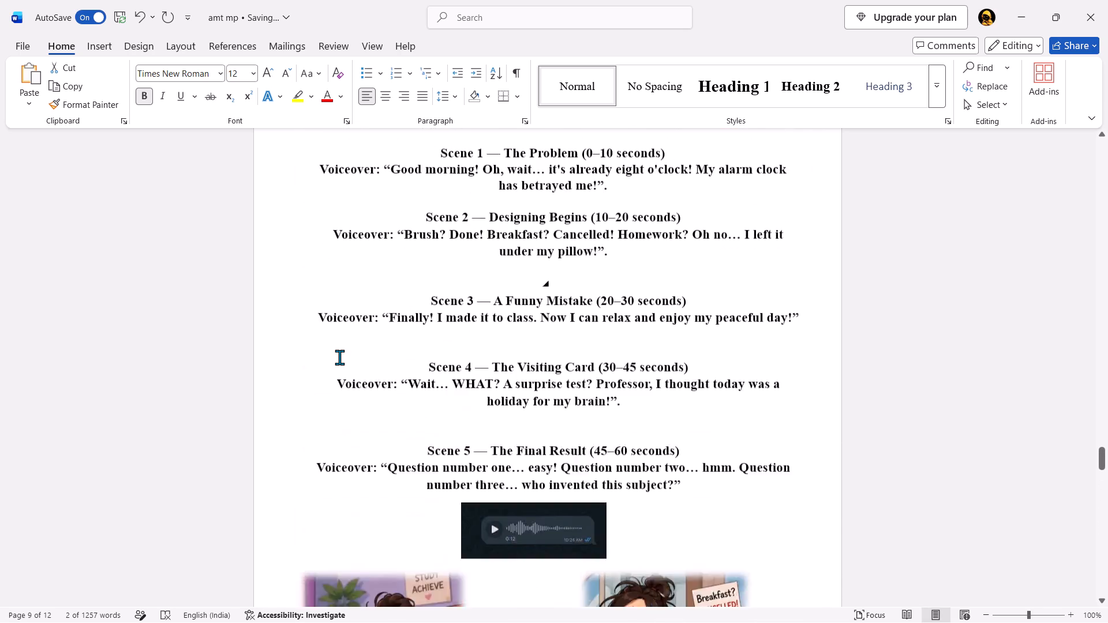
scroll(339, 357, "up", 10, "ctrl")
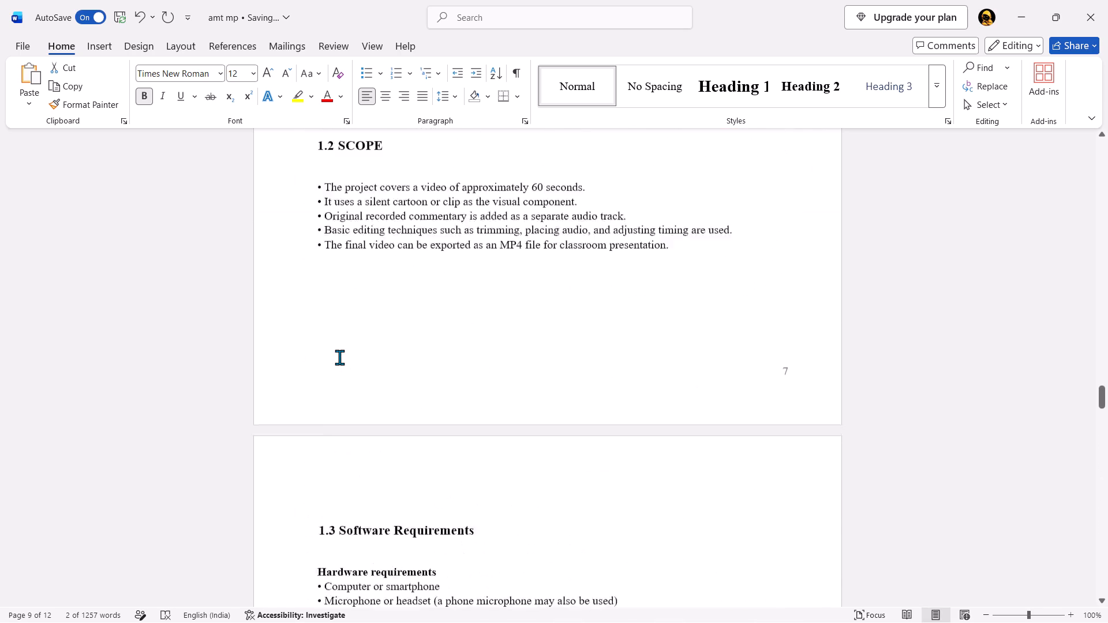
scroll(339, 357, "up", 8, "ctrl")
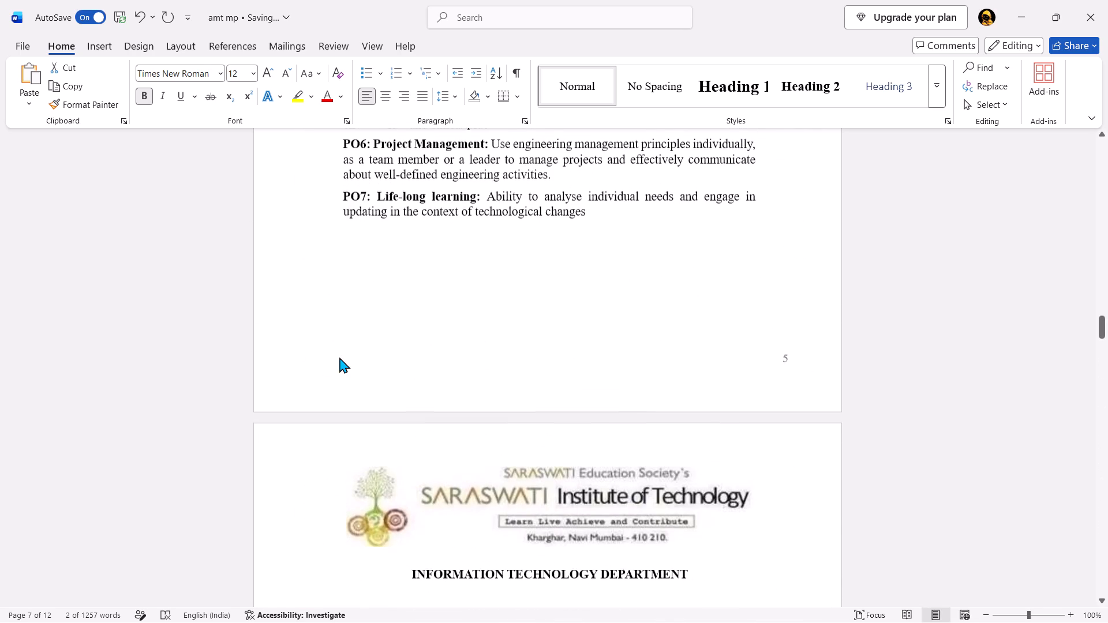
scroll(339, 357, "up", 12, "ctrl")
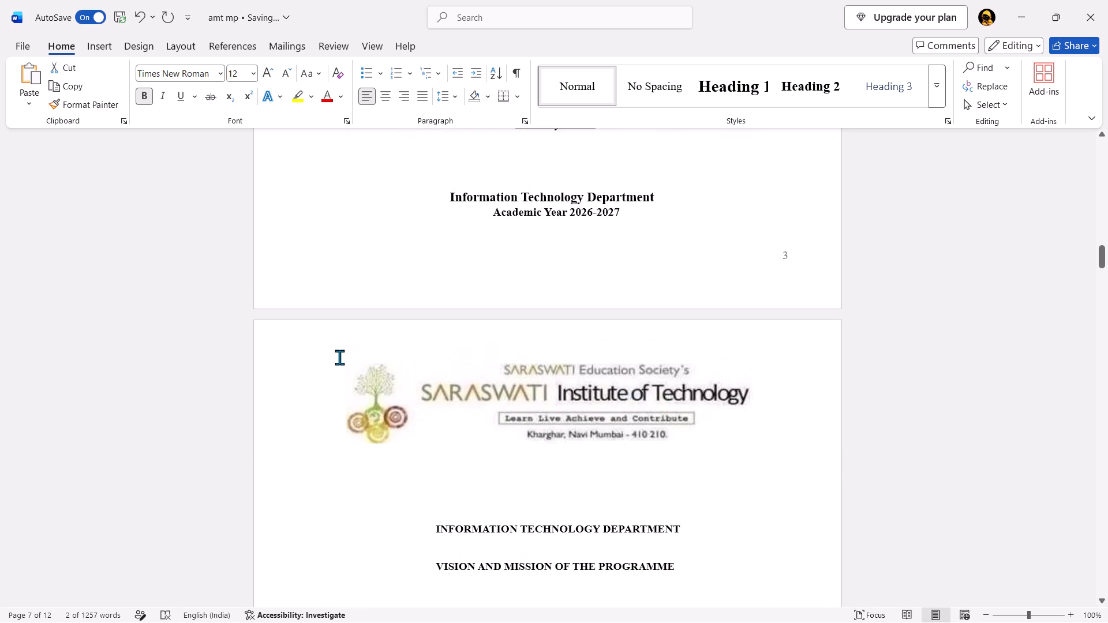
scroll(339, 357, "up", 10, "ctrl")
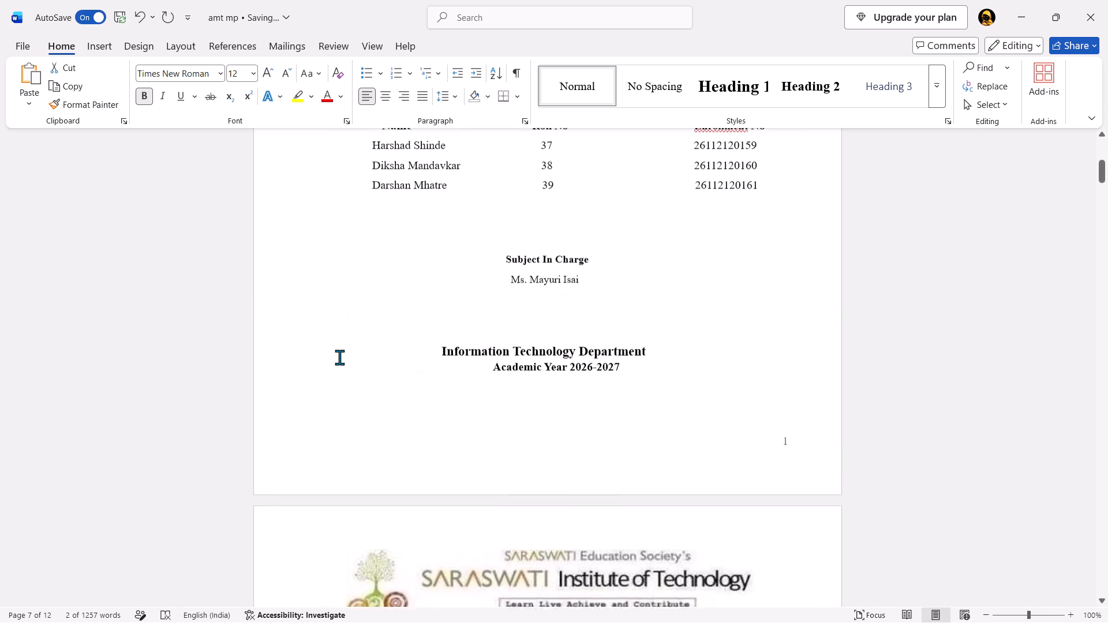
scroll(339, 357, "up", 6, "ctrl")
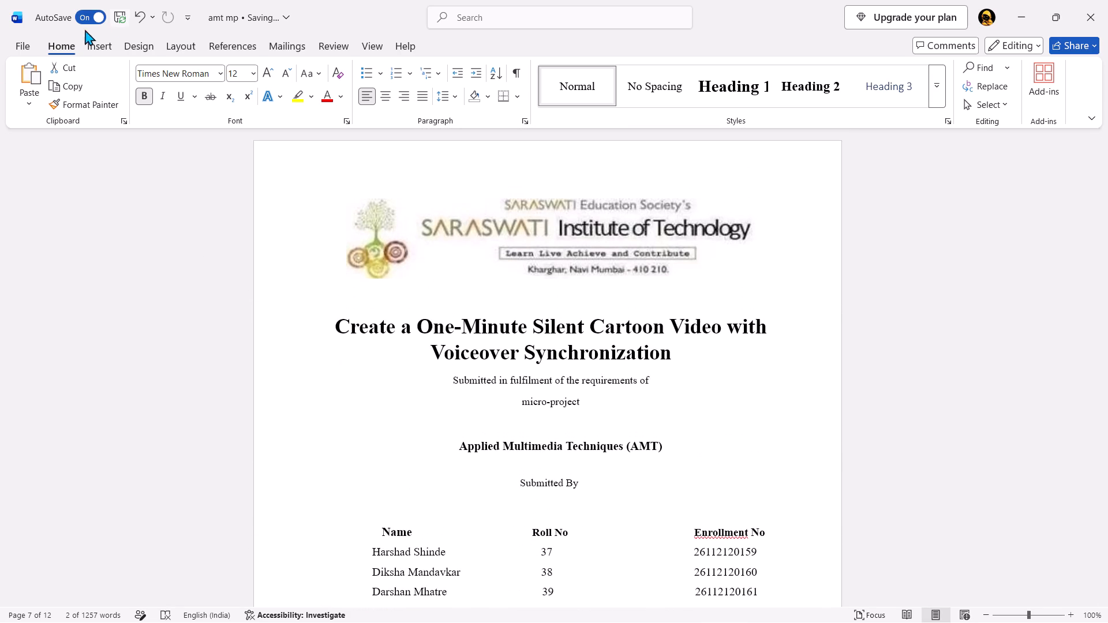
Export the amt mp report as a PDF/XPS document.
left_click(28, 55, "ctrl")
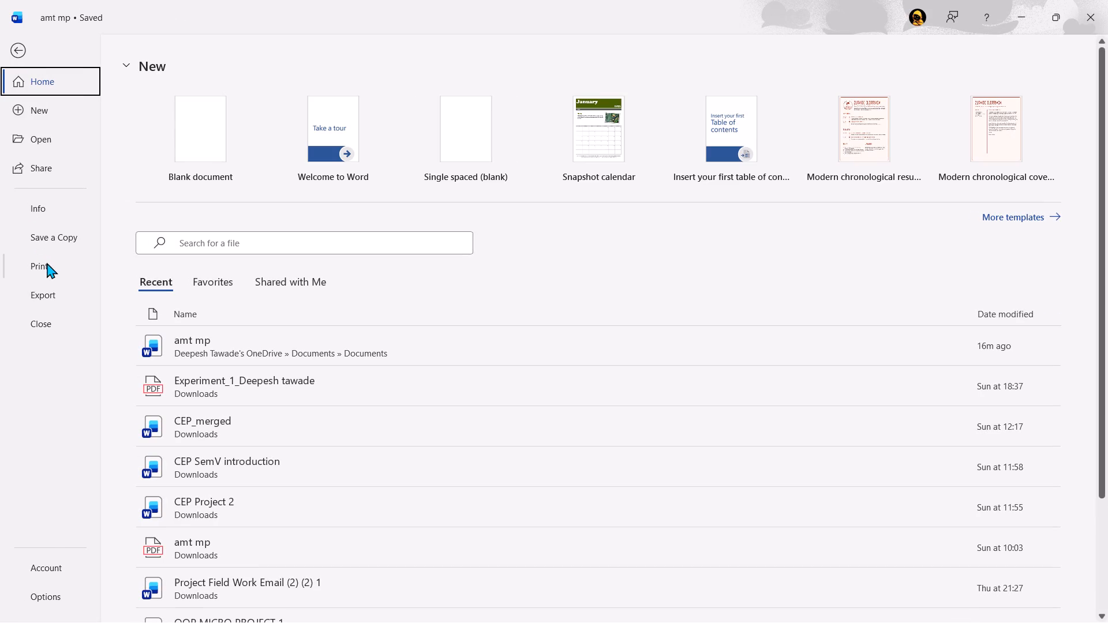
left_click(51, 295, "ctrl")
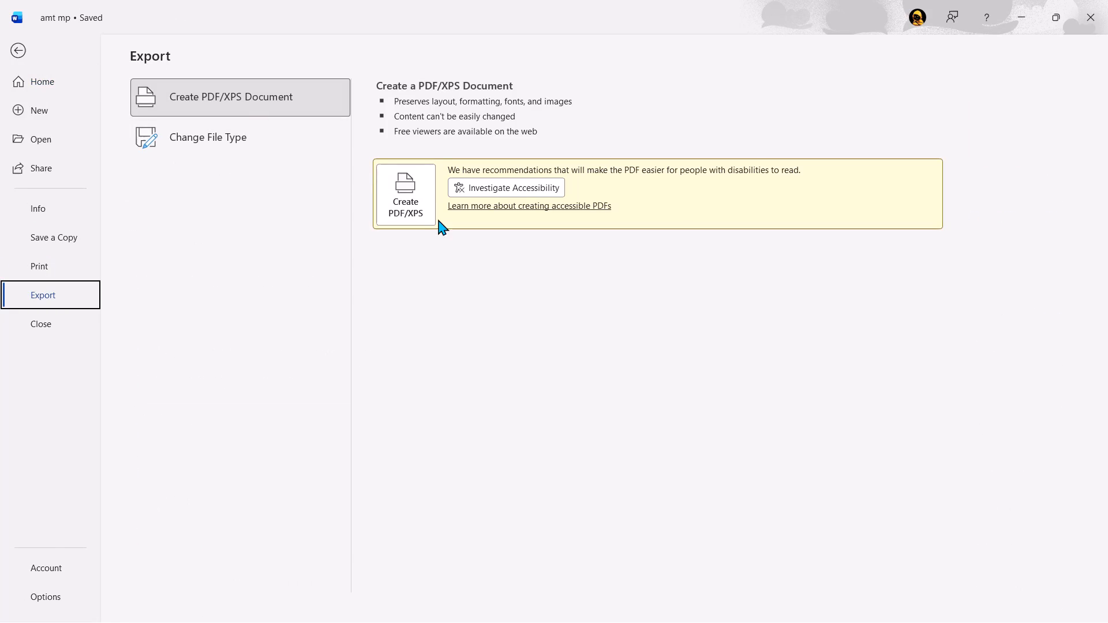
left_click(419, 205, "ctrl")
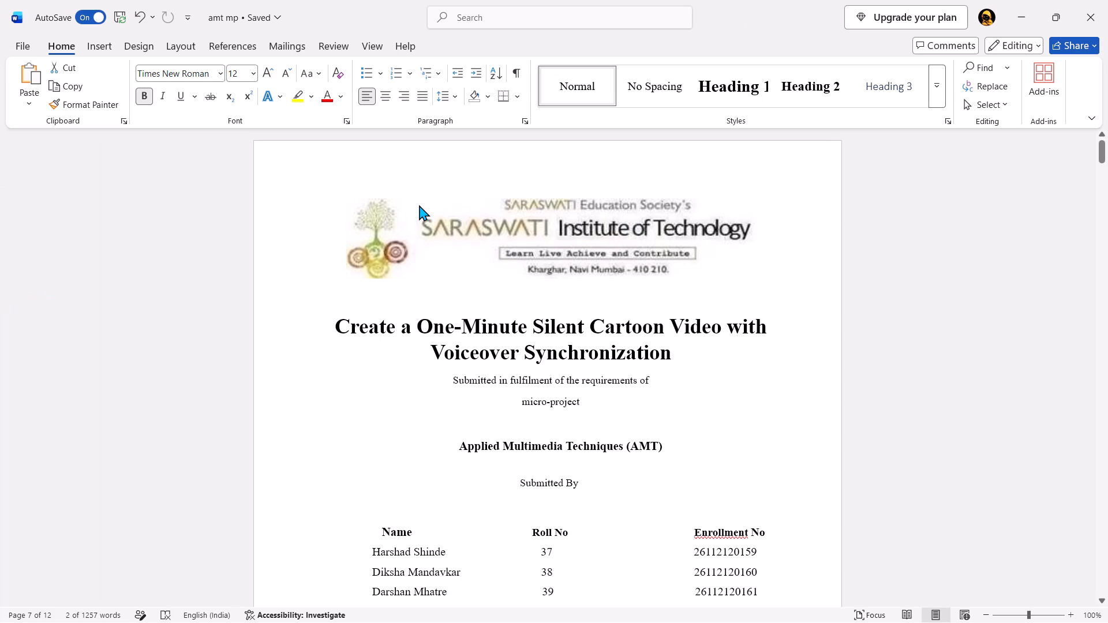
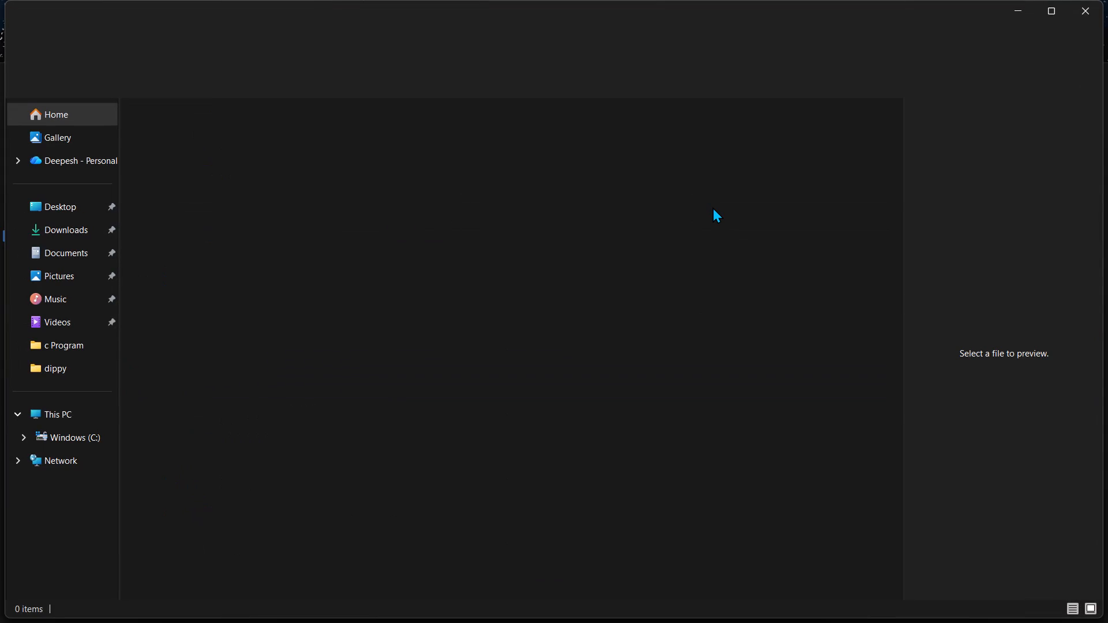
Switch back to the amt mp report in Word and export it as a PDF/XPS document.
key("alt+Tab")
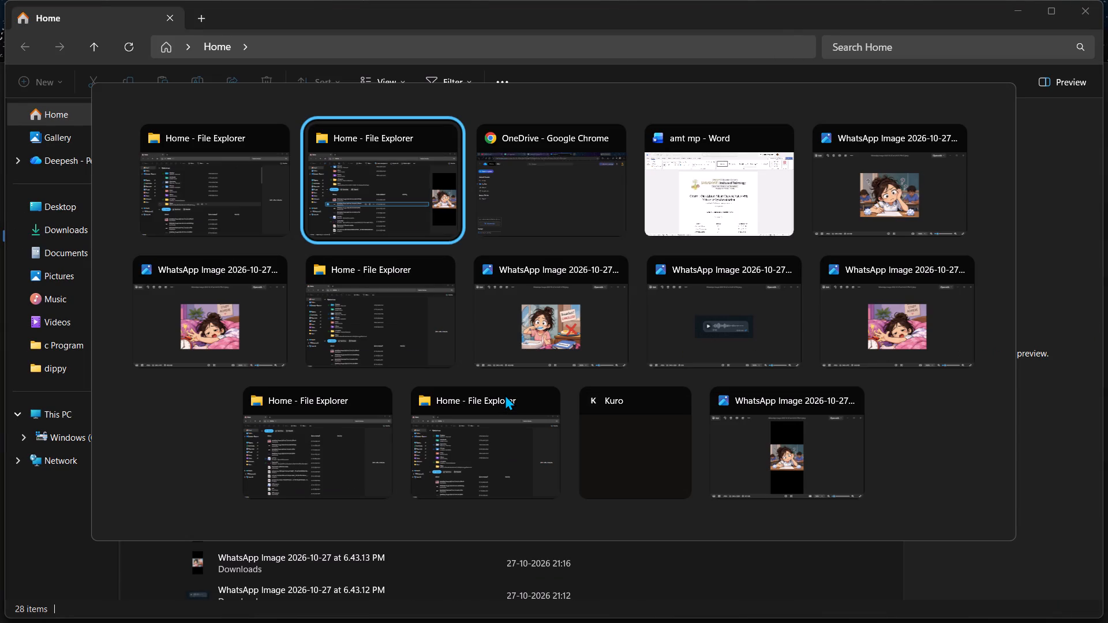
key("alt+Tab")
key("alt+Tab")
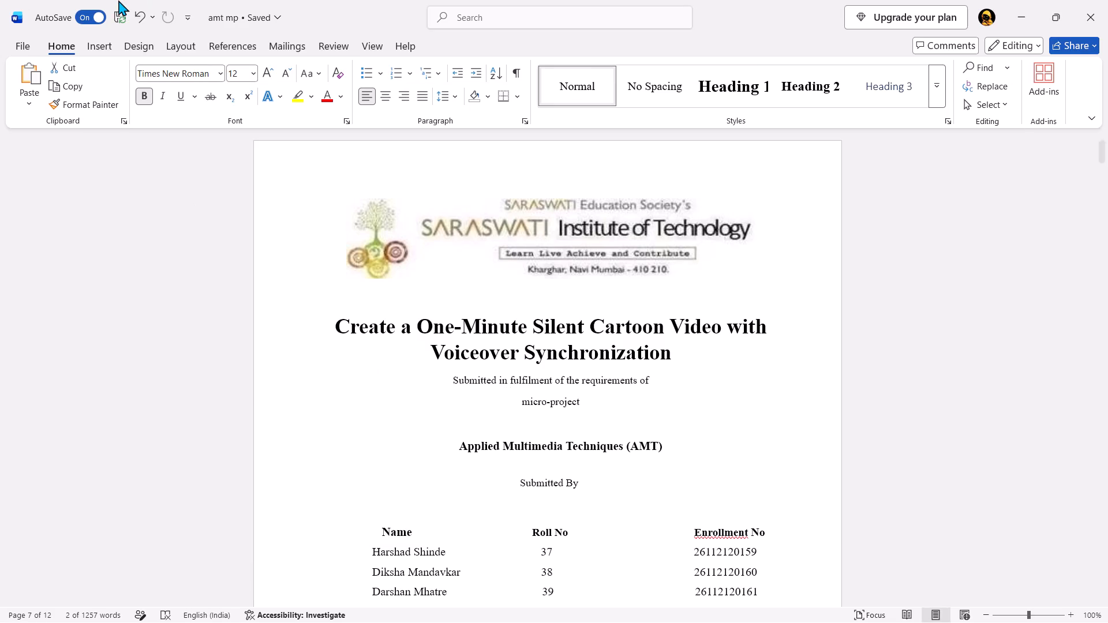
left_click(13, 45)
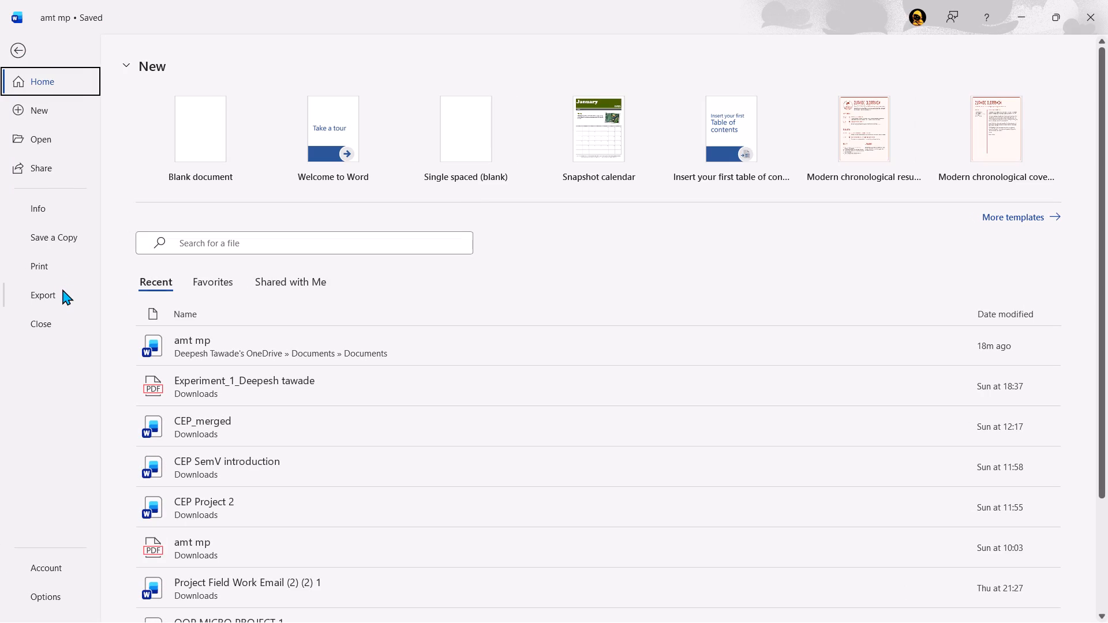
left_click(65, 303)
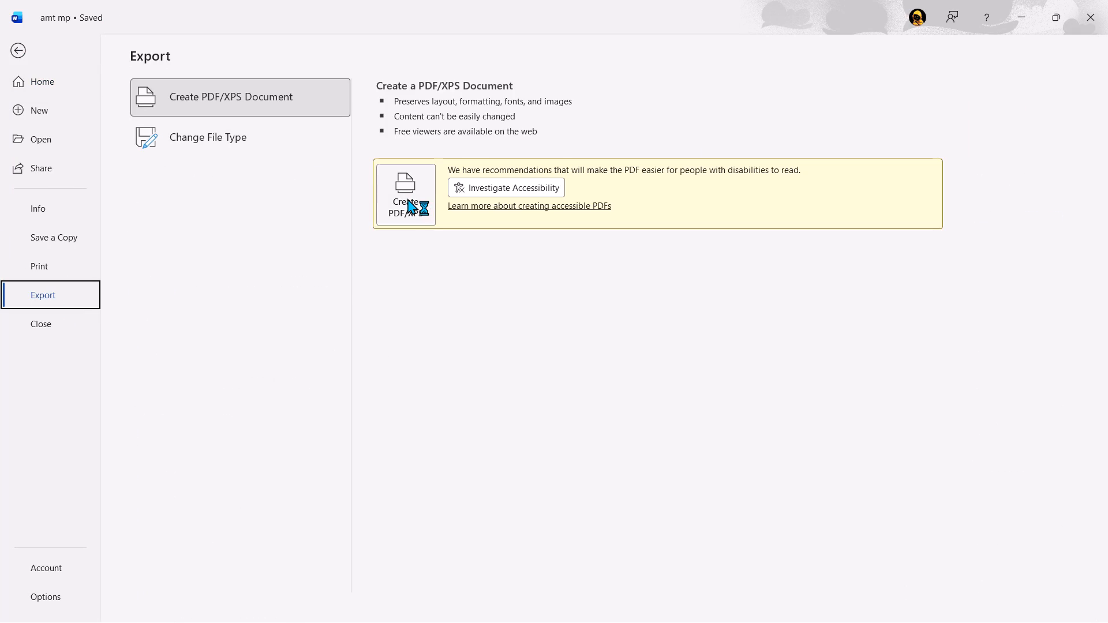
left_click(407, 198)
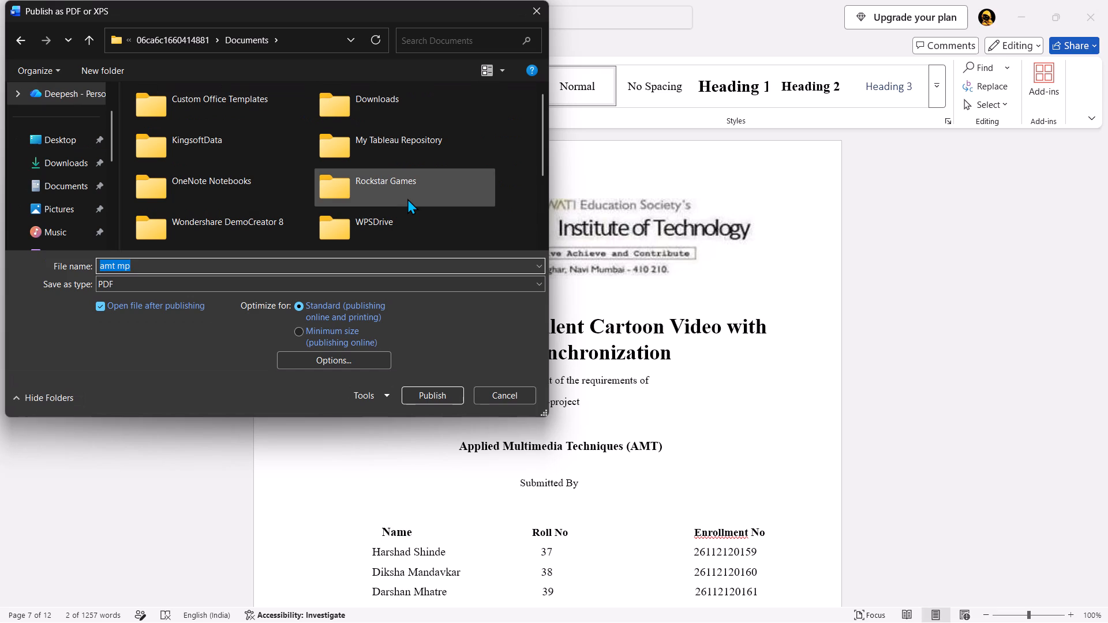
Select the dippy folder as the destination and publish the report as a PDF named amt mp.
scroll(107, 168, "up", 3)
scroll(73, 190, "down", 1)
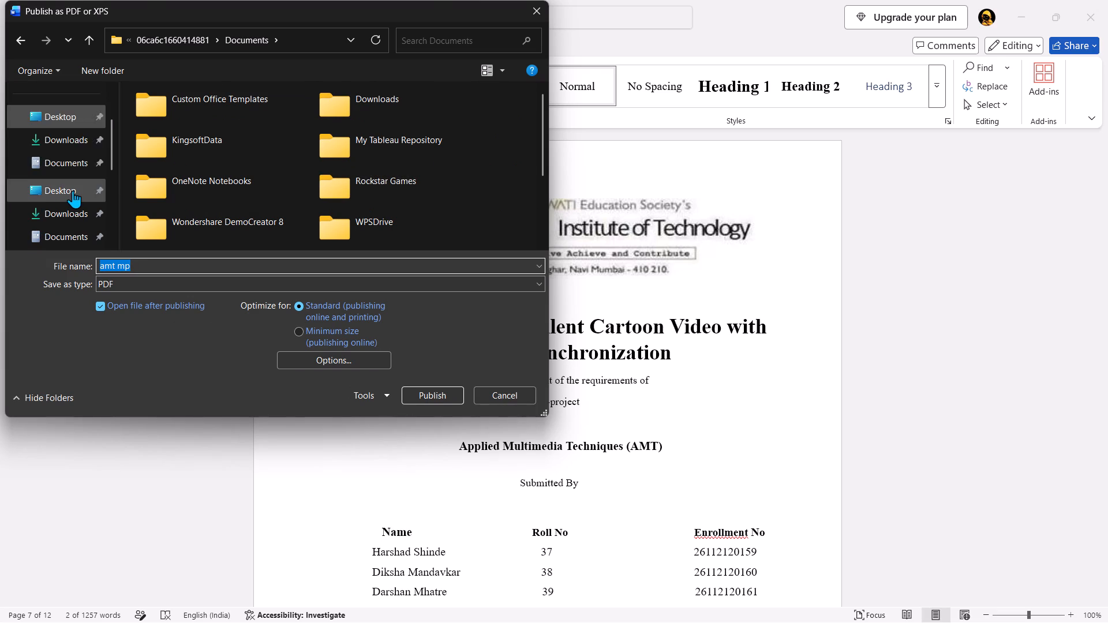
scroll(73, 190, "down", 1)
scroll(73, 190, "up", 1)
left_click(79, 94)
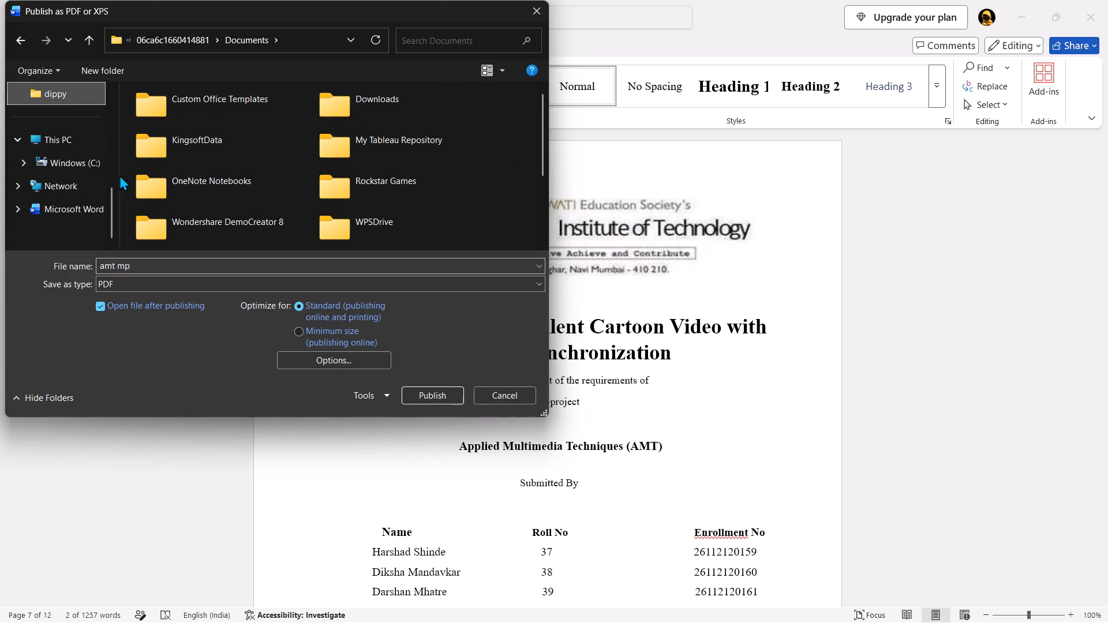
left_click(417, 390)
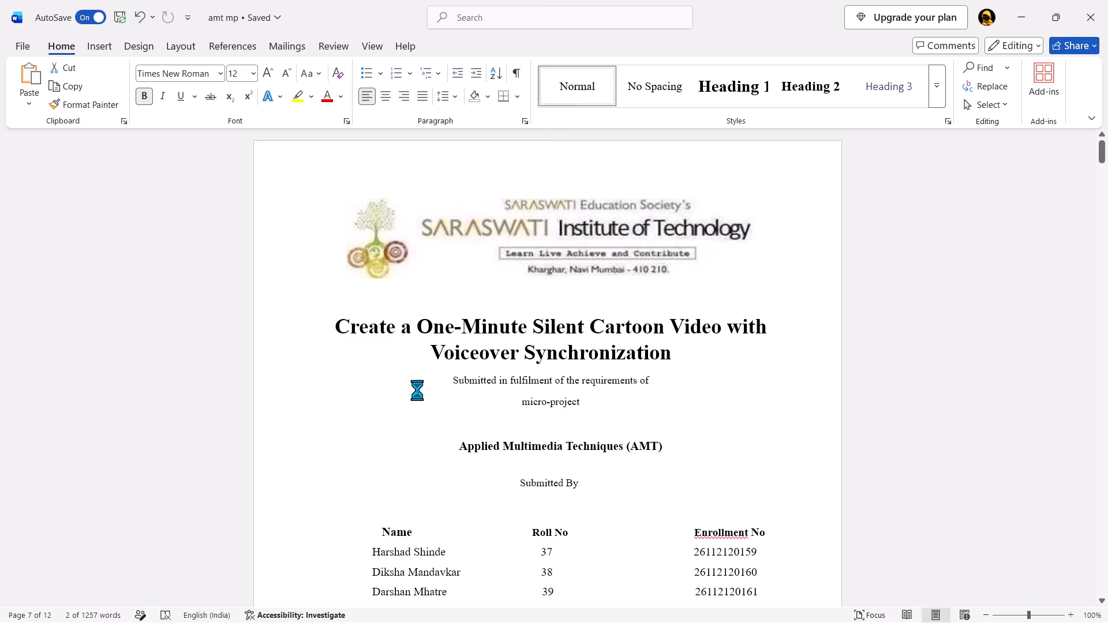
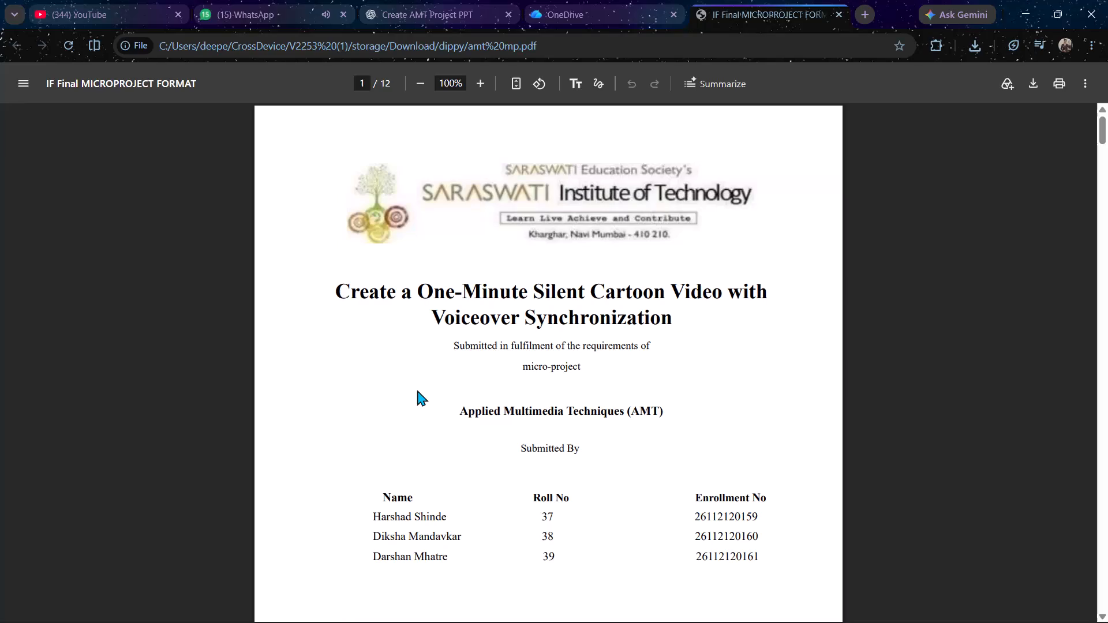
Switch to File Explorer and copy the recent amt mp PDF file.
key("super+e")
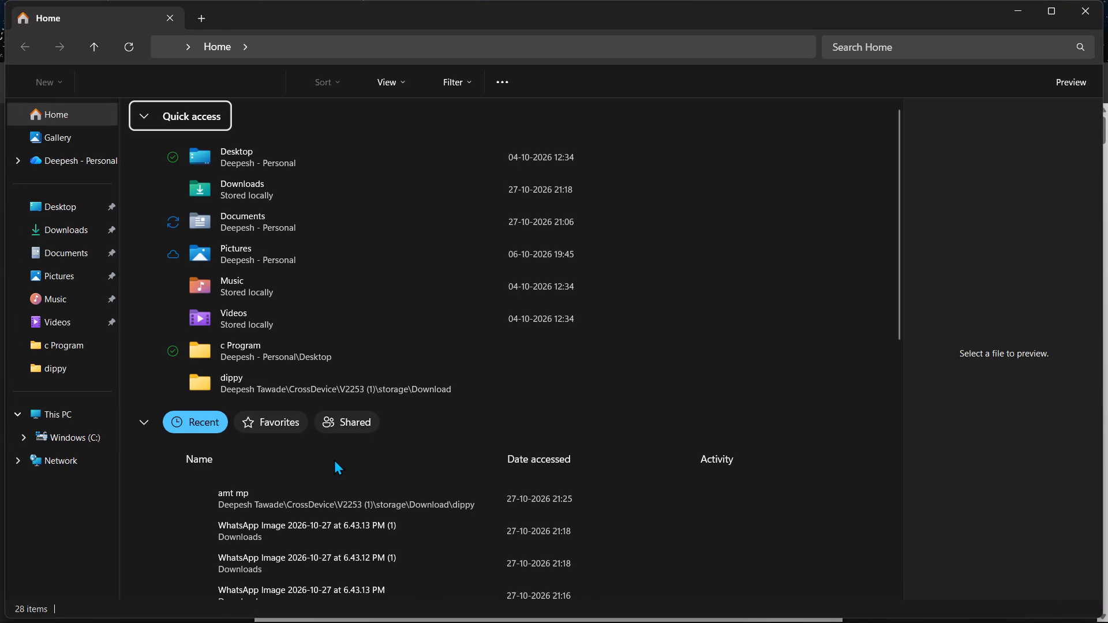
left_click(308, 512)
key("ctrl+c")
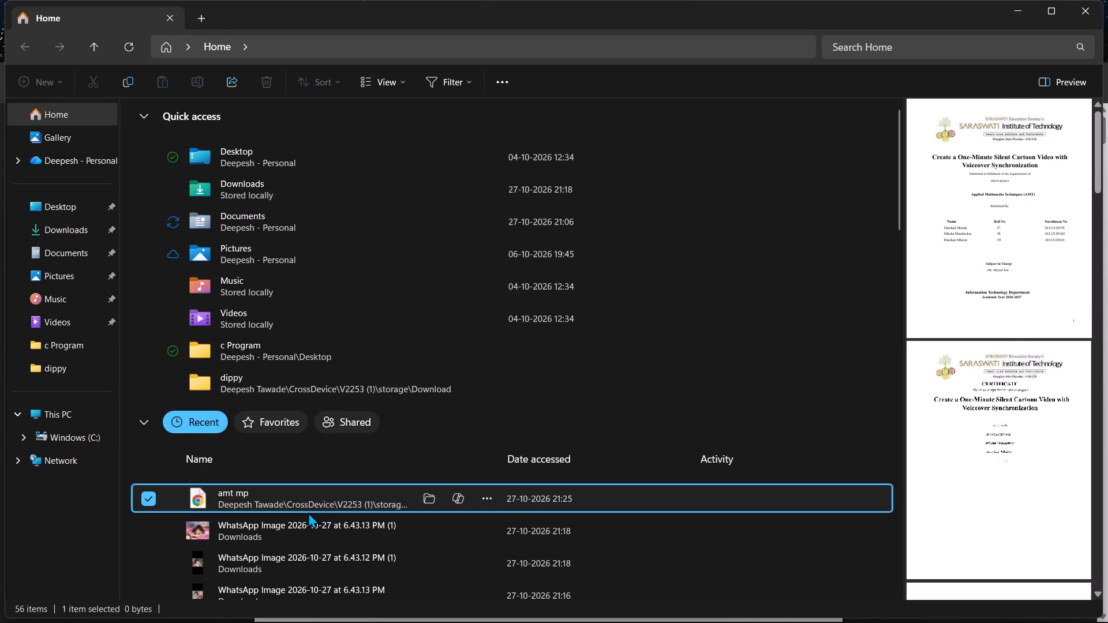
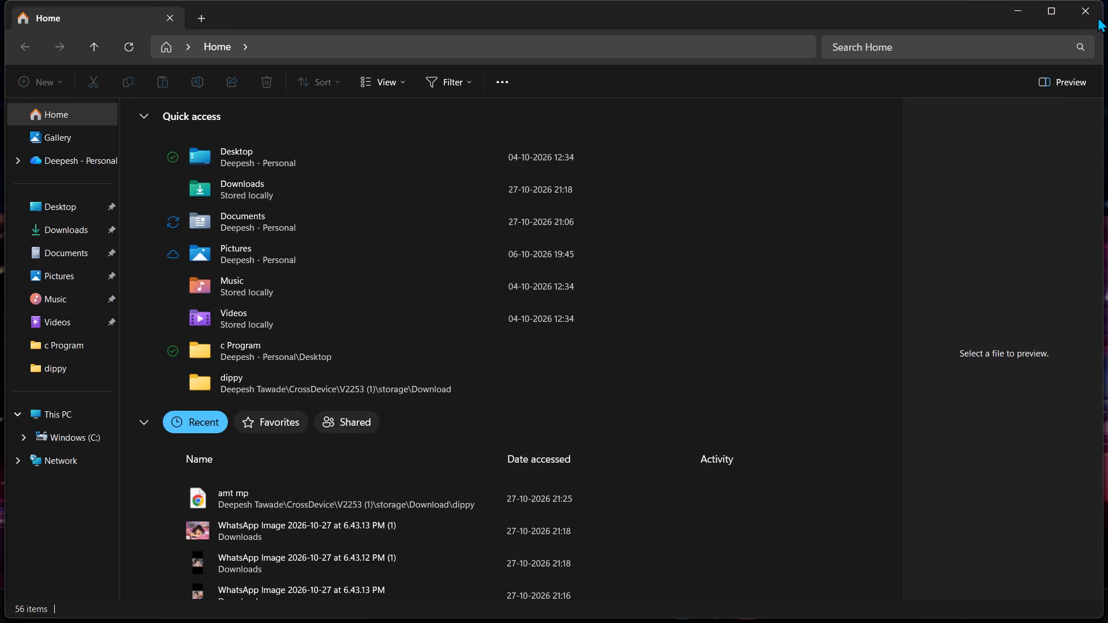
Close the open File Explorer windows and the WhatsApp image windows in the photo viewer.
left_click(1098, 17)
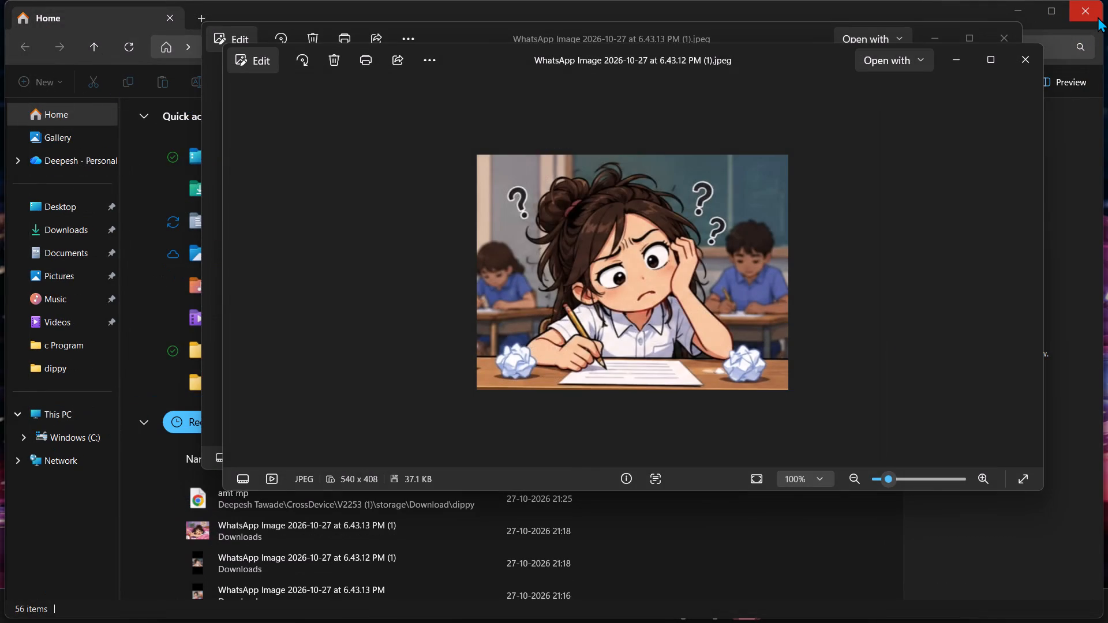
left_click(1034, 66)
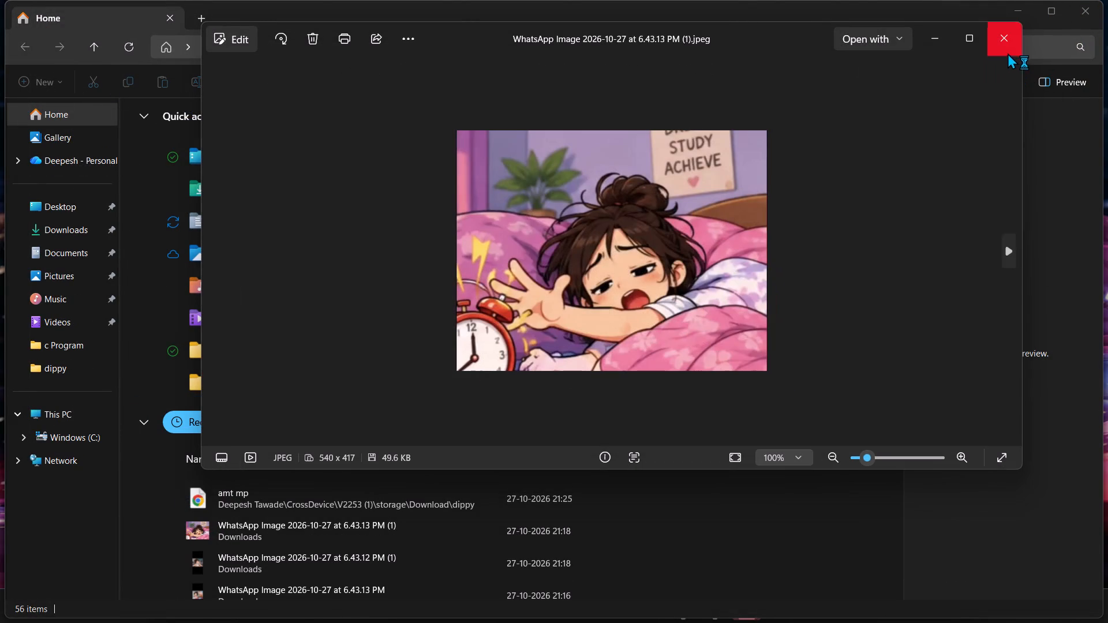
left_click(1008, 51)
key("alt+F4")
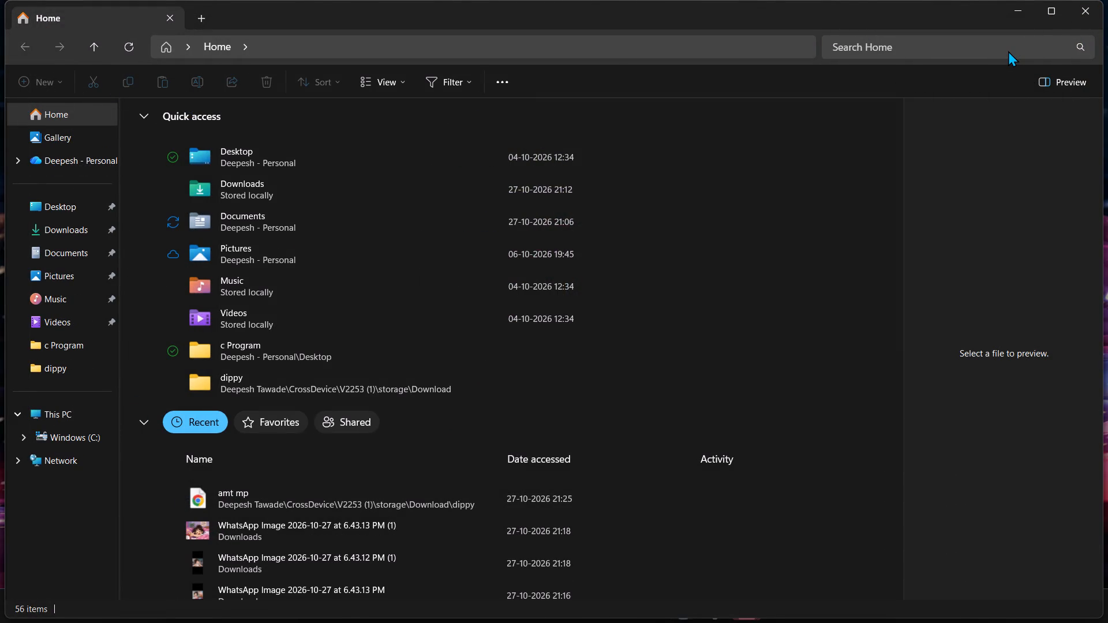
key("alt+F4")
key("alt+F4")
key("alt+F4")
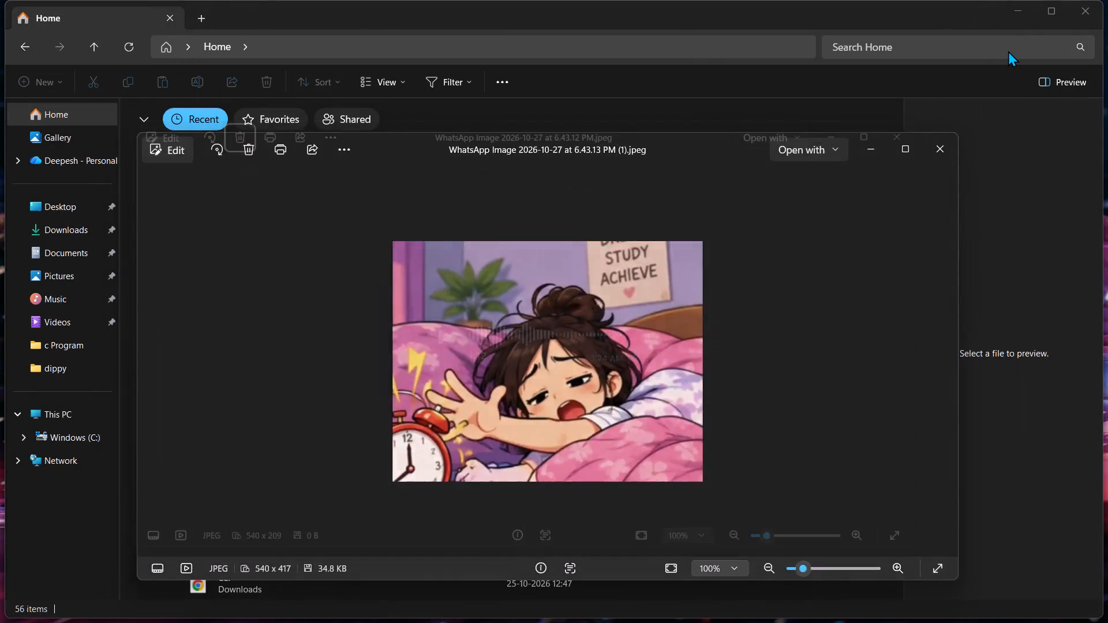
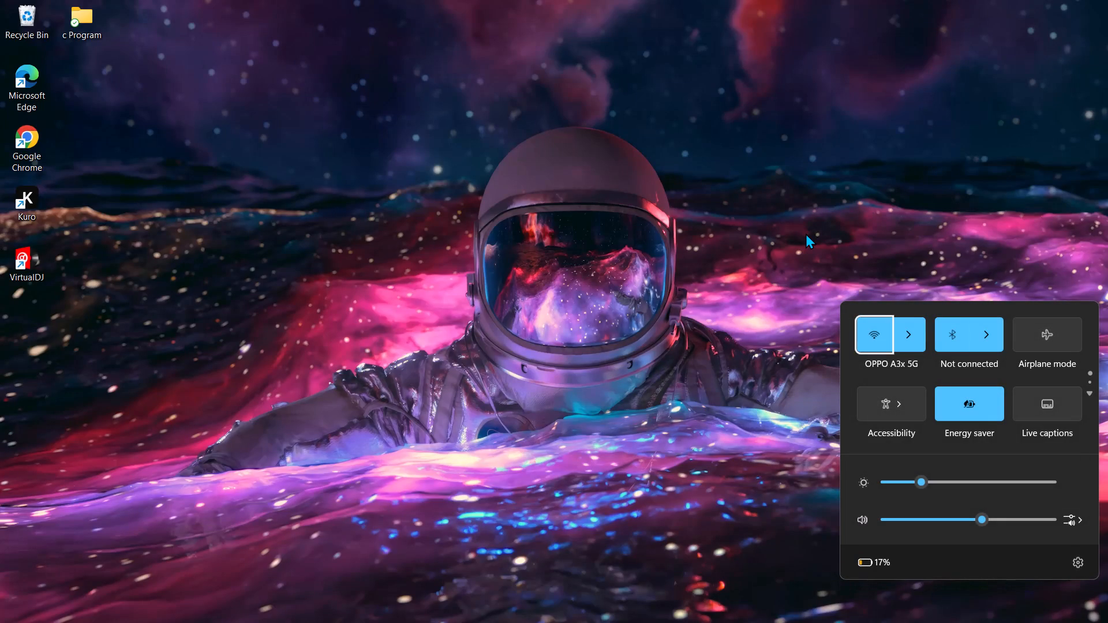
Turn off the laptop's Wi-Fi, disconnecting it from the OPPO A3x 5G network.
key("Return")
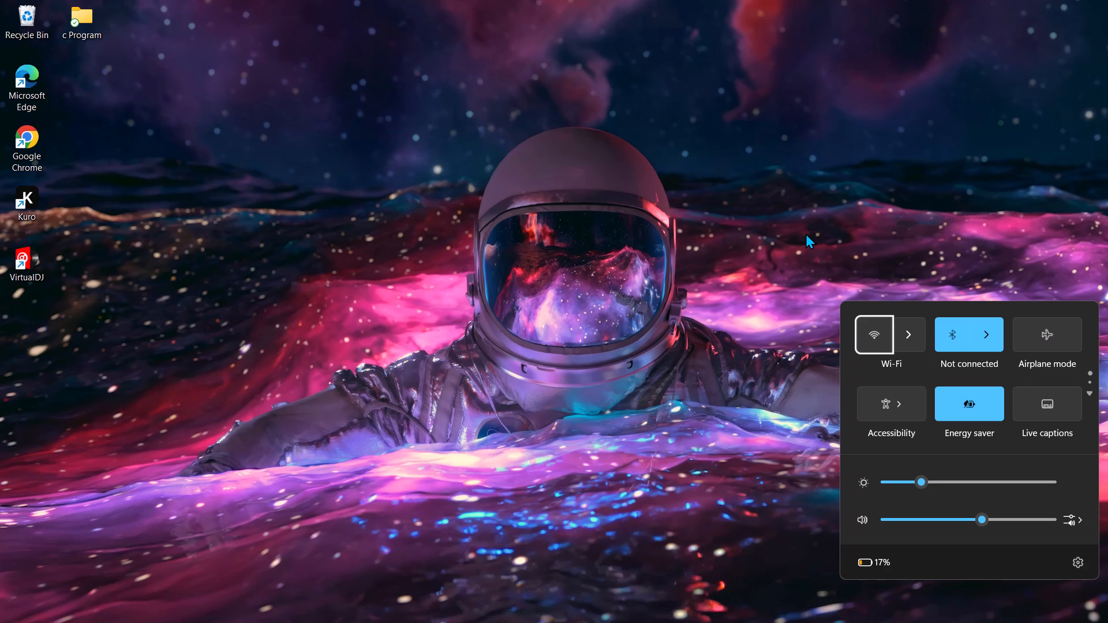
key("Right")
key("Return")
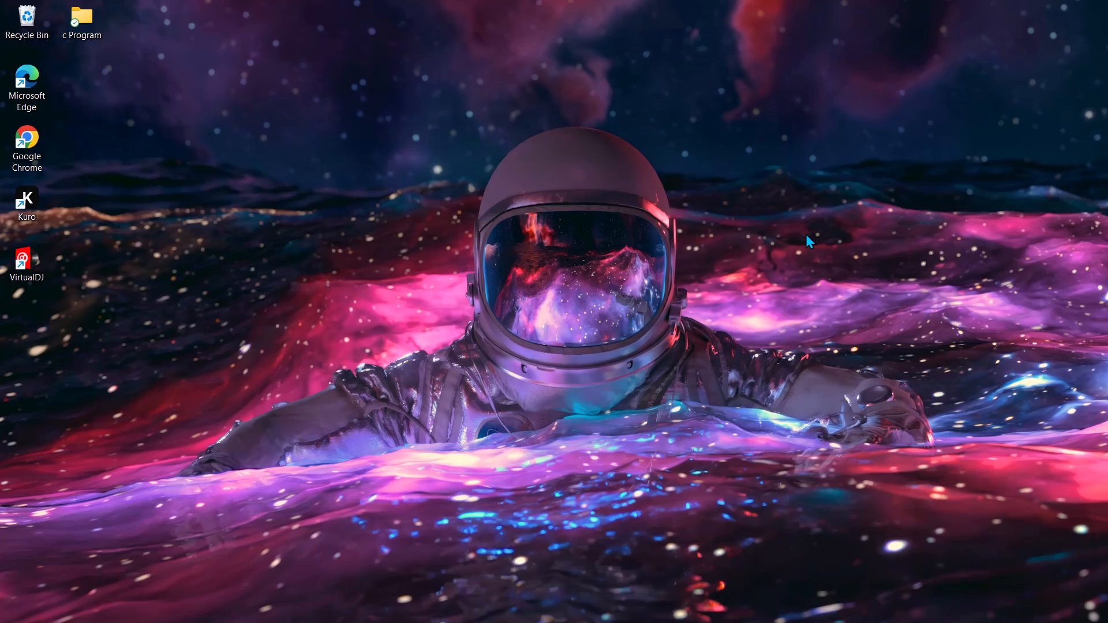
Switch to Windows Settings and raise the system volume to 70 in the Sound volume mixer.
key("super+i")
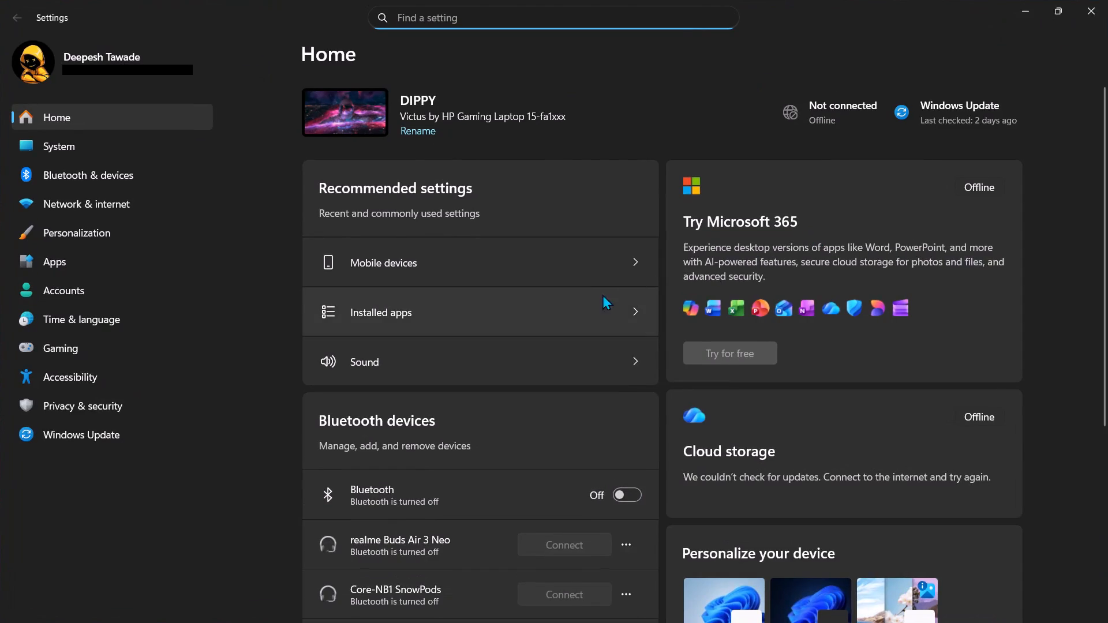
left_click(193, 144)
scroll(384, 269, "down", 1)
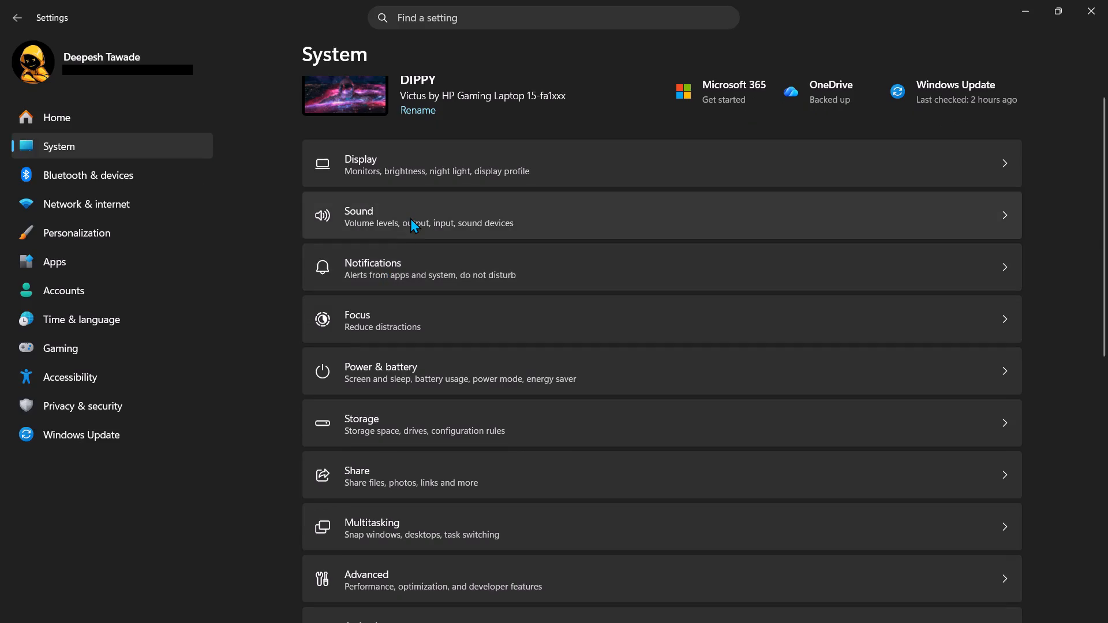
double_click(410, 217)
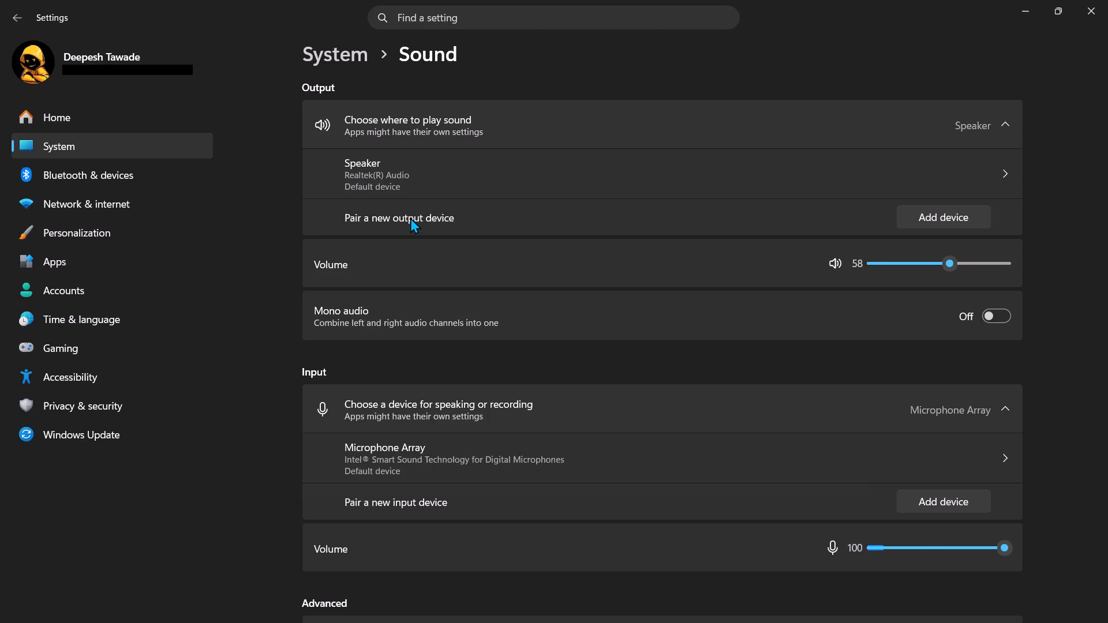
scroll(410, 217, "down", 1)
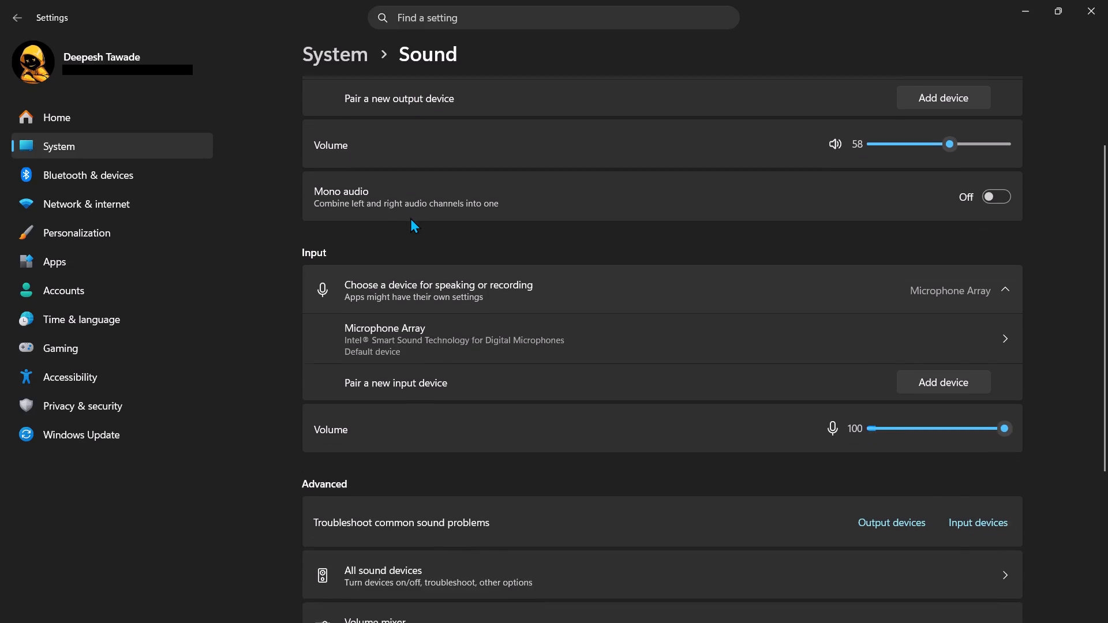
scroll(410, 217, "down", 1)
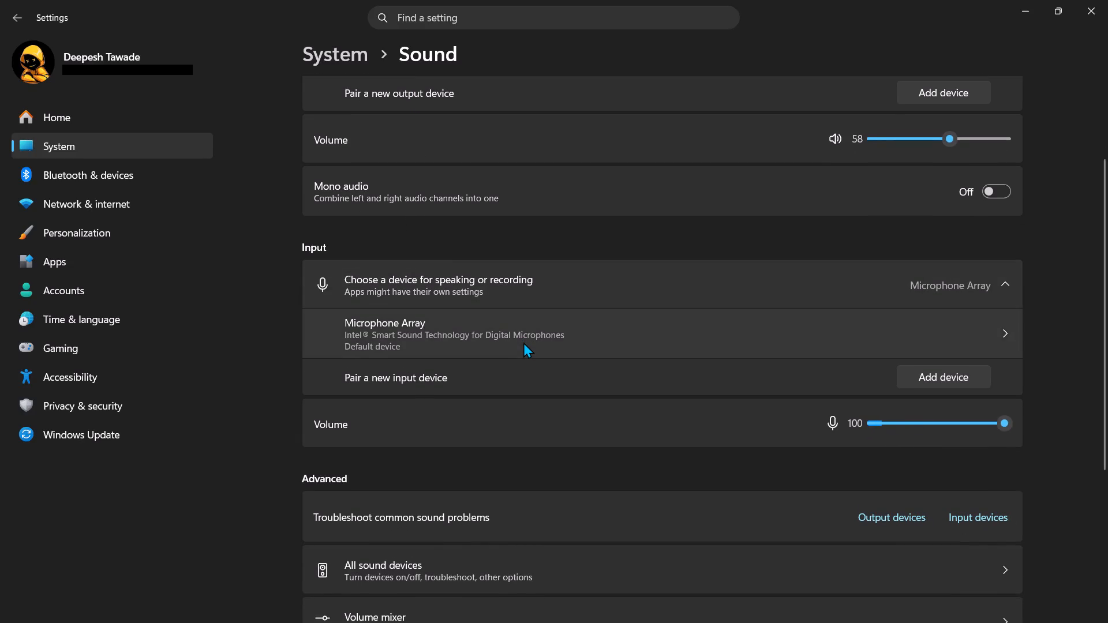
scroll(523, 342, "down", 1)
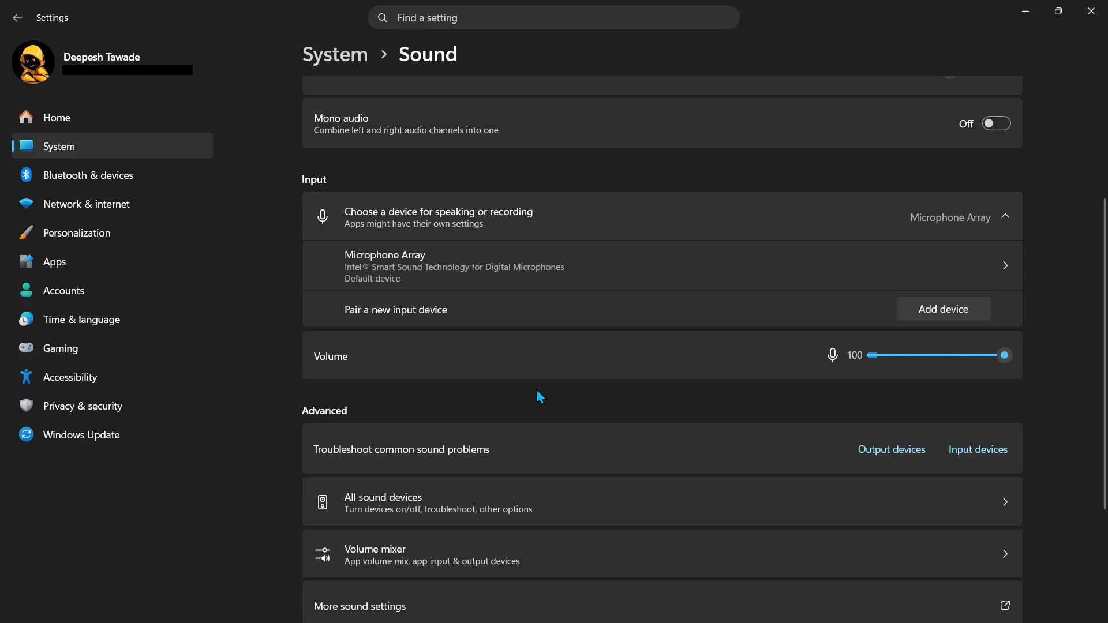
scroll(542, 397, "down", 1)
left_click(548, 467)
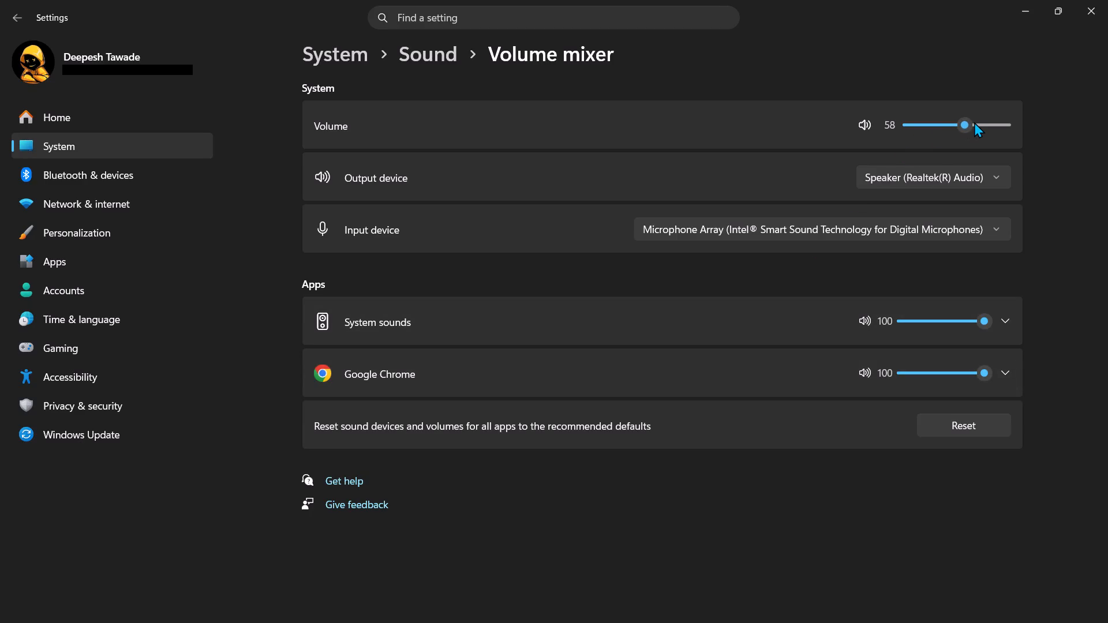
left_click_drag(974, 122, 1012, 117)
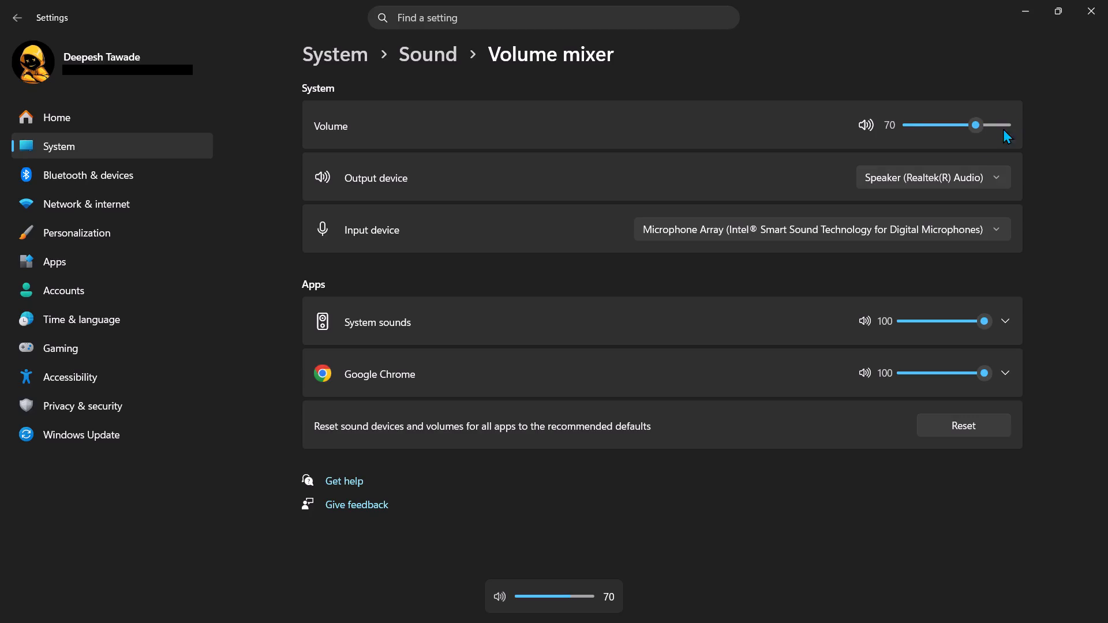
Check the available output and input device options in the volume mixer.
left_click(979, 164)
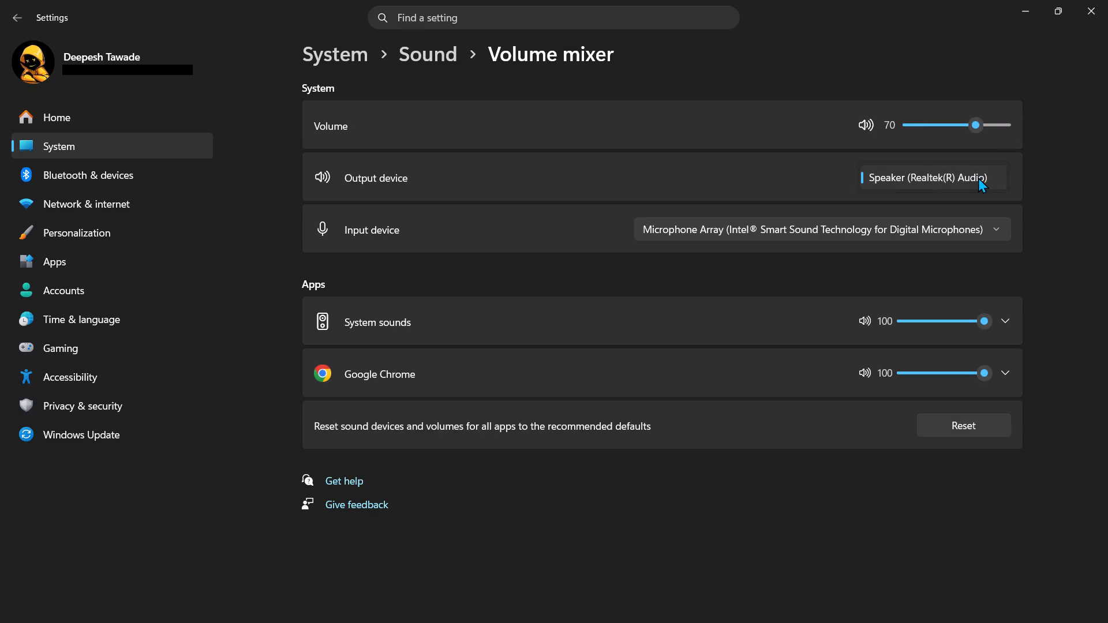
left_click_drag(978, 177, 983, 226)
left_click(983, 226)
left_click(983, 226)
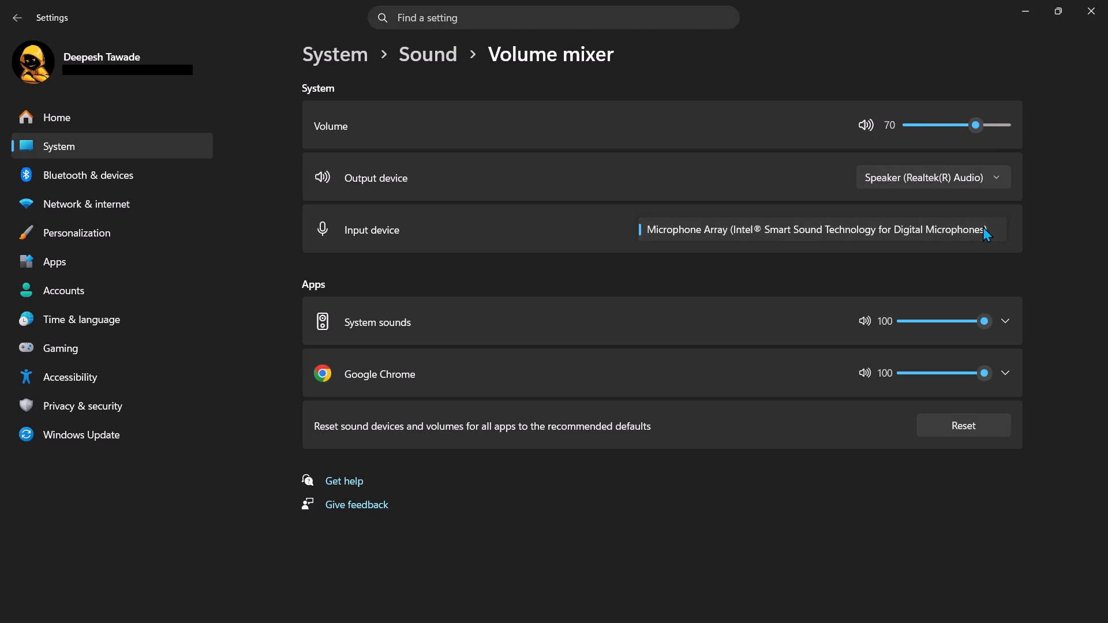
left_click(983, 226)
scroll(874, 481, "down", 1)
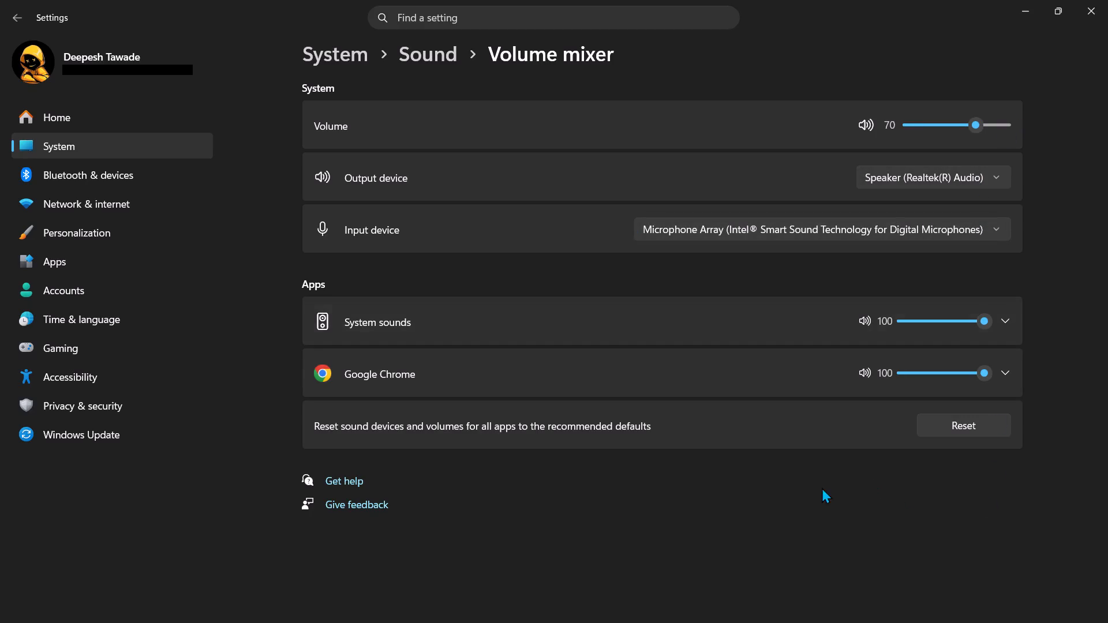
Turn on Show XBOX mode in Task View in the Gaming settings.
left_click(162, 353)
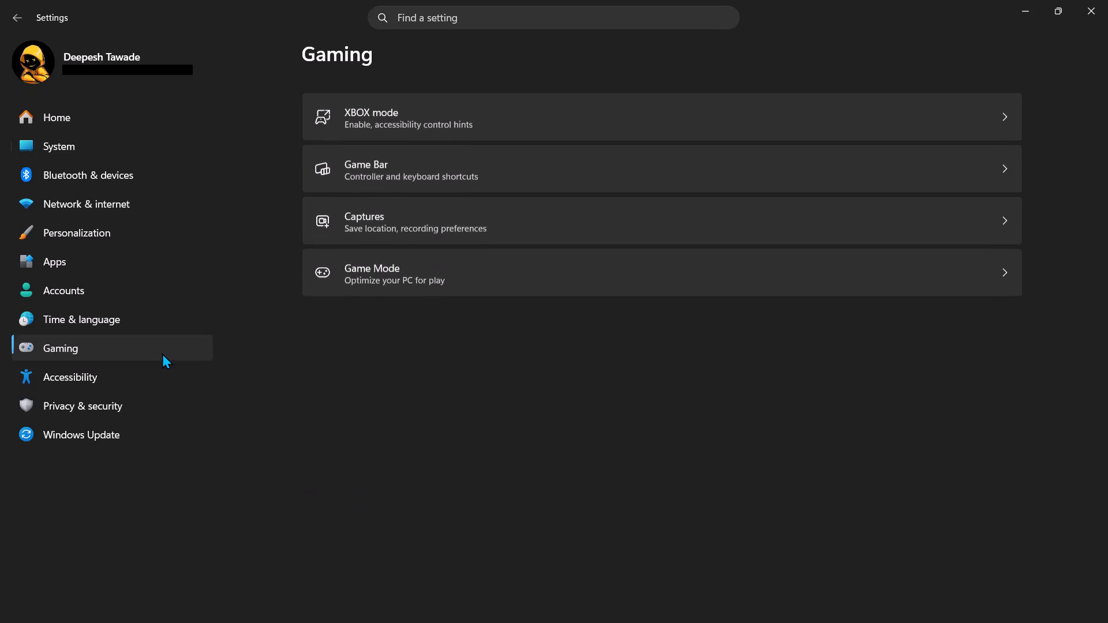
left_click(409, 129)
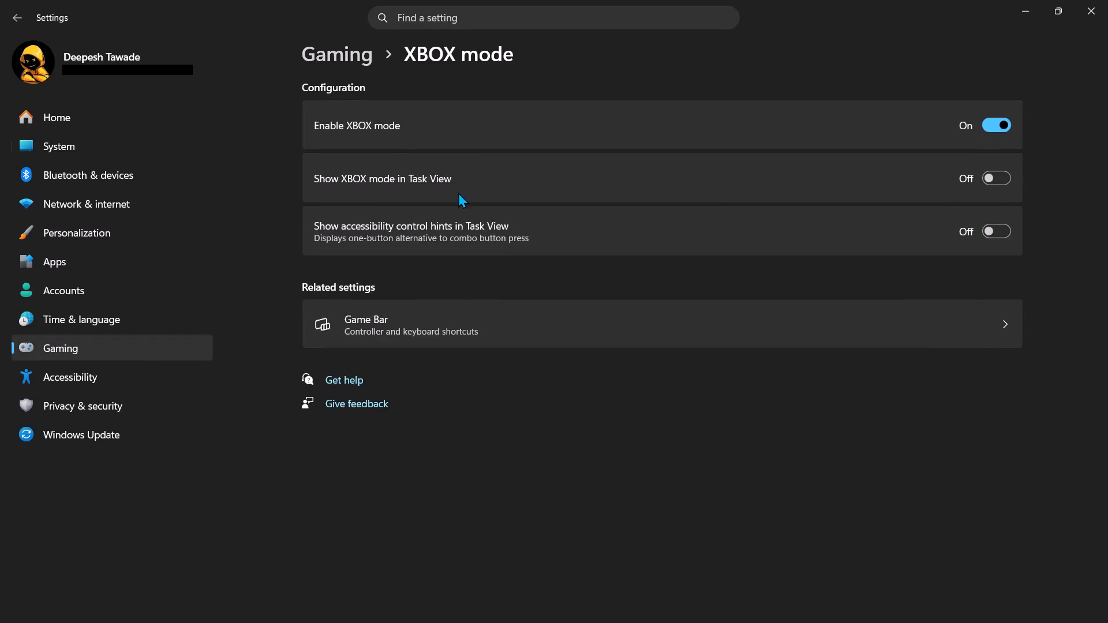
left_click(996, 181)
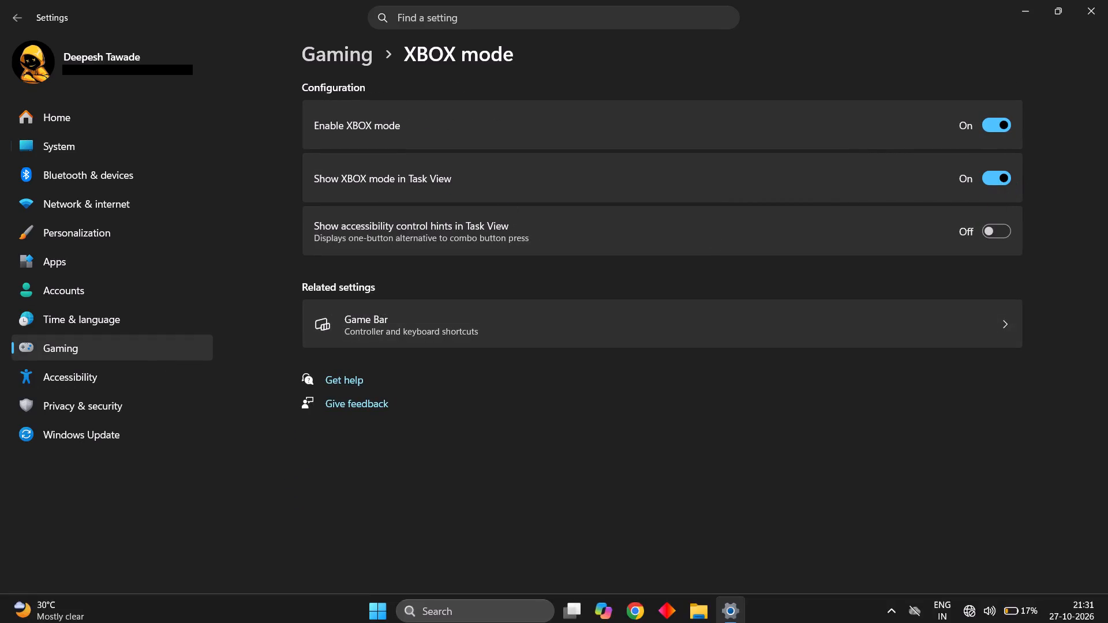
Open the Taskbar settings under Personalization and go to the taskbar behaviors.
left_click(171, 296)
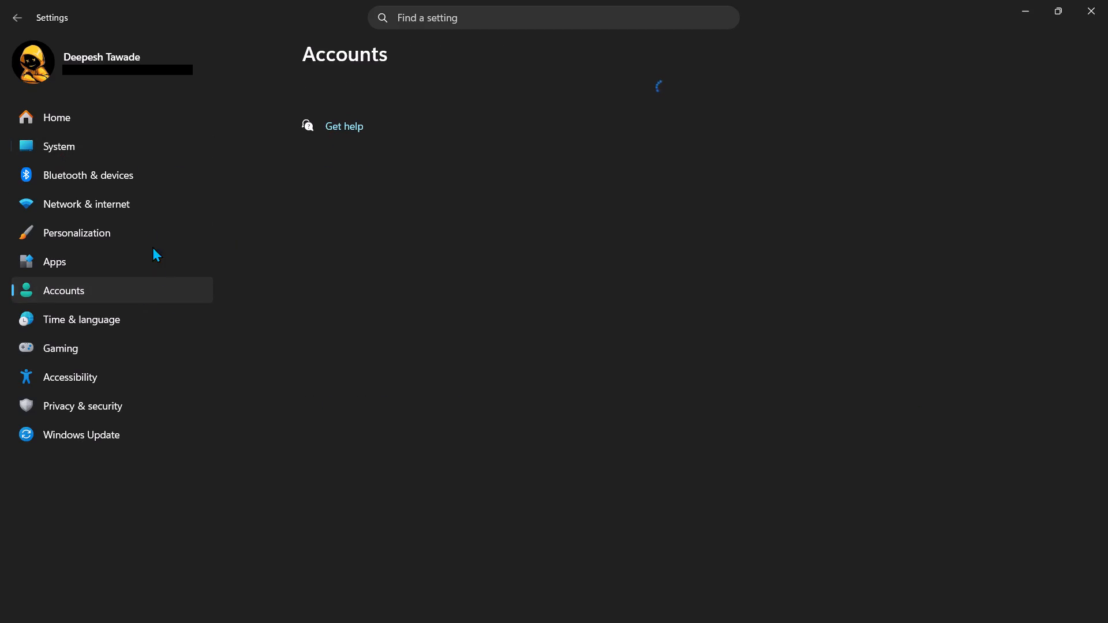
left_click(138, 239)
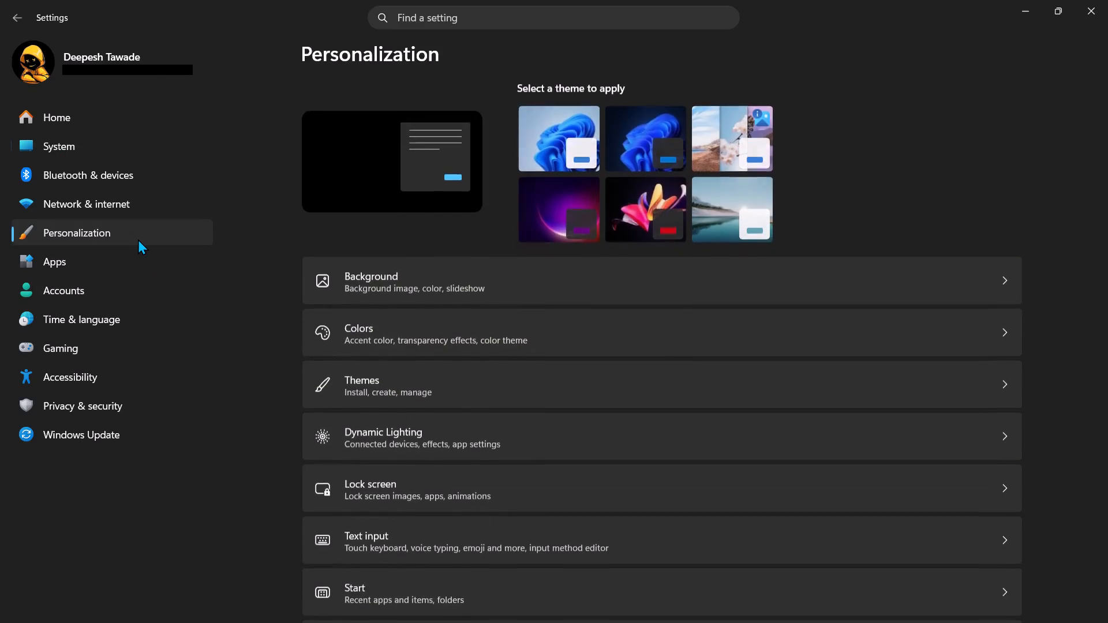
scroll(525, 206, "down", 2)
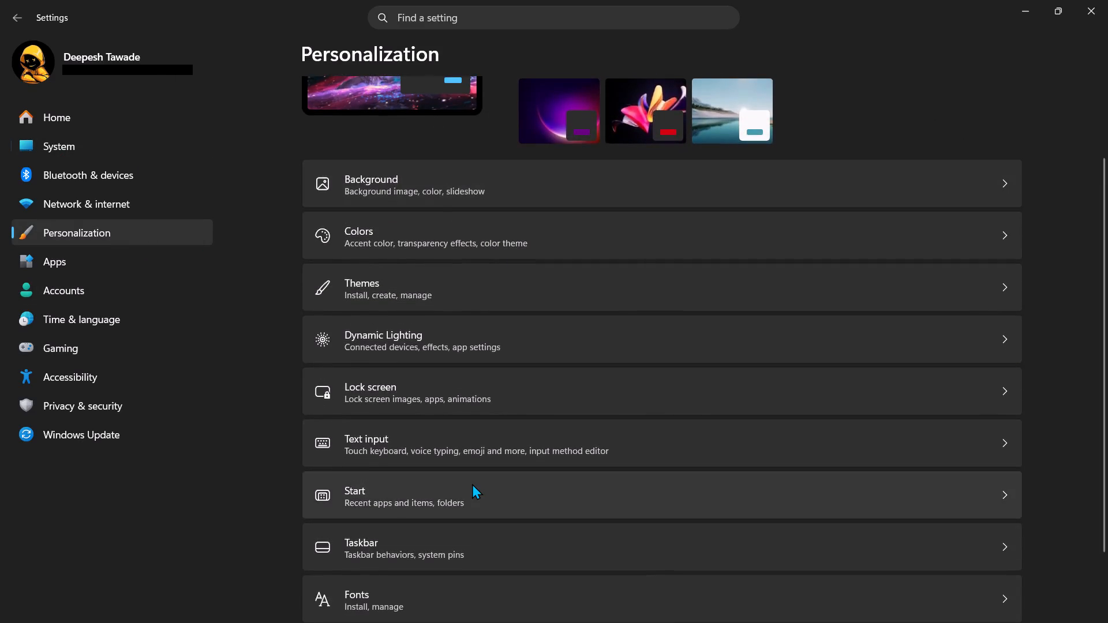
scroll(472, 483, "down", 3)
left_click(486, 444)
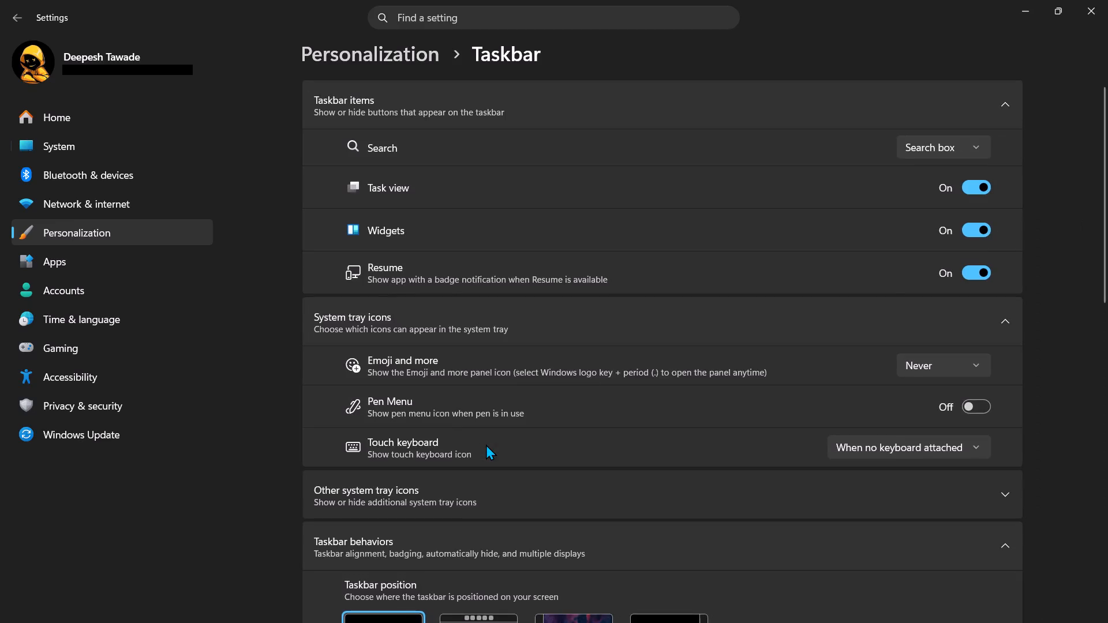
scroll(486, 444, "down", 3)
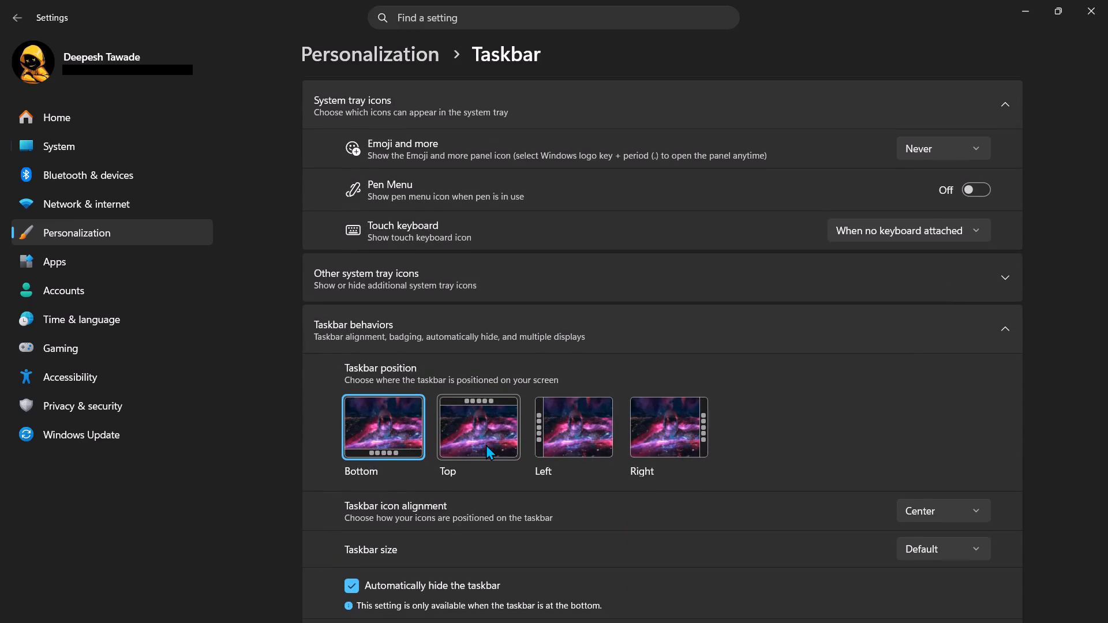
scroll(486, 444, "down", 1)
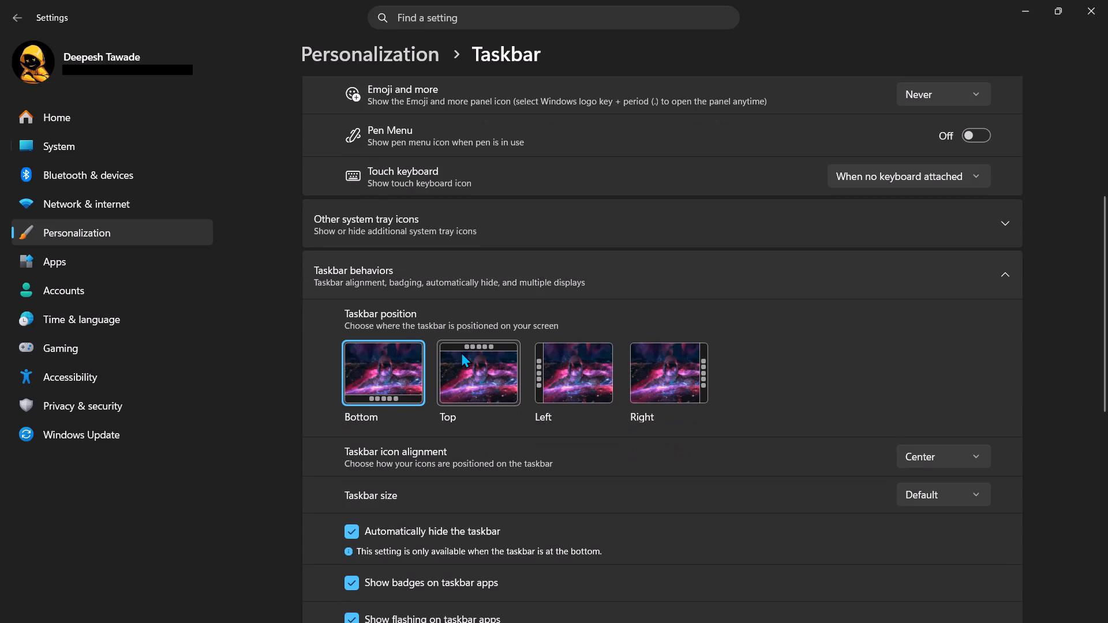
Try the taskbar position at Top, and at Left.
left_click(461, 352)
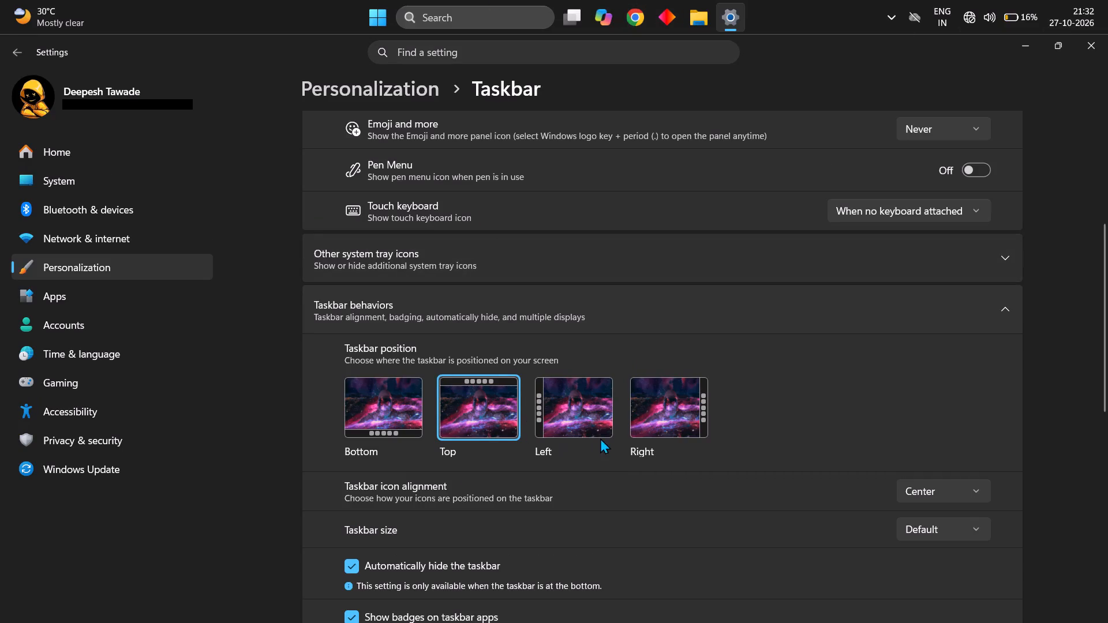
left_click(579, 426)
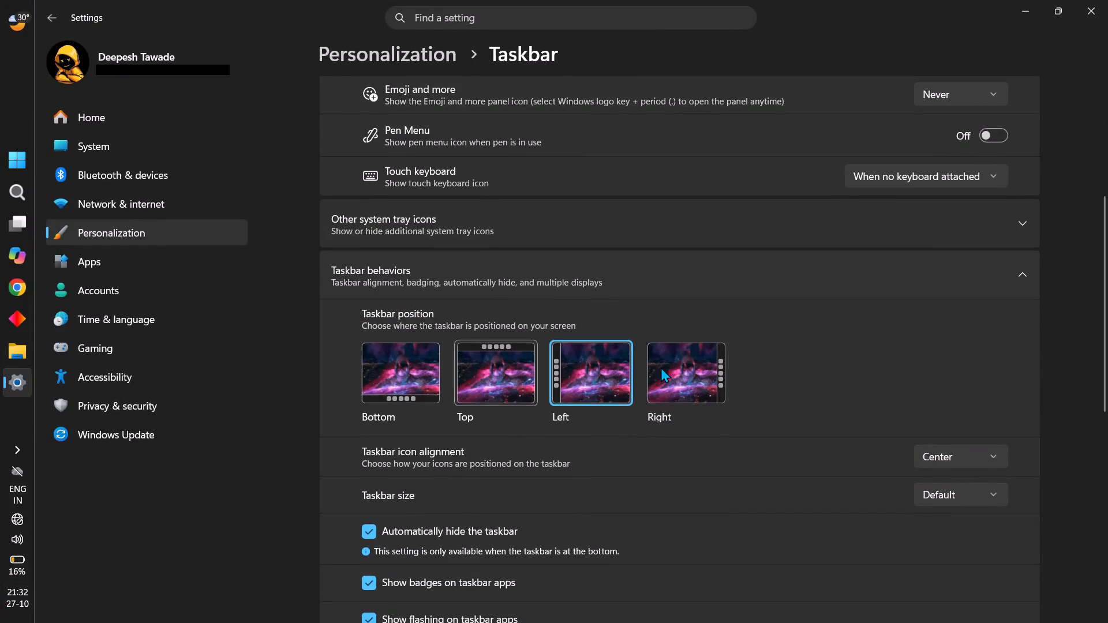
Minimize Settings to examine the desktop with the repositioned taskbar, and bring the Settings window back.
left_click(179, 512)
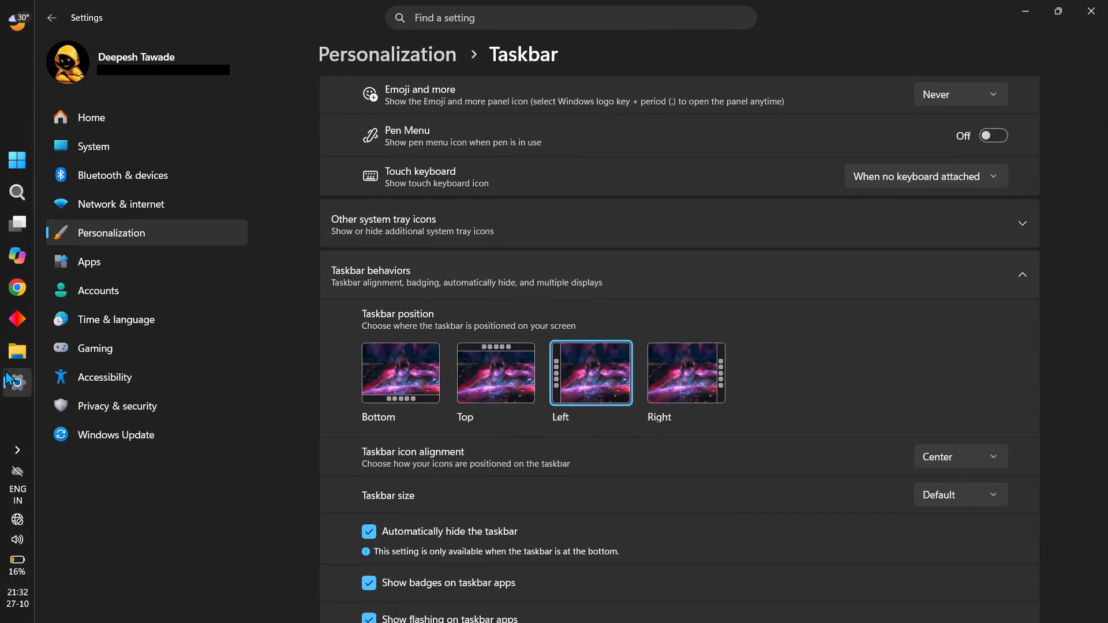
left_click(6, 372)
left_click(6, 372)
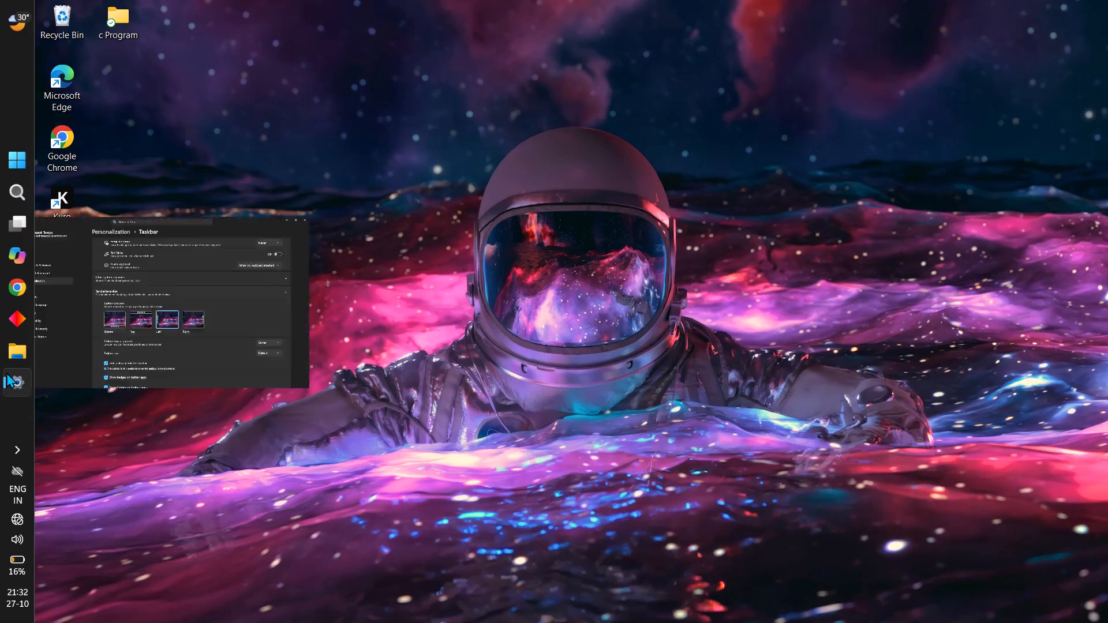
left_click(6, 372)
left_click(259, 412)
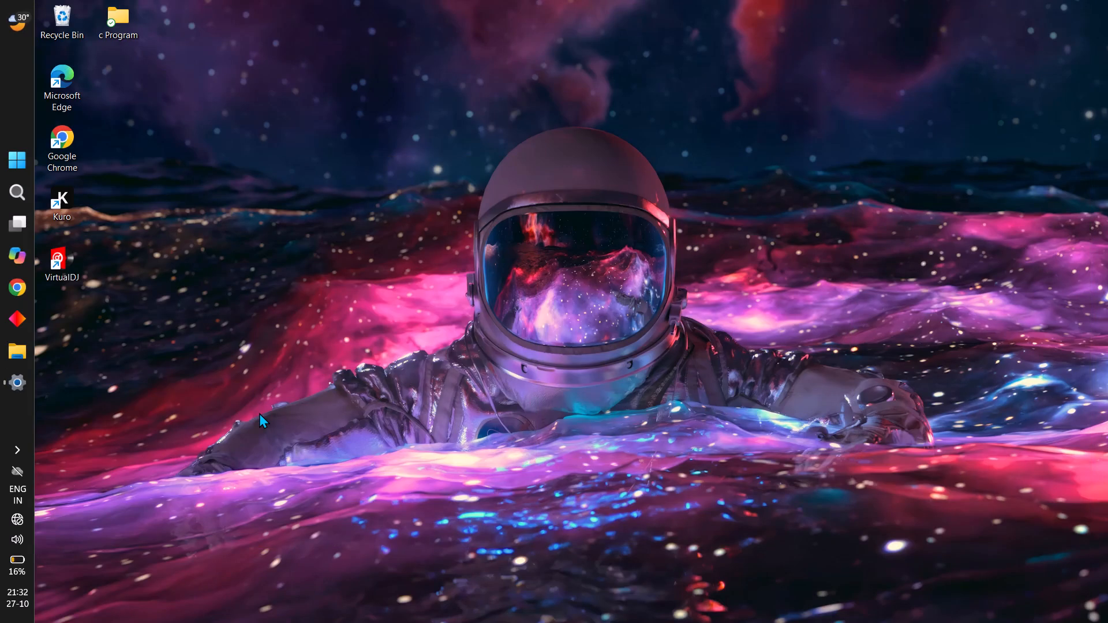
double_click(259, 412)
left_click(23, 376)
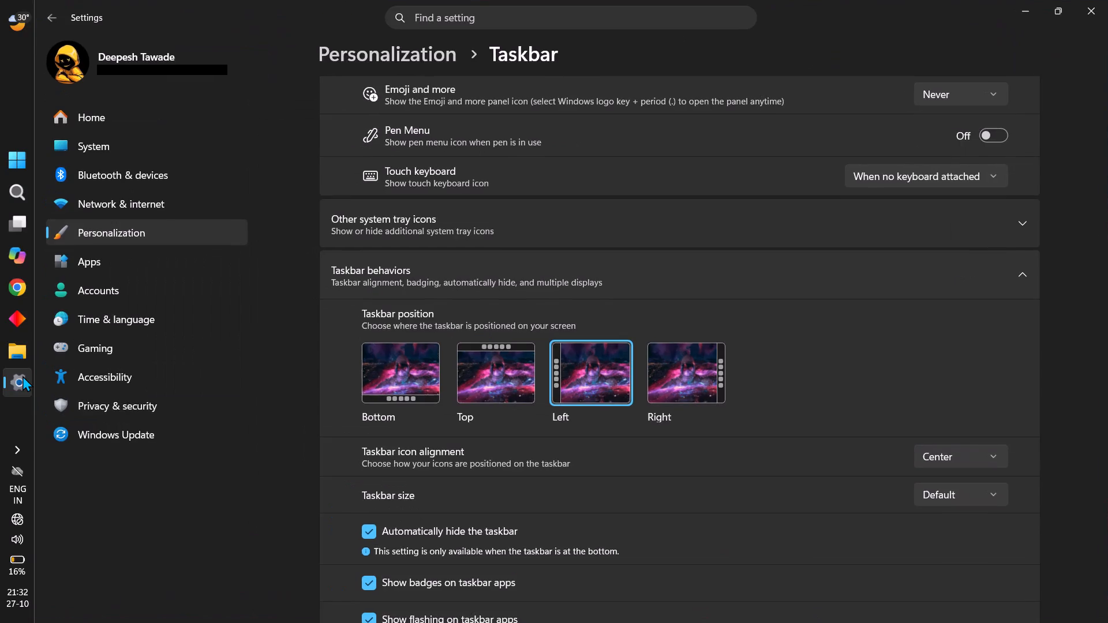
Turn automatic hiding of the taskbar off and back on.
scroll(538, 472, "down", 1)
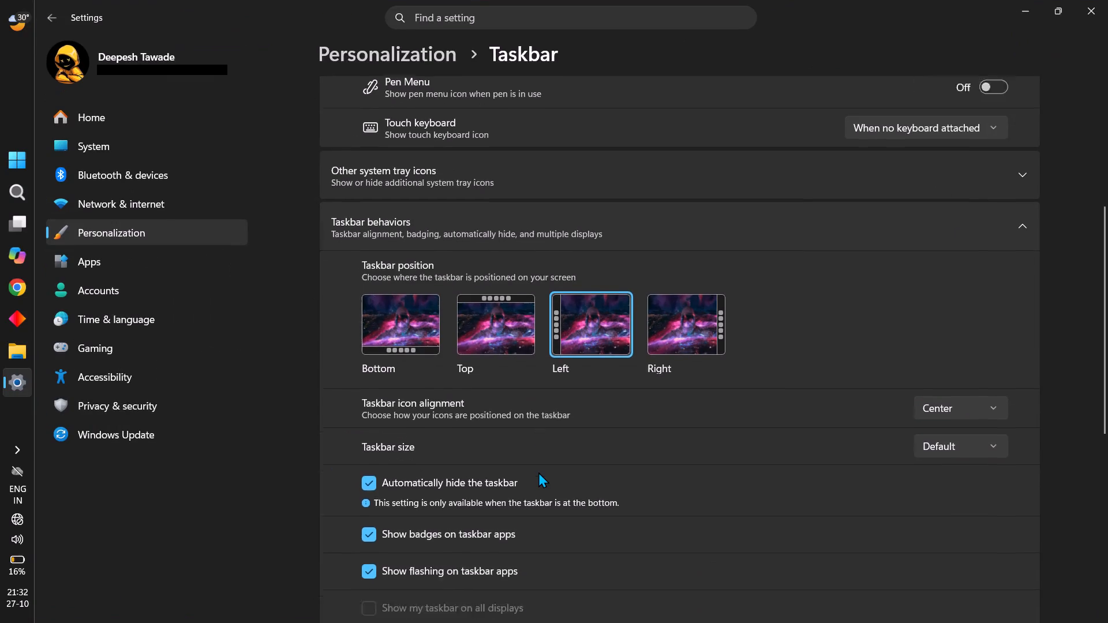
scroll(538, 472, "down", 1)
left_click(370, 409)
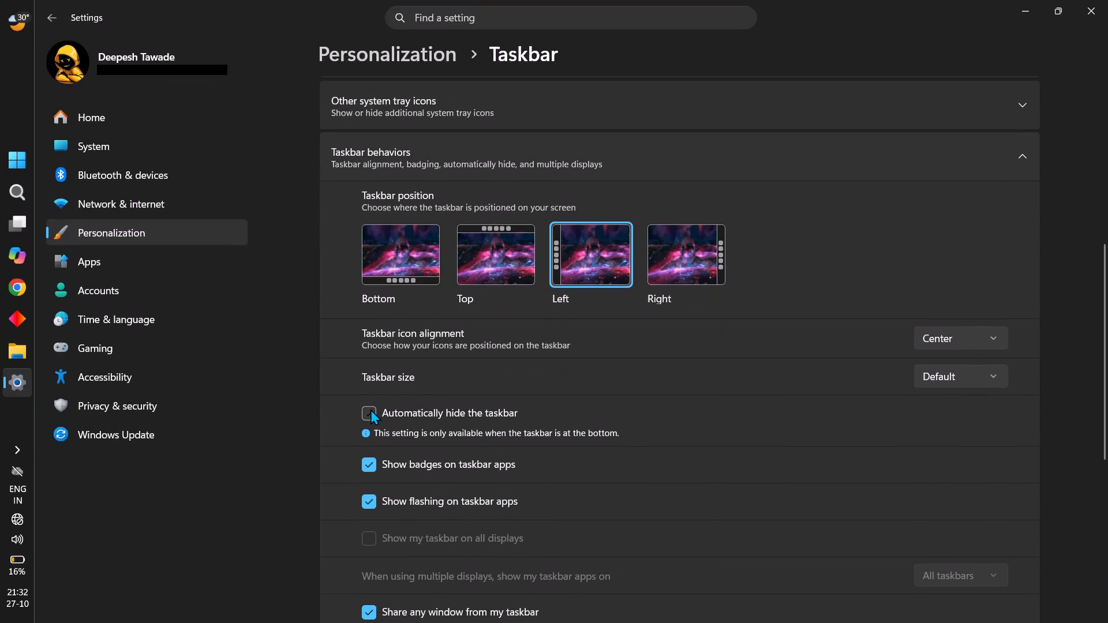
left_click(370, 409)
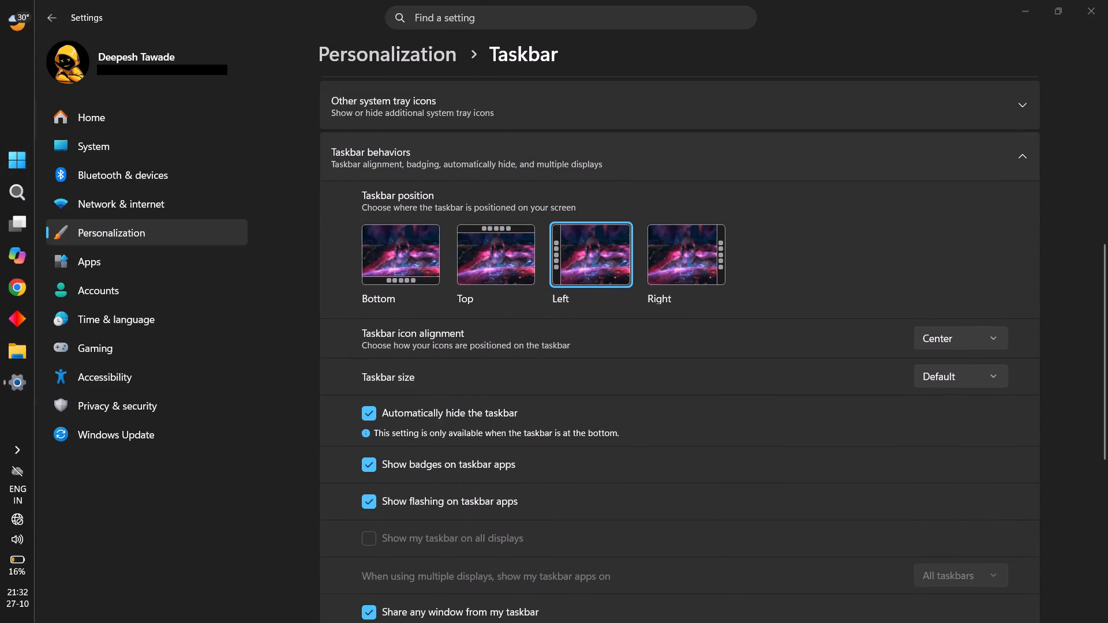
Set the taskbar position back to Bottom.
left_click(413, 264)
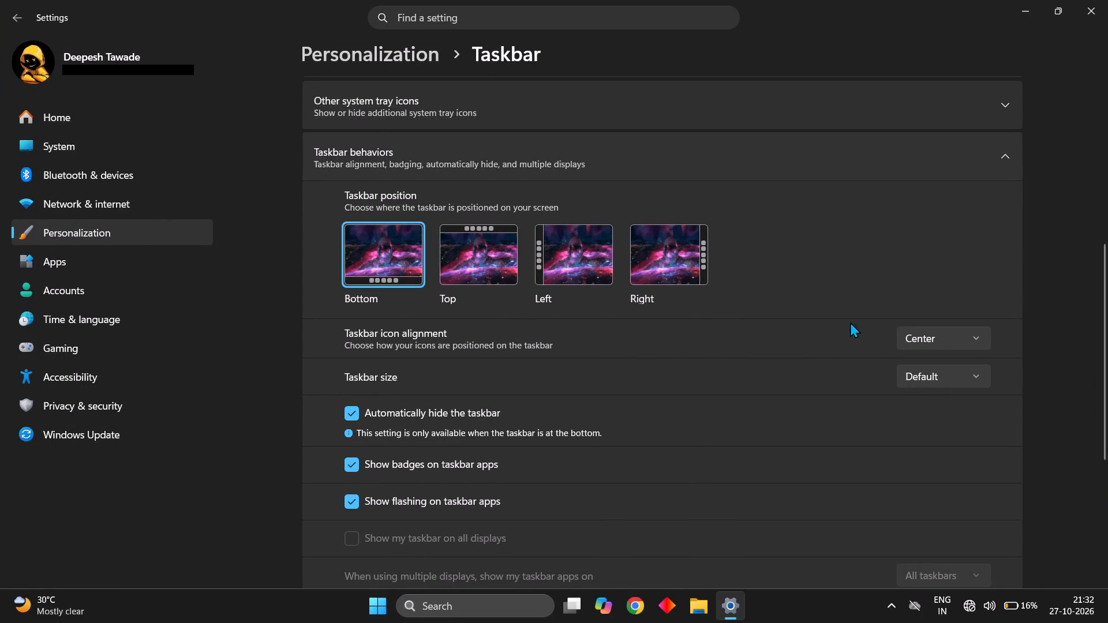
Set the taskbar icon alignment to Left.
left_click(939, 340)
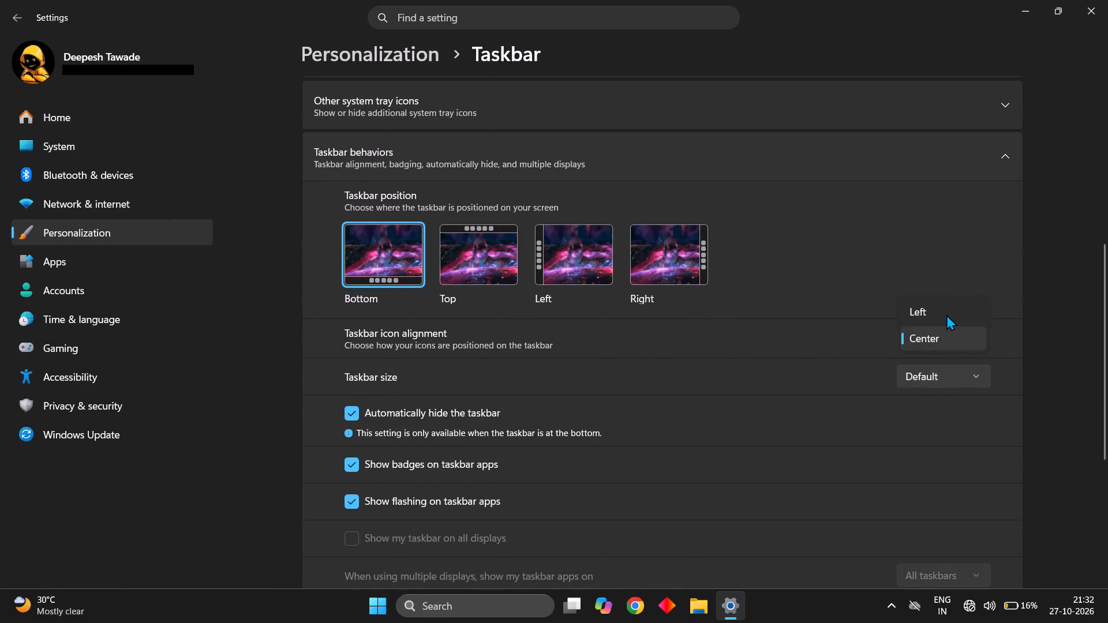
left_click(946, 314)
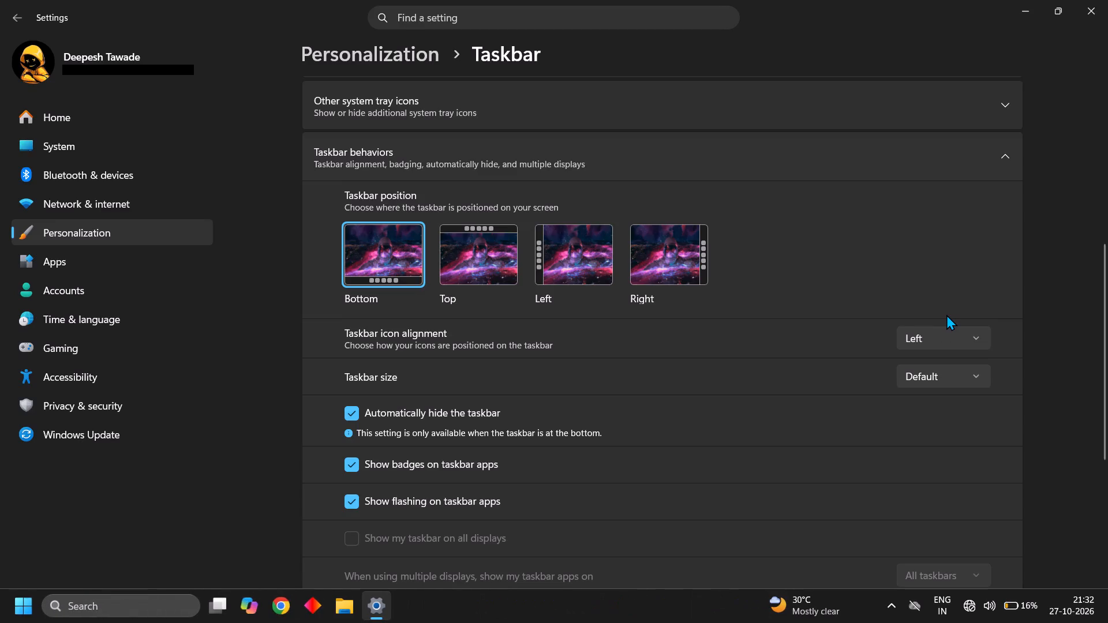
Set the taskbar icon alignment to Center.
left_click(960, 337)
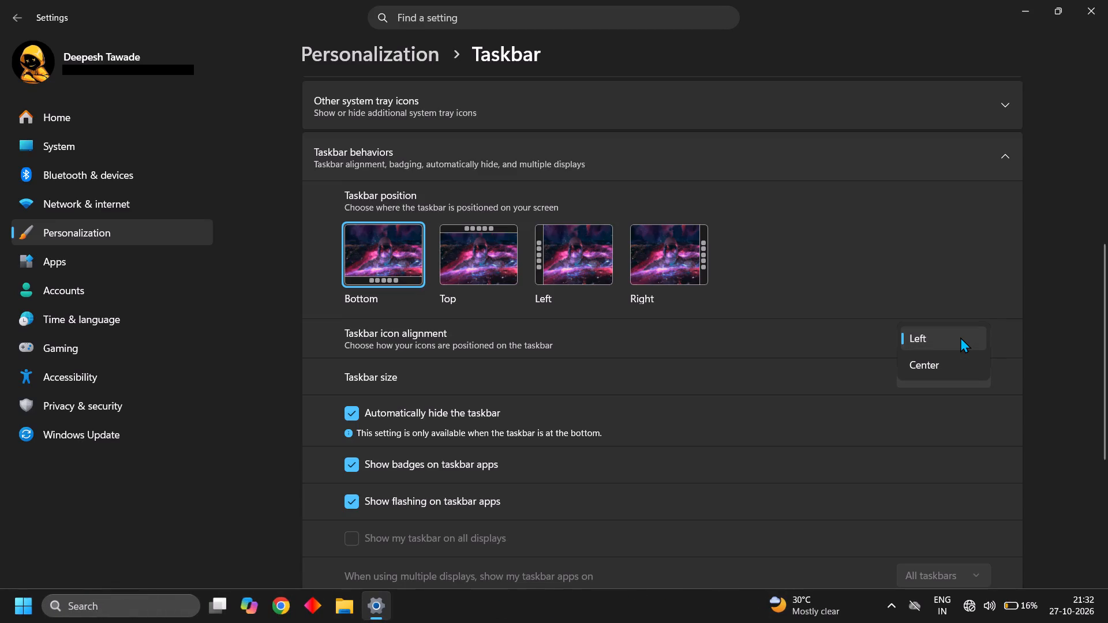
left_click(949, 372)
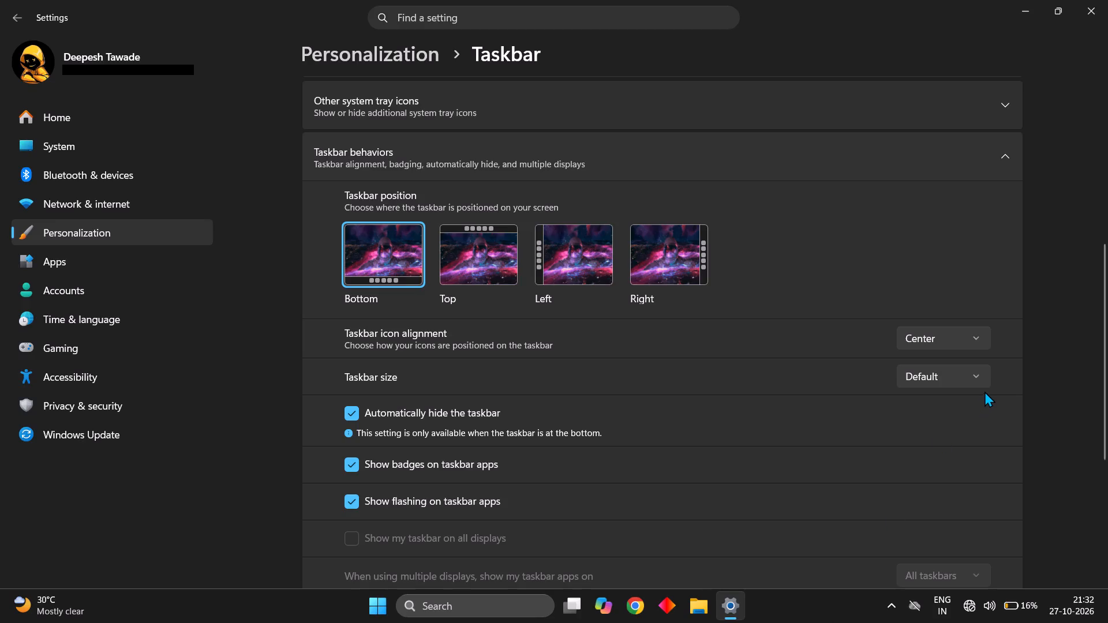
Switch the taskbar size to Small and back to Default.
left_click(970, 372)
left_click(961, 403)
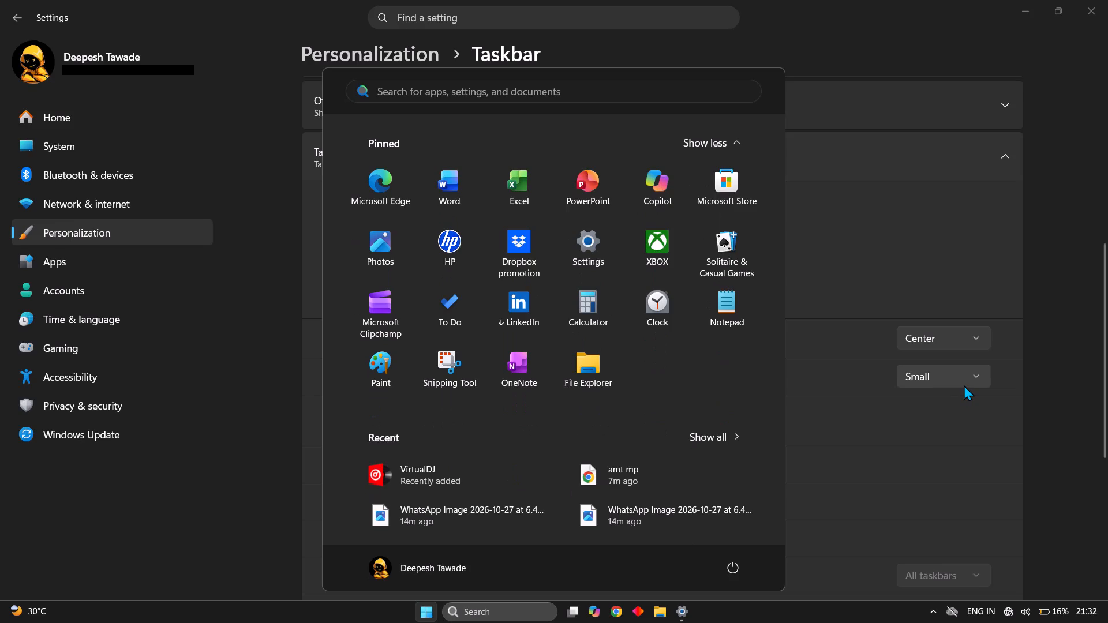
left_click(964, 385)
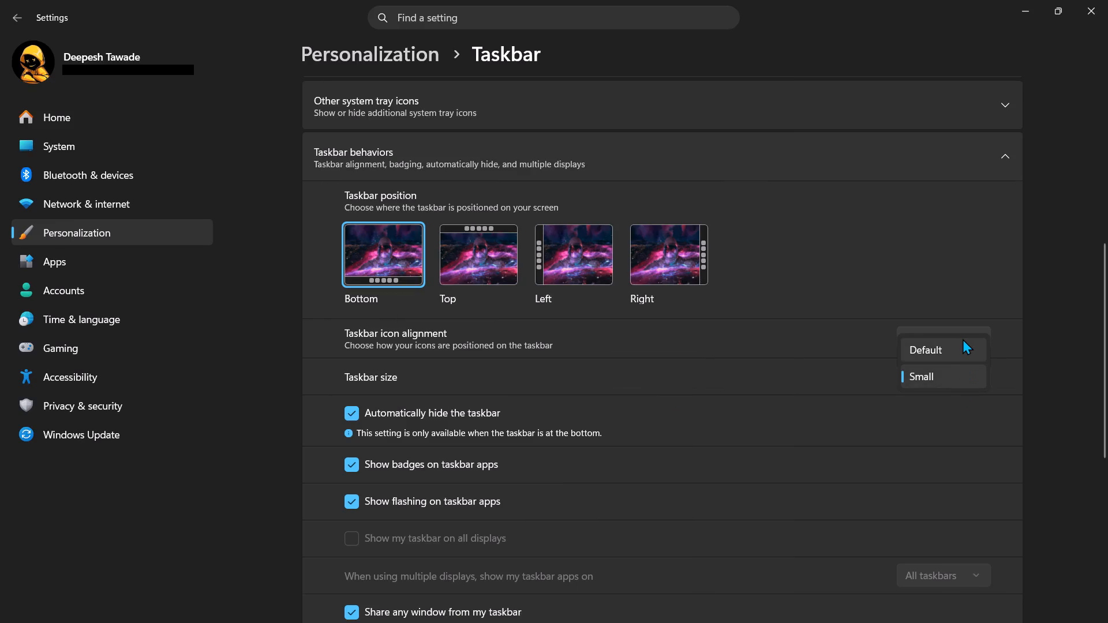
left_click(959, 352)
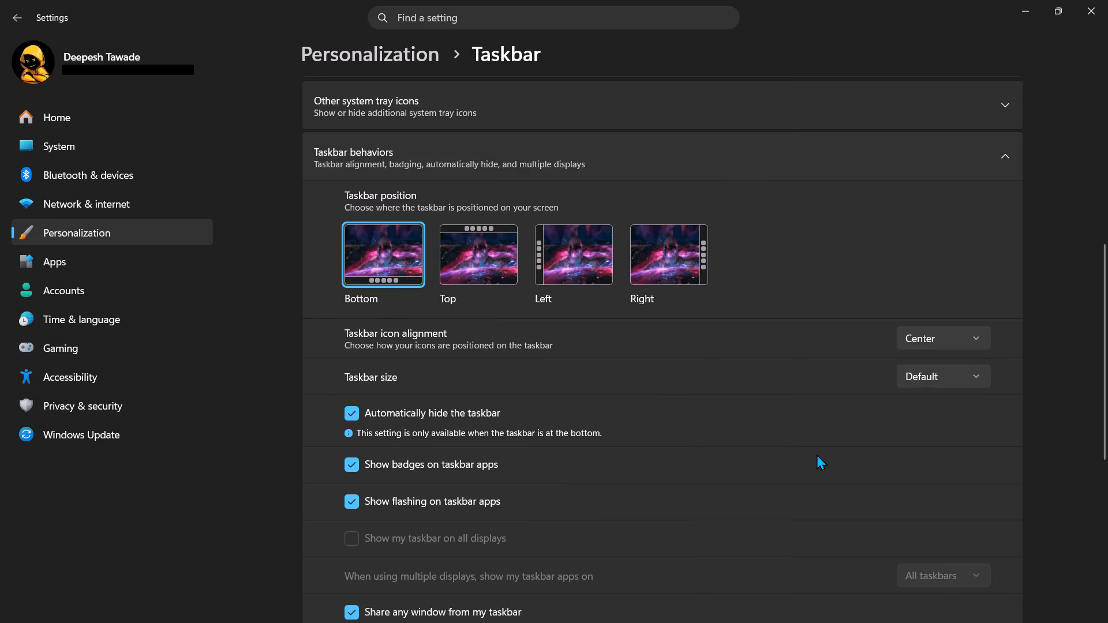
Examine the remaining taskbar behavior settings, including the choices for combining taskbar buttons and hiding labels.
scroll(814, 470, "down", 1)
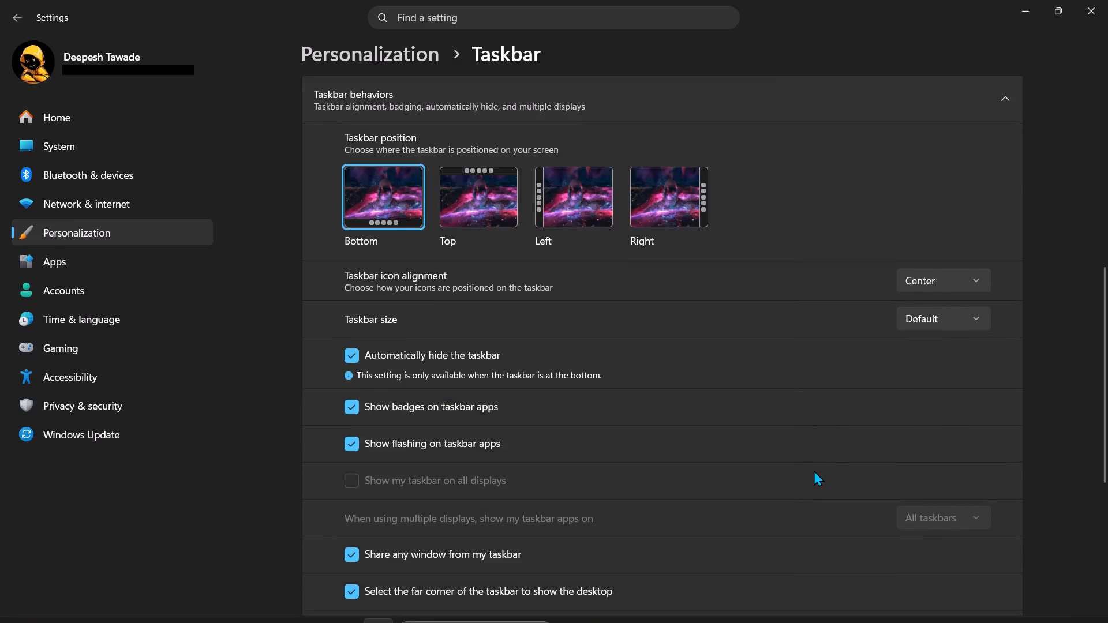
scroll(814, 470, "down", 2)
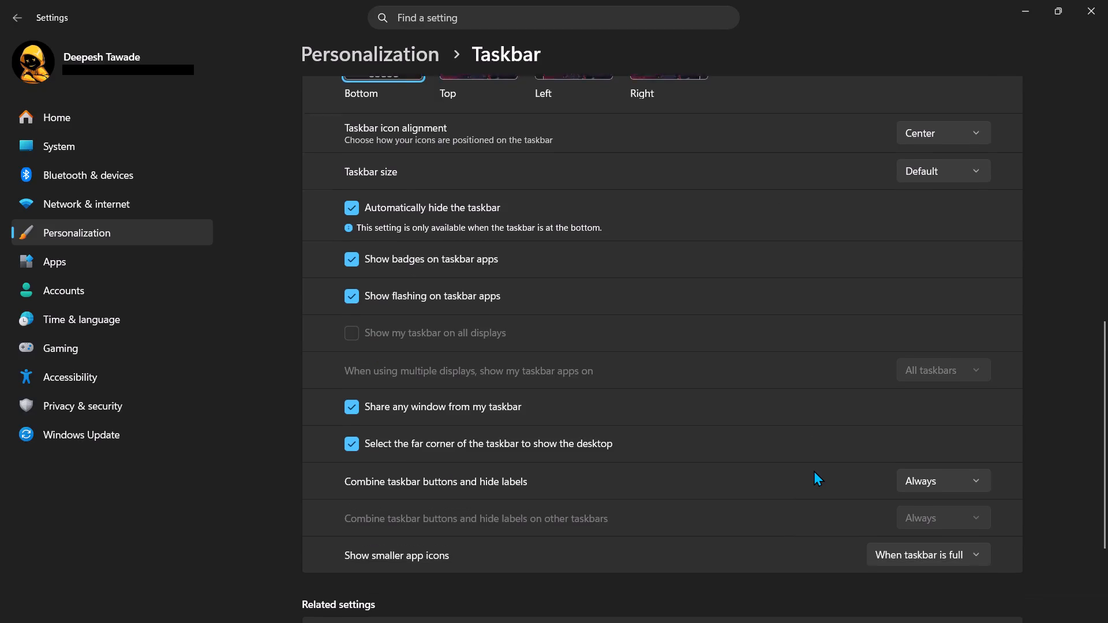
scroll(814, 470, "down", 1)
left_click(933, 418)
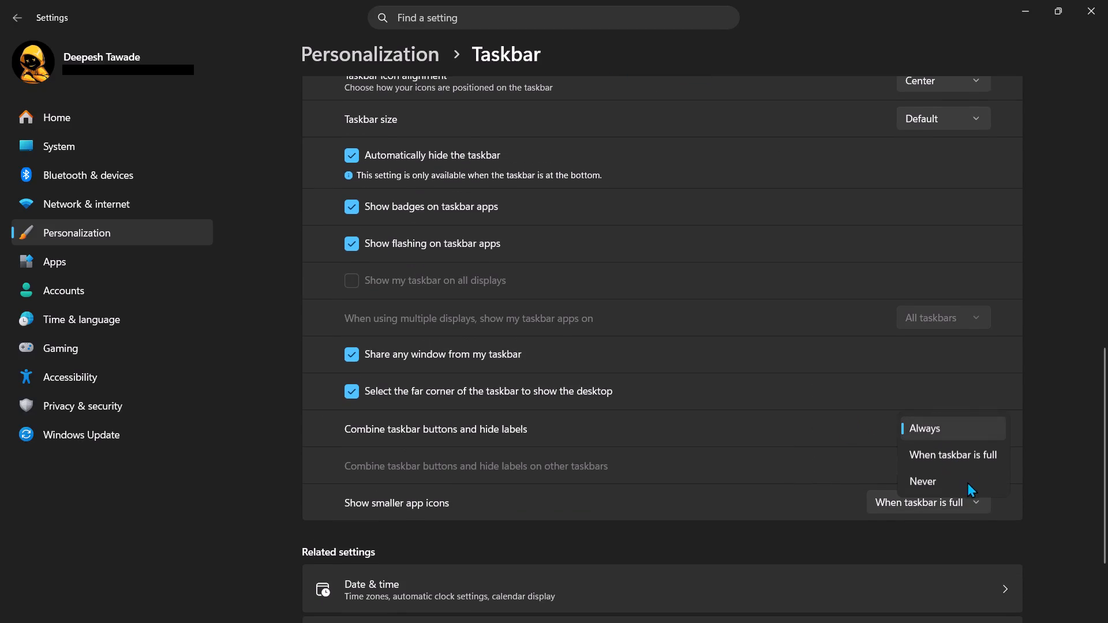
left_click(816, 427)
scroll(816, 427, "down", 2)
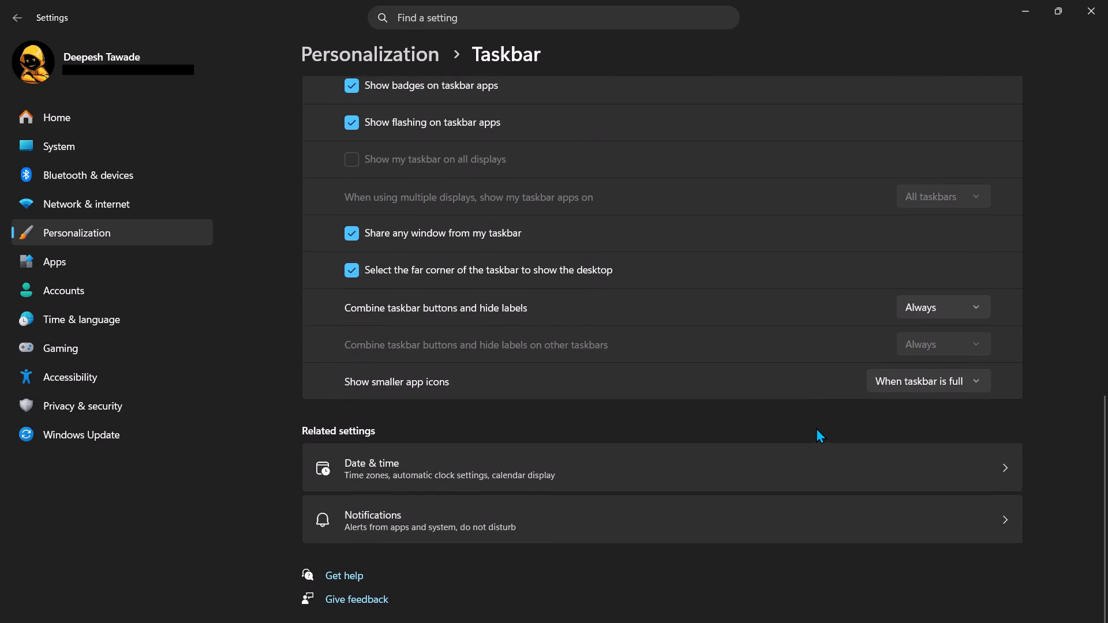